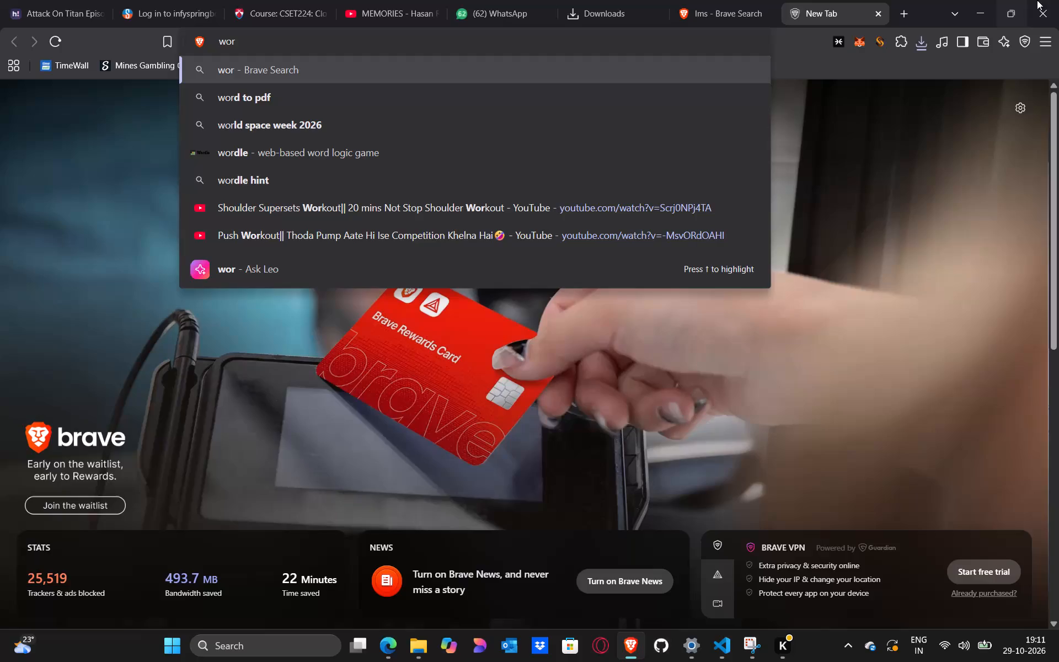
Switch to the YouTube tab and play the suggested video "Afusic - Heer (Official Music Video)".
{"action": "left_click", "coordinate": [412, 23]}
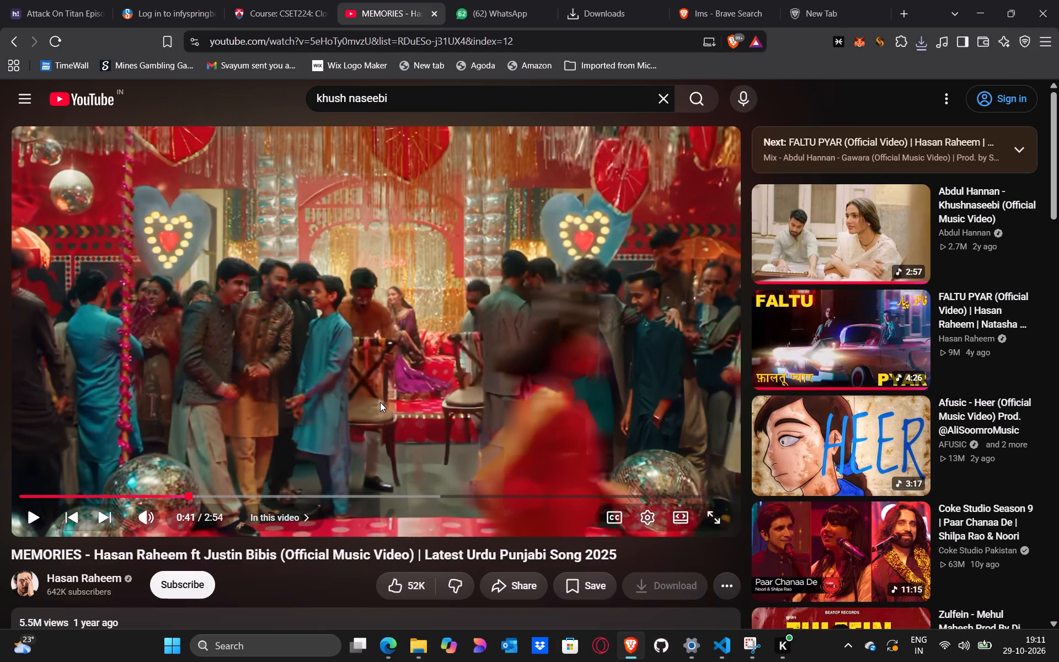
{"action": "left_click", "coordinate": [379, 399]}
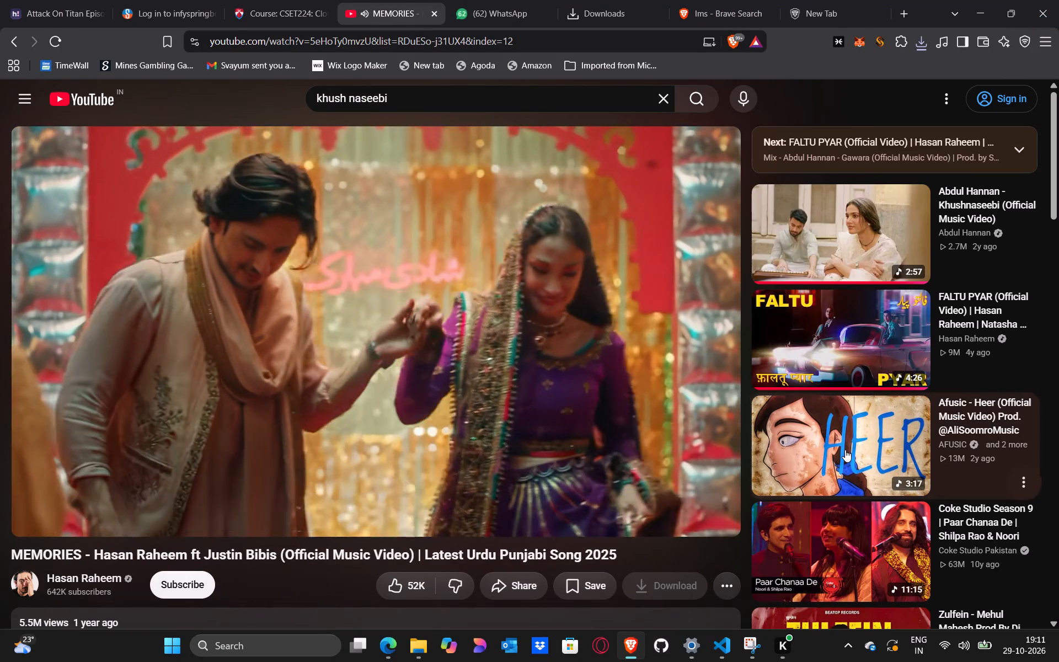
{"action": "left_click", "coordinate": [834, 479]}
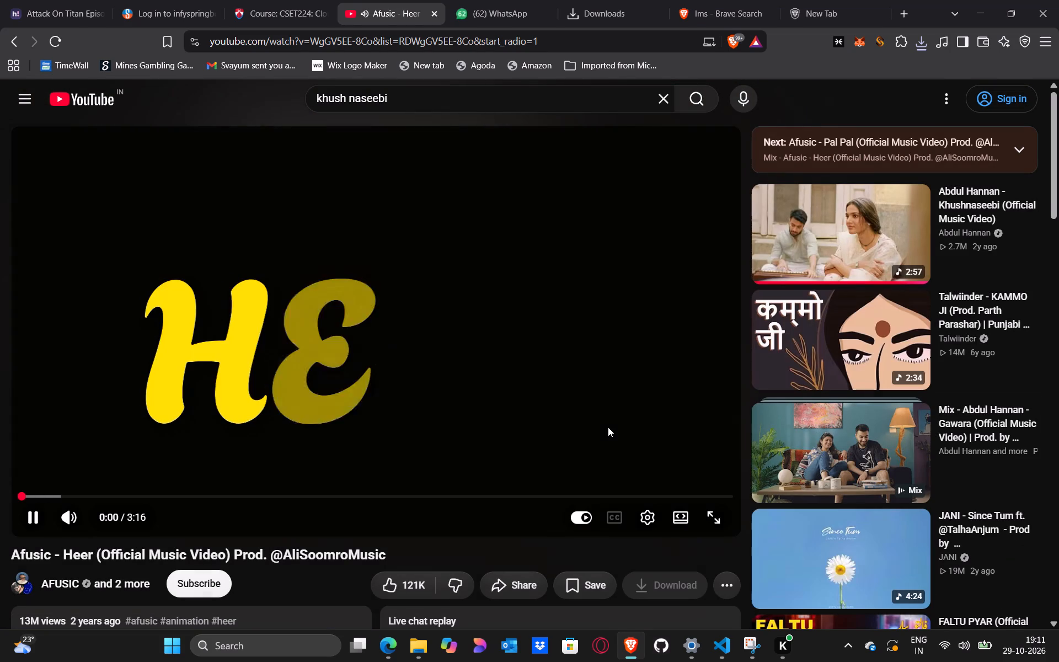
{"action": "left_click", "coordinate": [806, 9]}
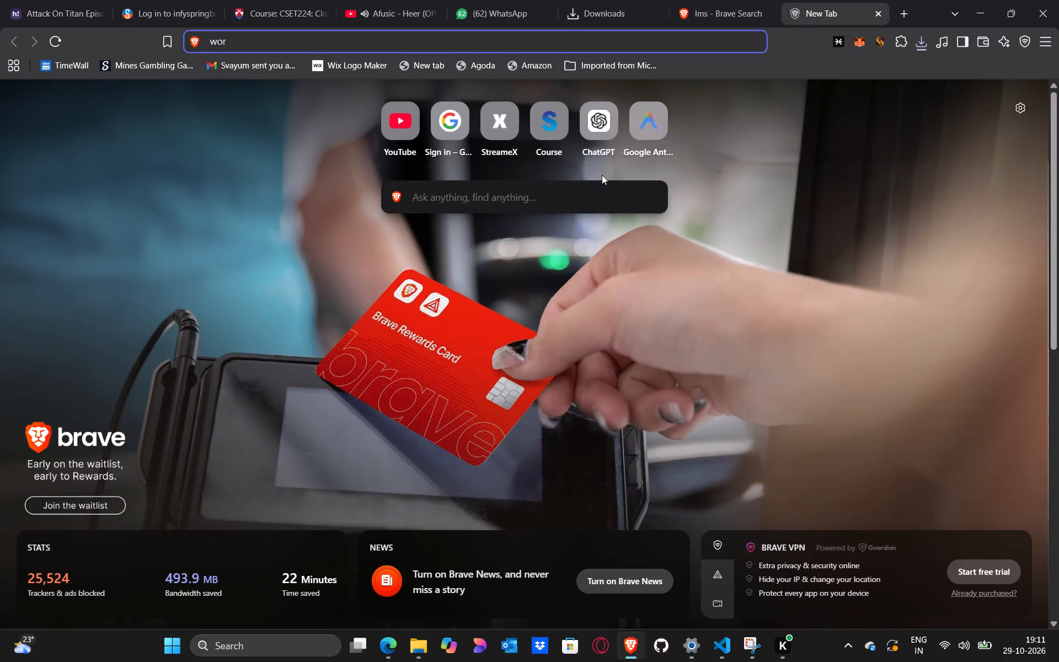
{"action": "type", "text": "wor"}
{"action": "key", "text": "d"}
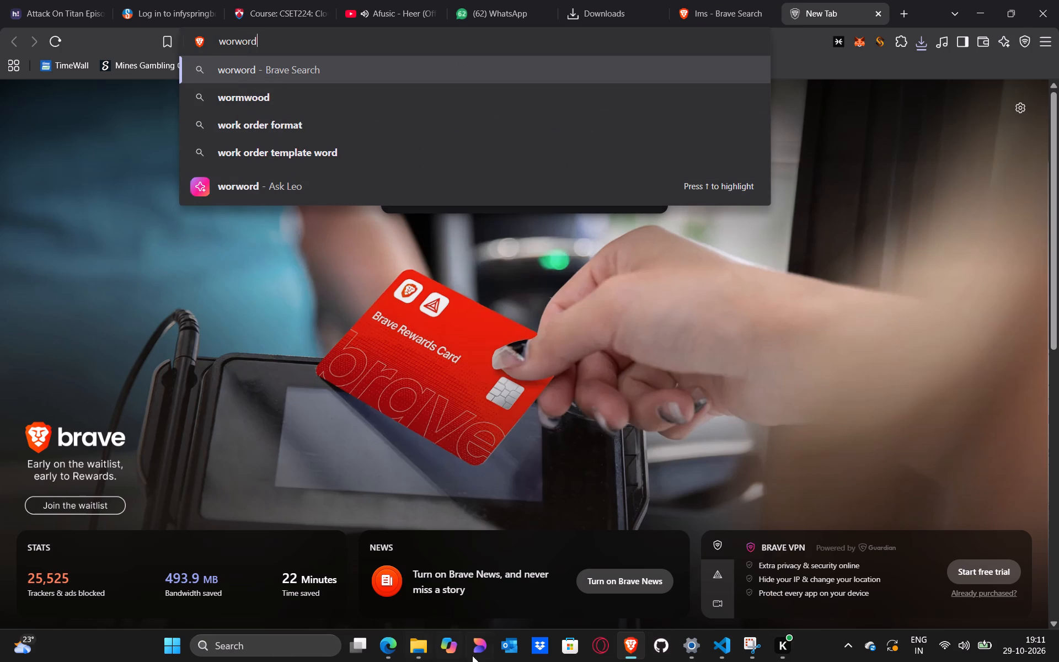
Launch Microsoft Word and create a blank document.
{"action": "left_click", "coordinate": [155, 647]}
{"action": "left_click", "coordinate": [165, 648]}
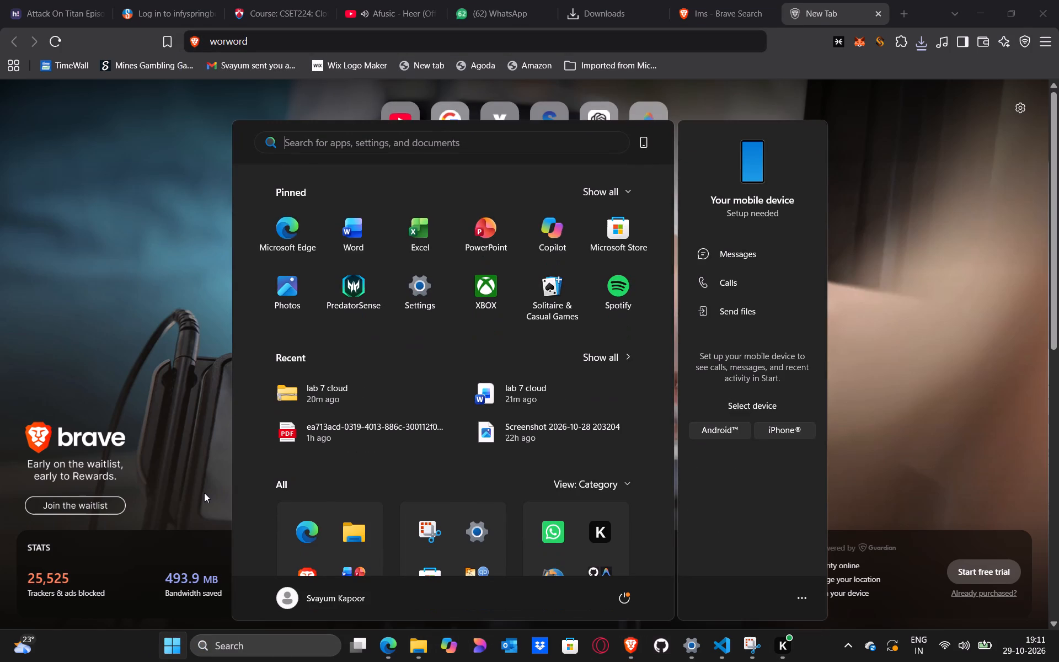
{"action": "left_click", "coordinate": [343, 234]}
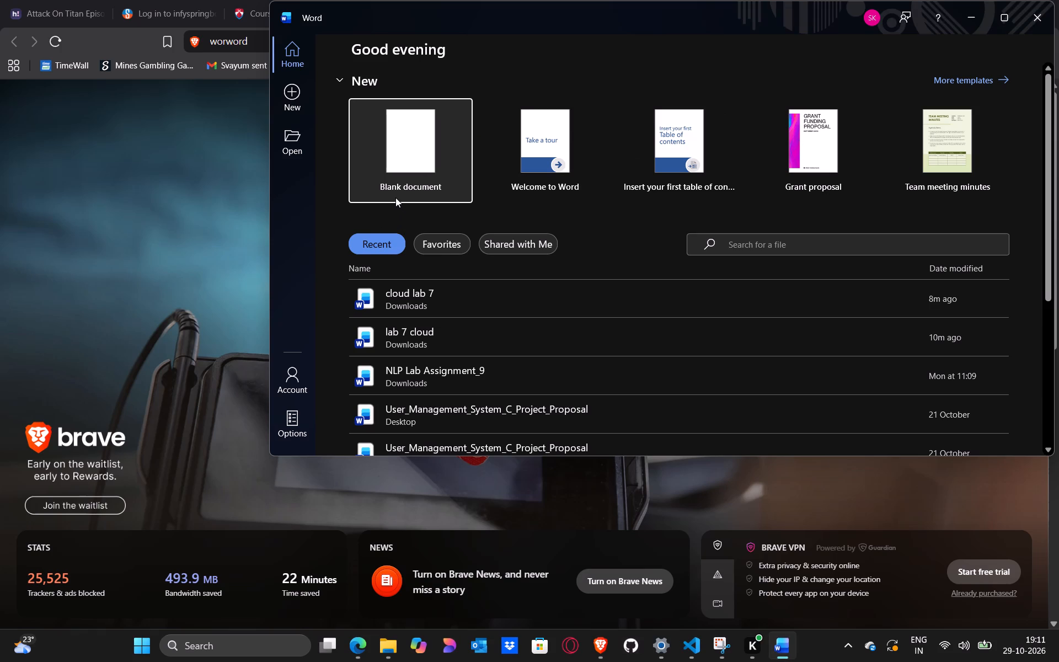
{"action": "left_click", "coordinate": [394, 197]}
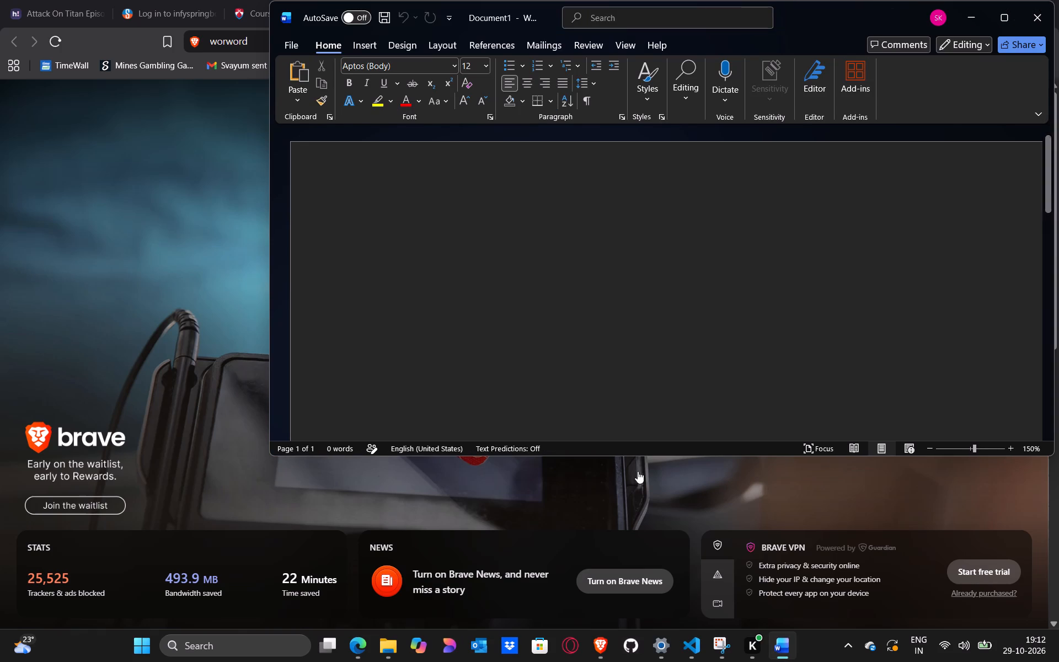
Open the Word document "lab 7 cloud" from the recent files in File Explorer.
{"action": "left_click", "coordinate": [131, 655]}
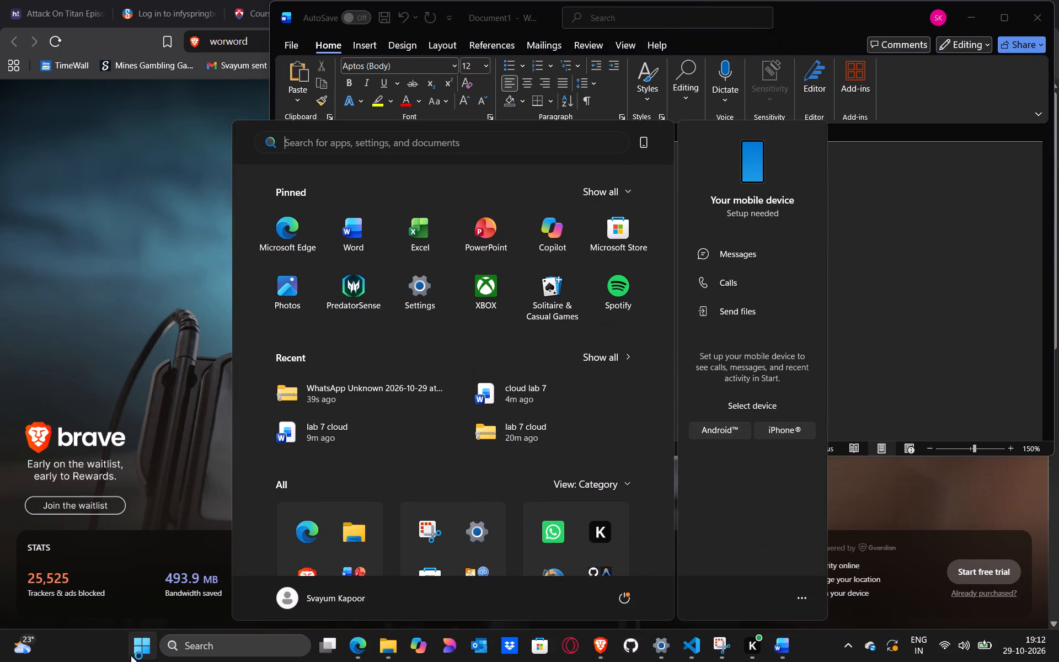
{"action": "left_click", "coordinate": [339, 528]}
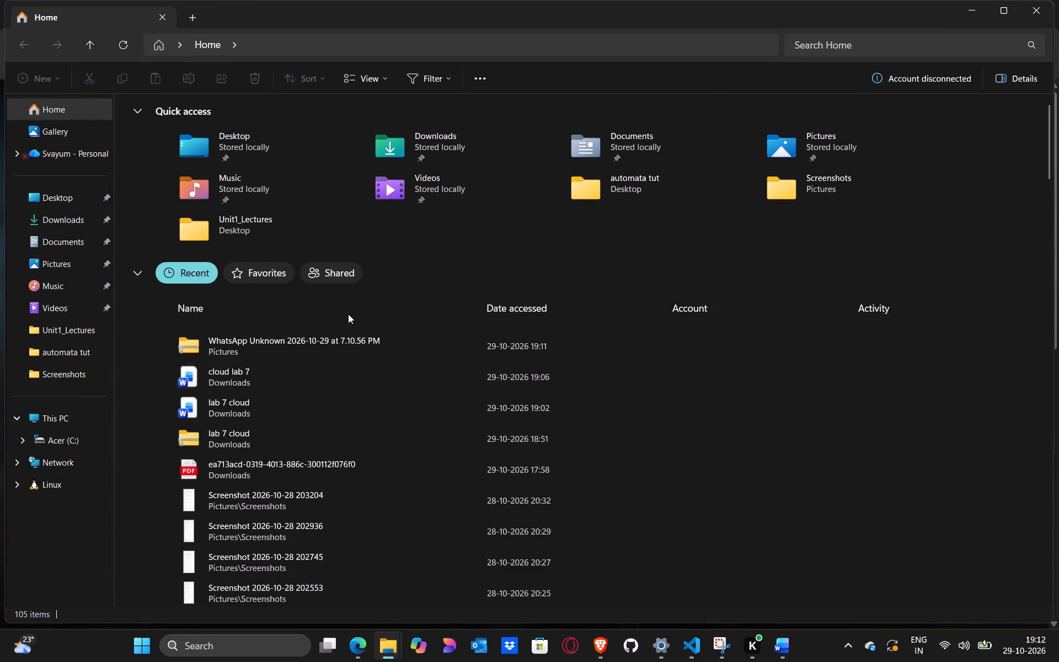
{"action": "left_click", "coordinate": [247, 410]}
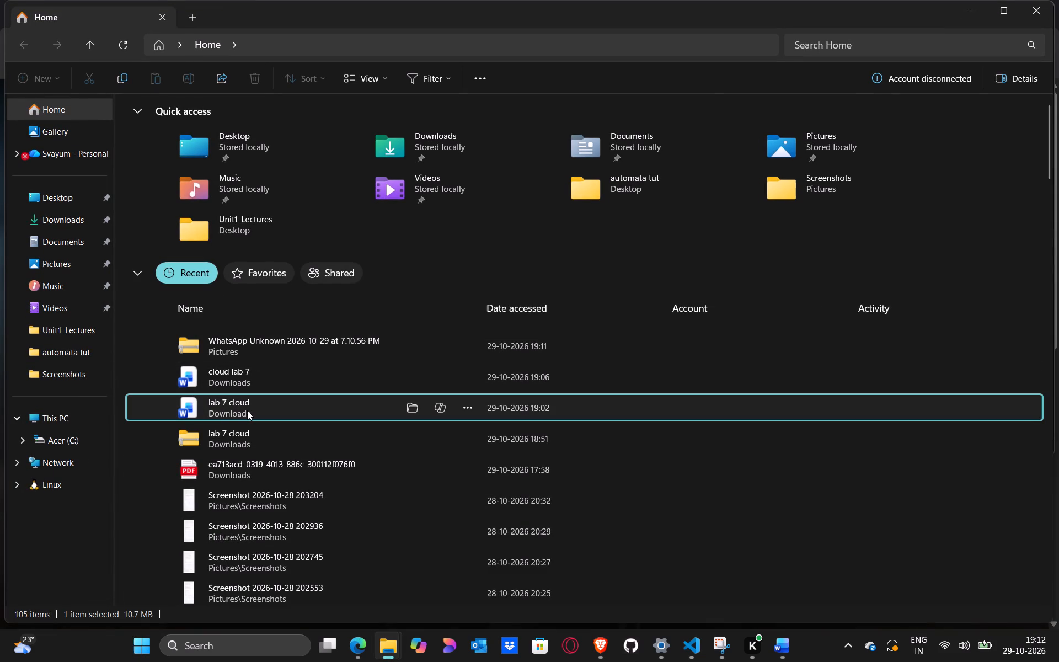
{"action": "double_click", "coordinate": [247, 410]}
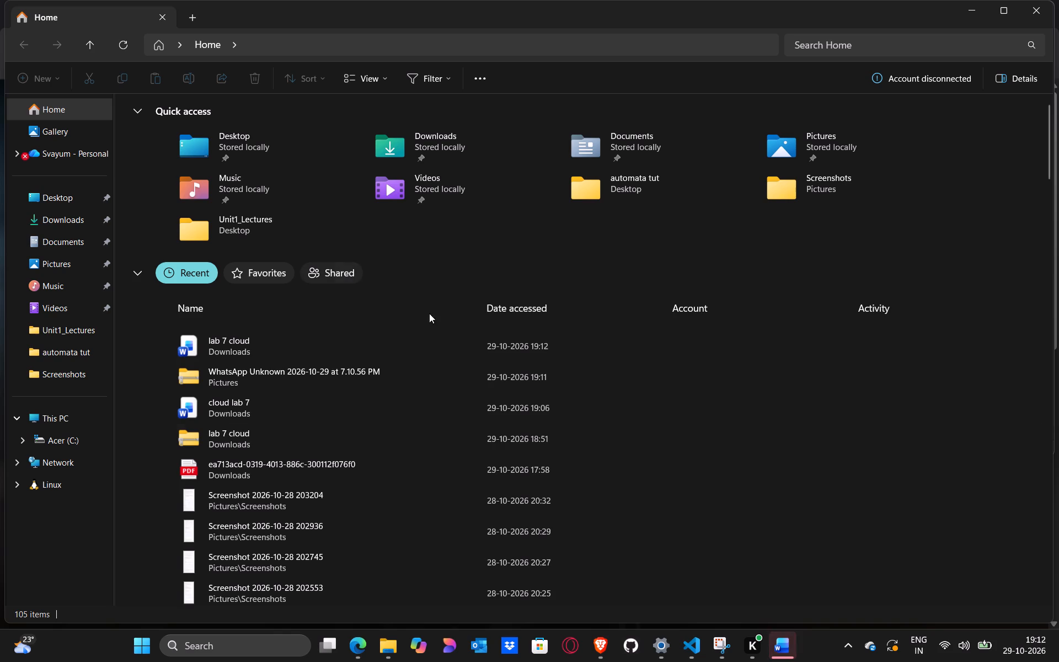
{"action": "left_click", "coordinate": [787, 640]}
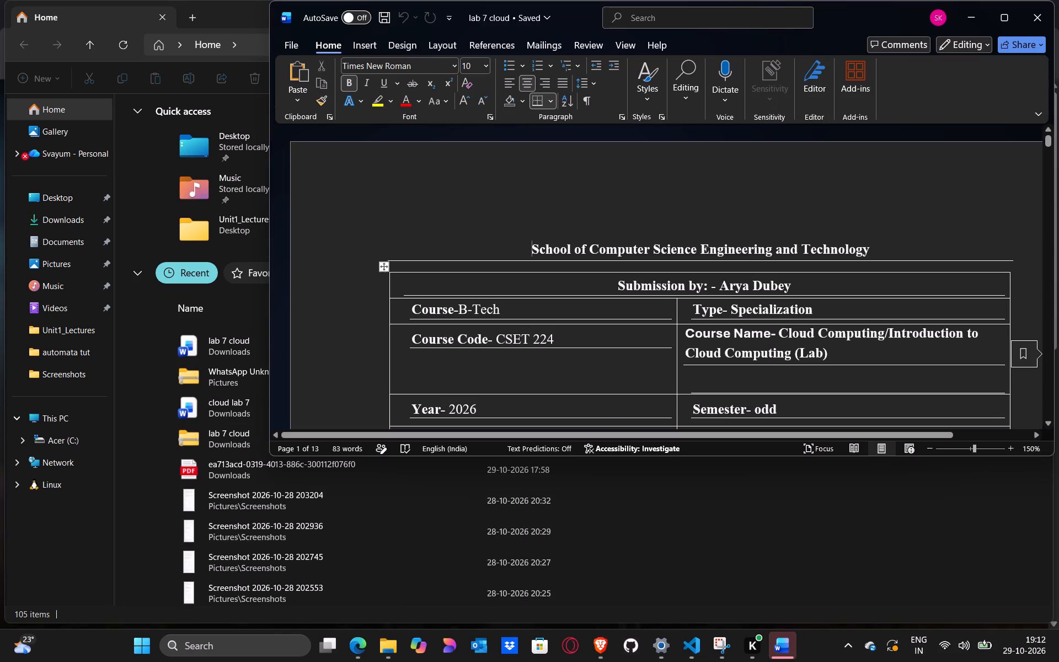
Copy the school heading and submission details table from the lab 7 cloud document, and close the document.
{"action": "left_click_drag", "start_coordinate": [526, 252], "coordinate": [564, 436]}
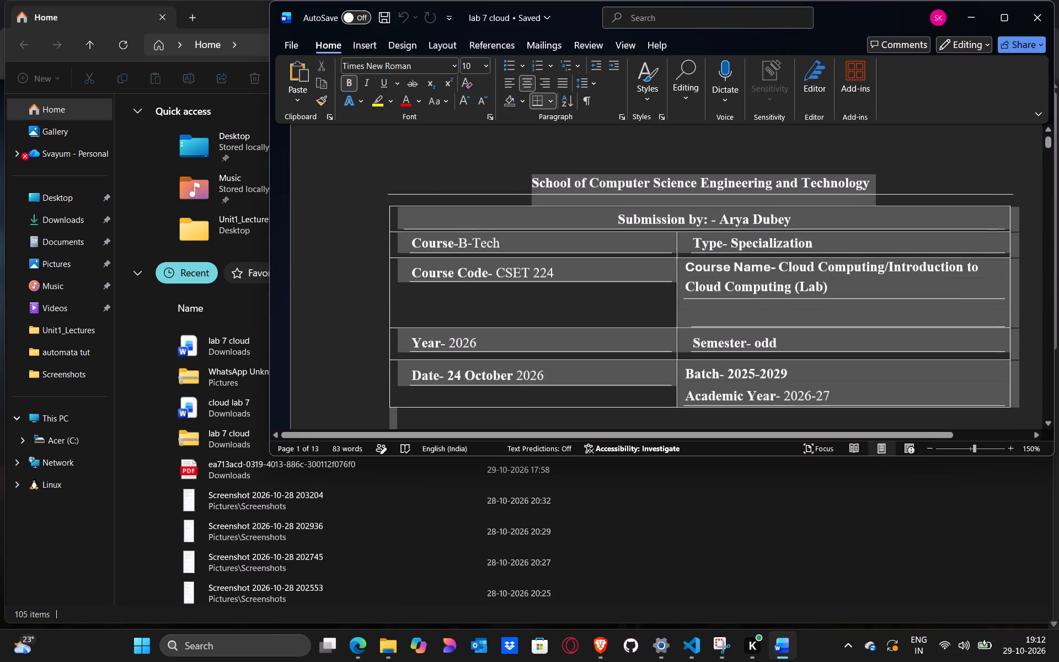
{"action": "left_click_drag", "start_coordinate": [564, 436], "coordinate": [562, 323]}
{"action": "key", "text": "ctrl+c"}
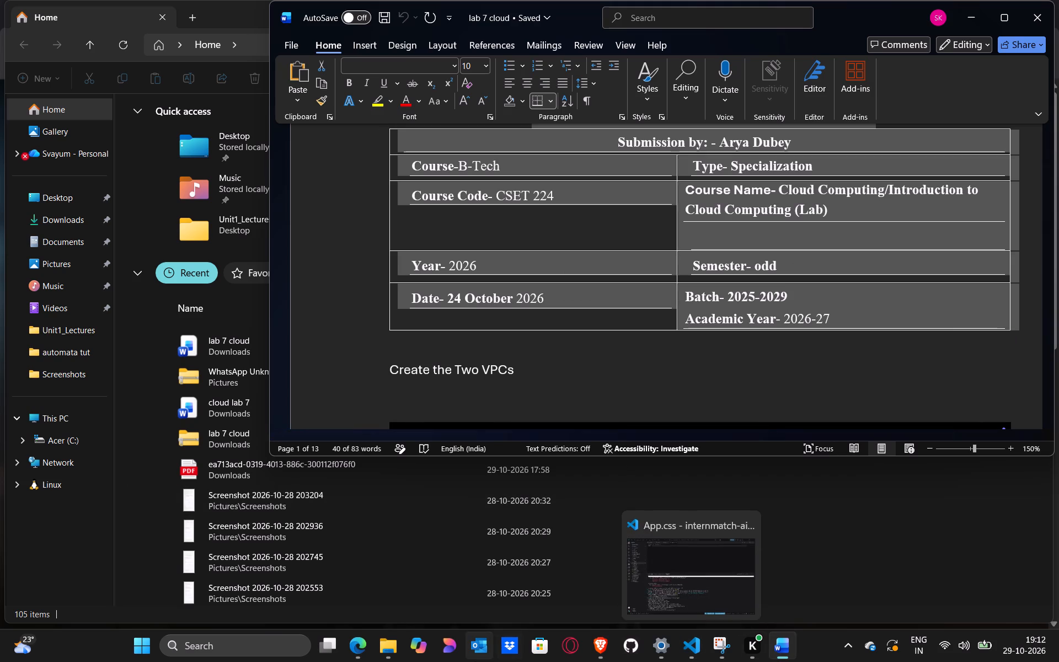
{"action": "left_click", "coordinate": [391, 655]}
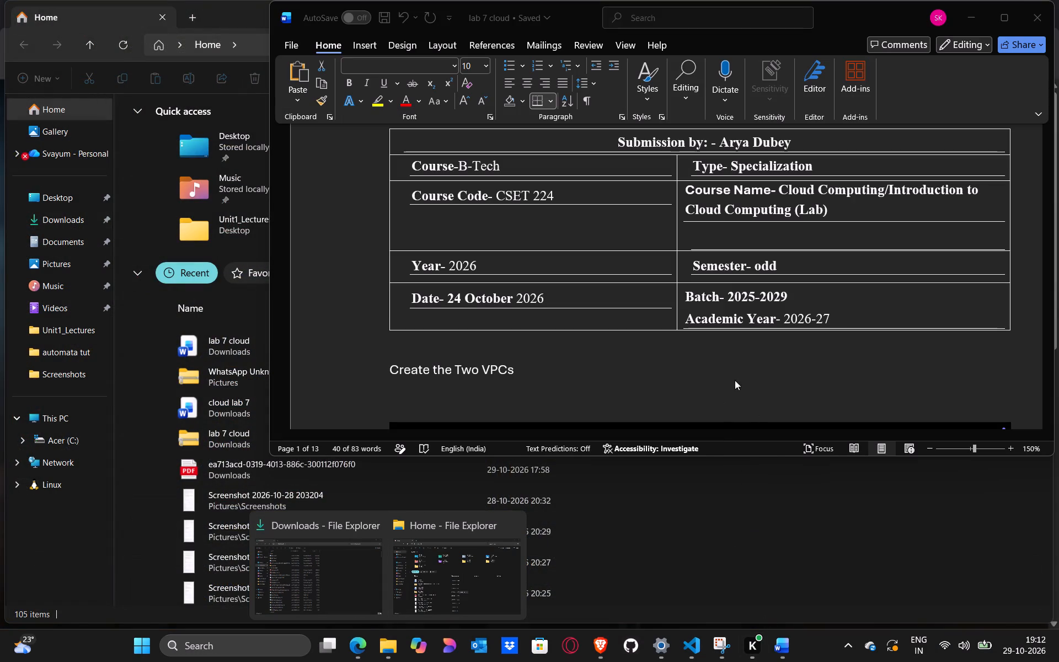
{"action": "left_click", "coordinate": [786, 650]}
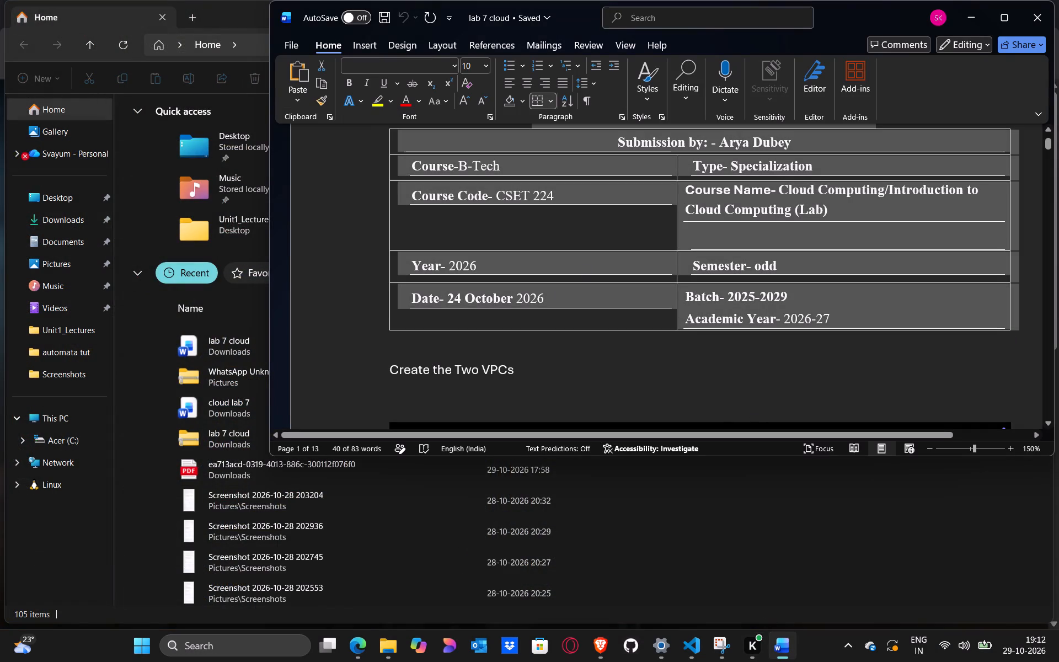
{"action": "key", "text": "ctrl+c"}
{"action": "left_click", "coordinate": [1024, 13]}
Launch Microsoft Word again and create a blank document.
{"action": "left_click", "coordinate": [159, 649]}
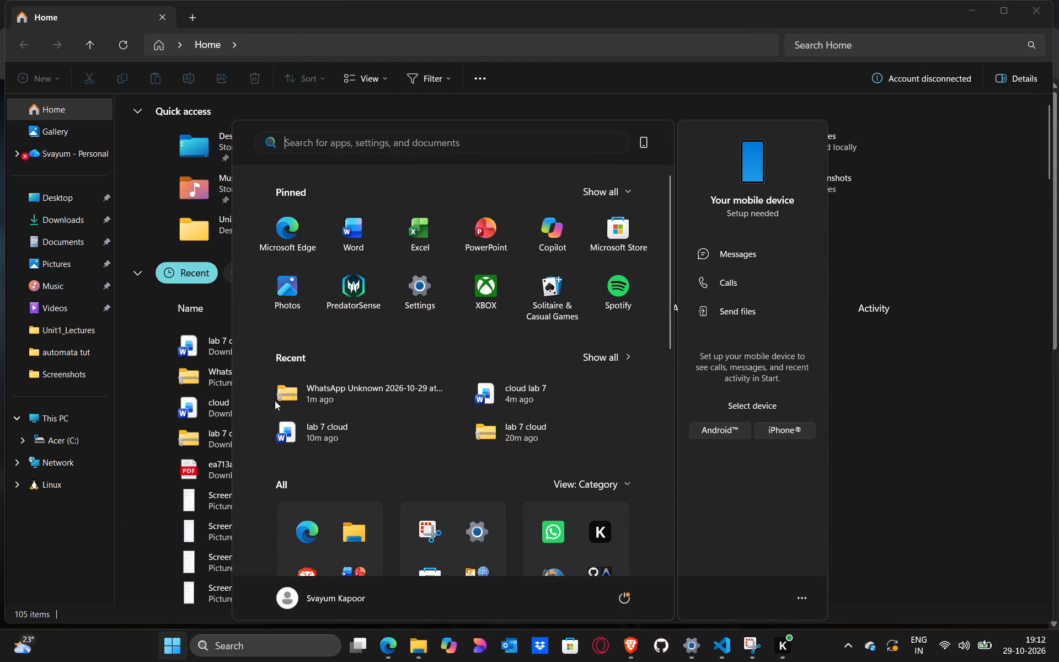
{"action": "left_click", "coordinate": [331, 250]}
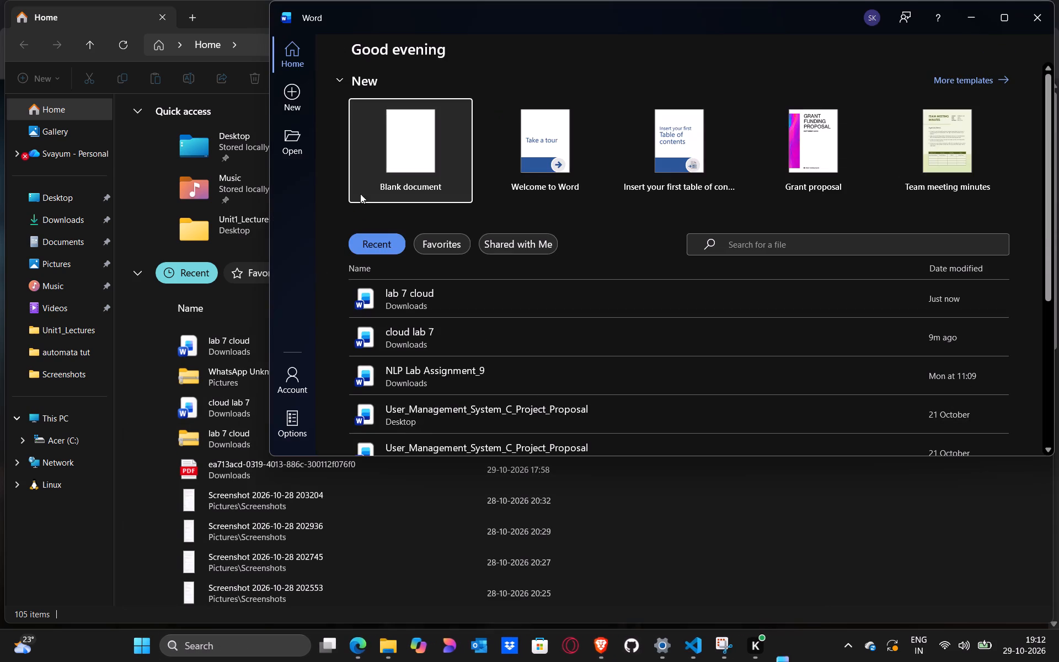
{"action": "left_click", "coordinate": [392, 137]}
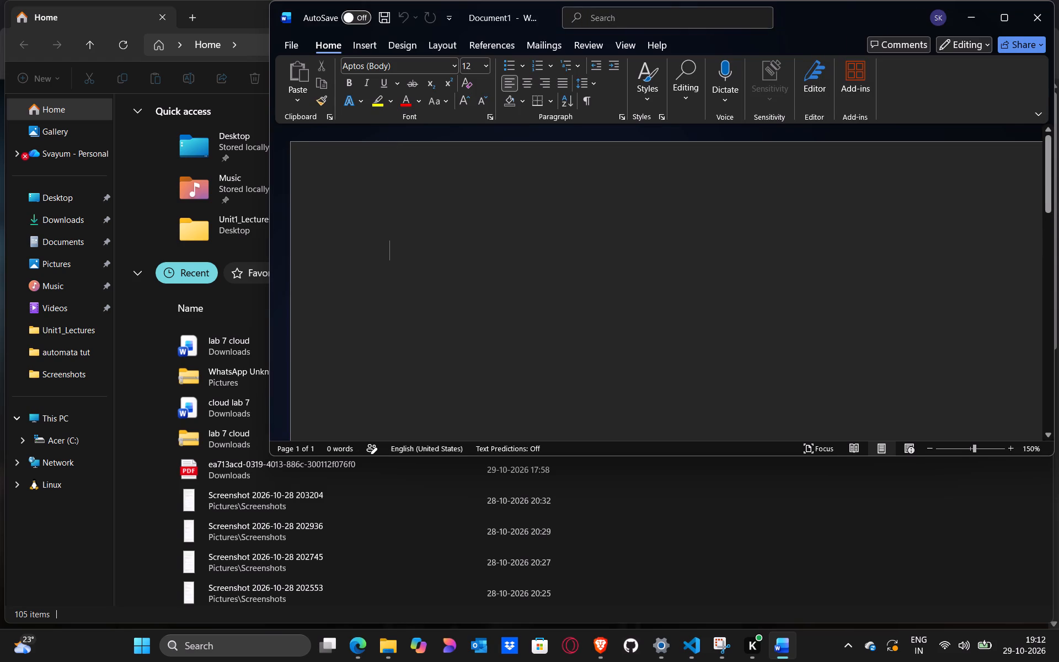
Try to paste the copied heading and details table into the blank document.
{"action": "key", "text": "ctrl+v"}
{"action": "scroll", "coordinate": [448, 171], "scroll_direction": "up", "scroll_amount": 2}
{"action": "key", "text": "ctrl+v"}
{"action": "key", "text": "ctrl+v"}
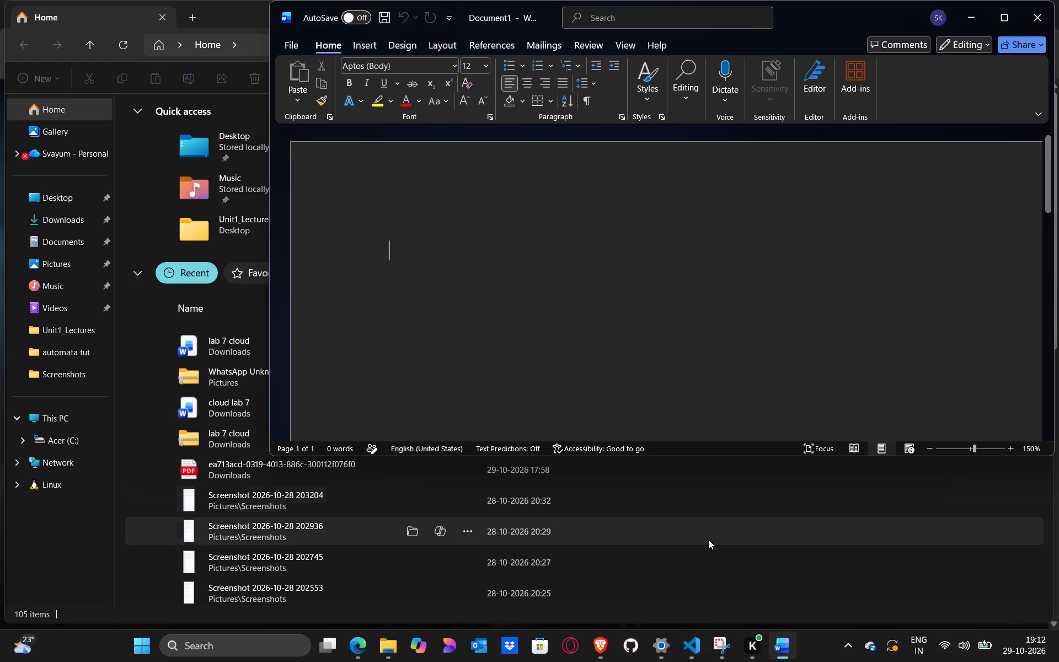
Open the recent document "lab 7 cloud" in Word and copy its school heading and submission details table.
{"action": "left_click", "coordinate": [287, 44]}
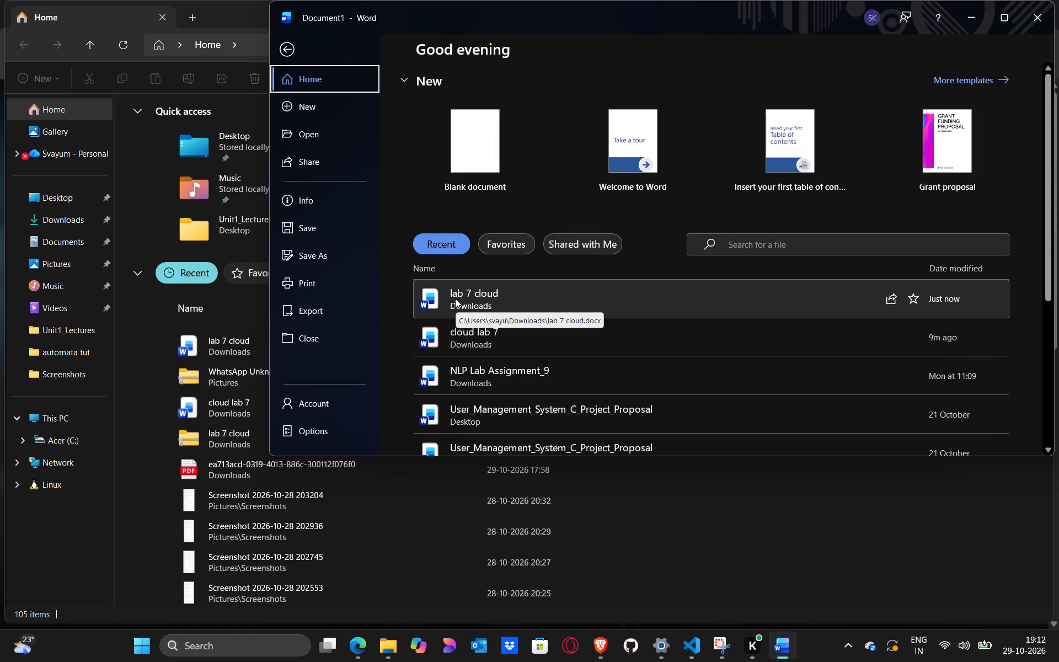
{"action": "double_click", "coordinate": [455, 298]}
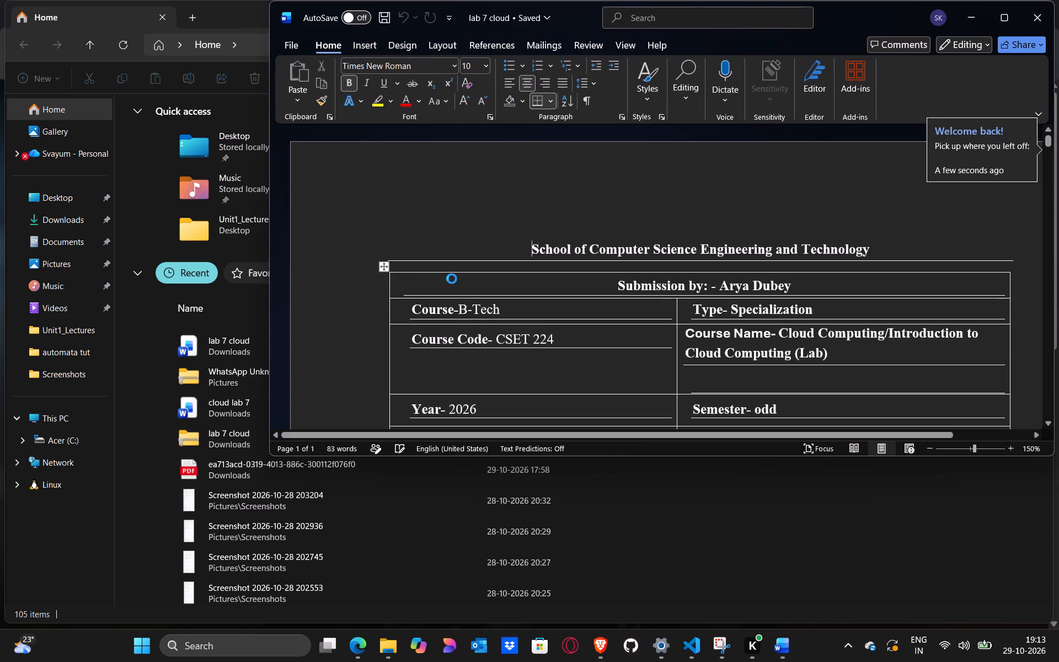
{"action": "left_click_drag", "start_coordinate": [515, 241], "coordinate": [575, 338]}
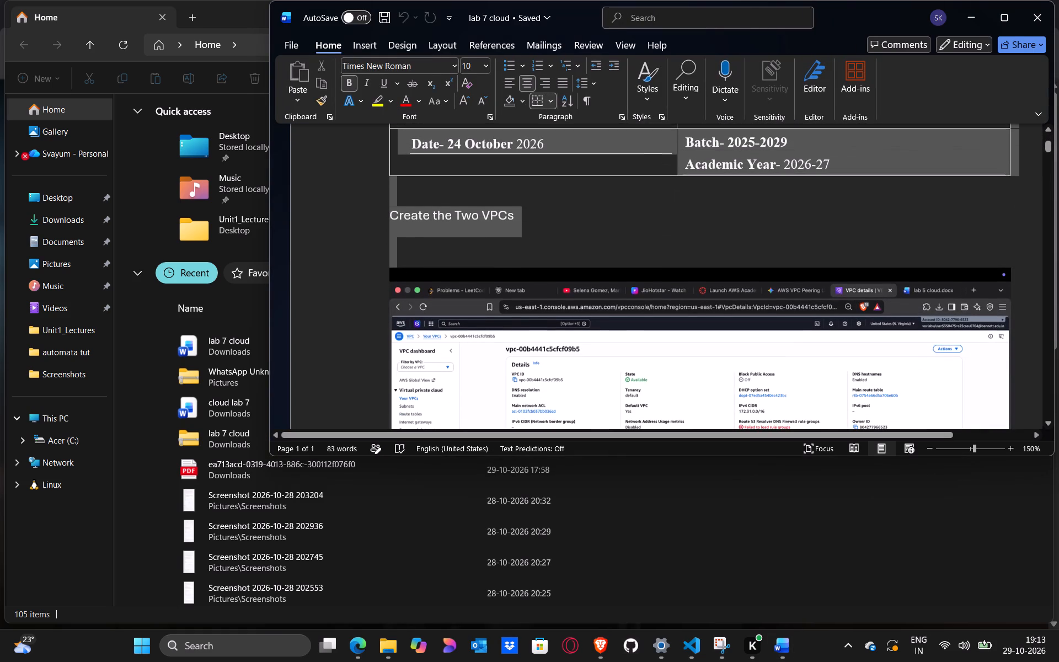
{"action": "left_click_drag", "start_coordinate": [575, 338], "coordinate": [518, 175]}
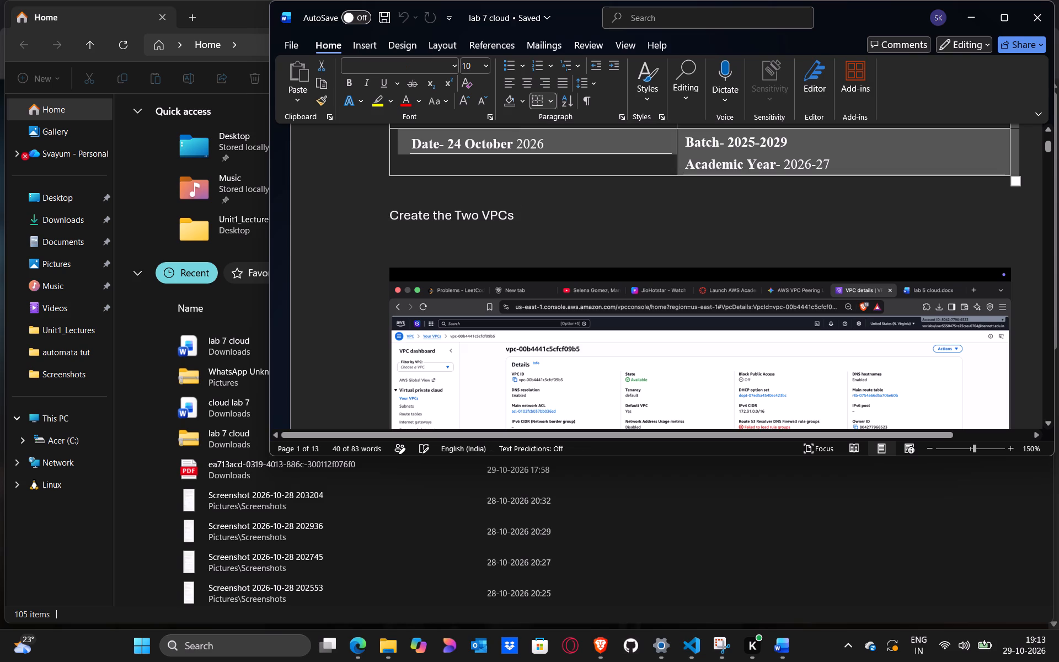
{"action": "key", "text": "ctrl+c"}
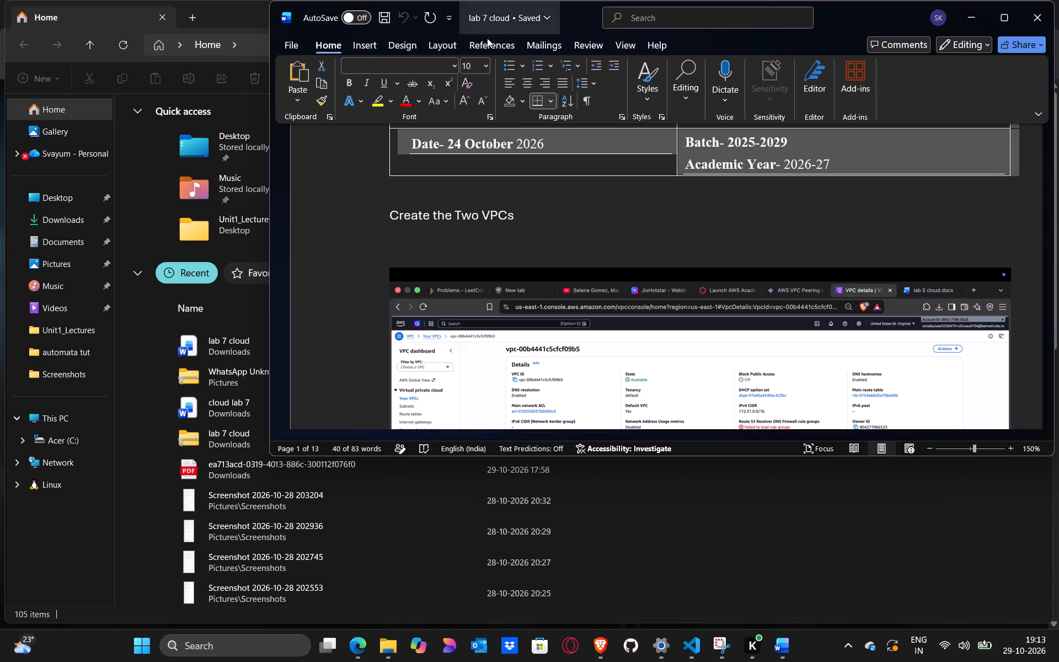
Create another blank document and paste the copied school heading and submission details table into it.
{"action": "left_click", "coordinate": [292, 49]}
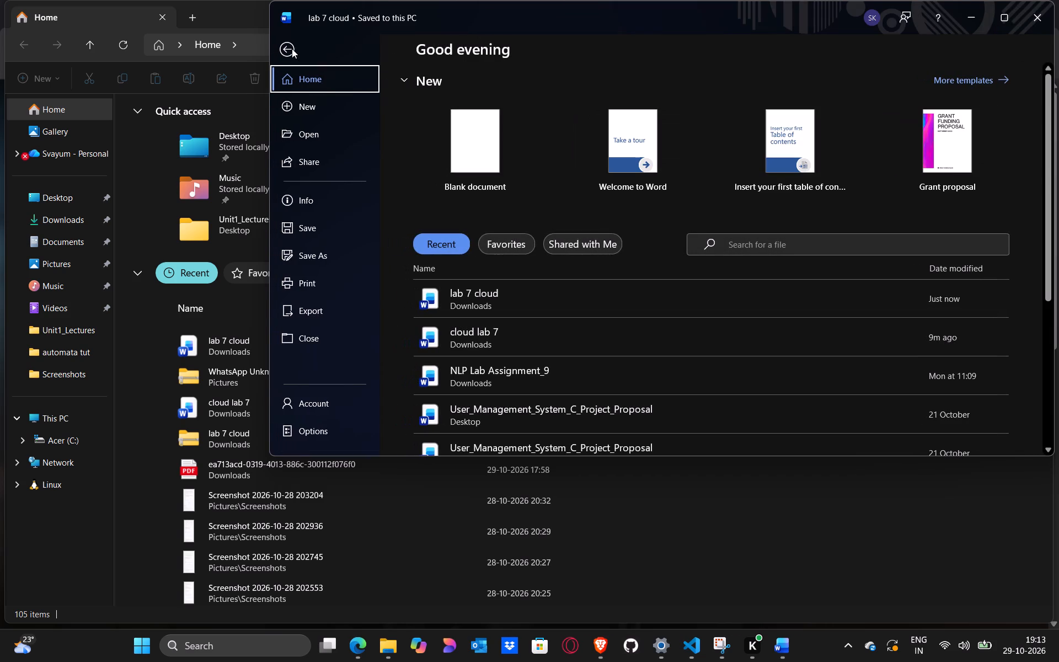
{"action": "left_click", "coordinate": [458, 145]}
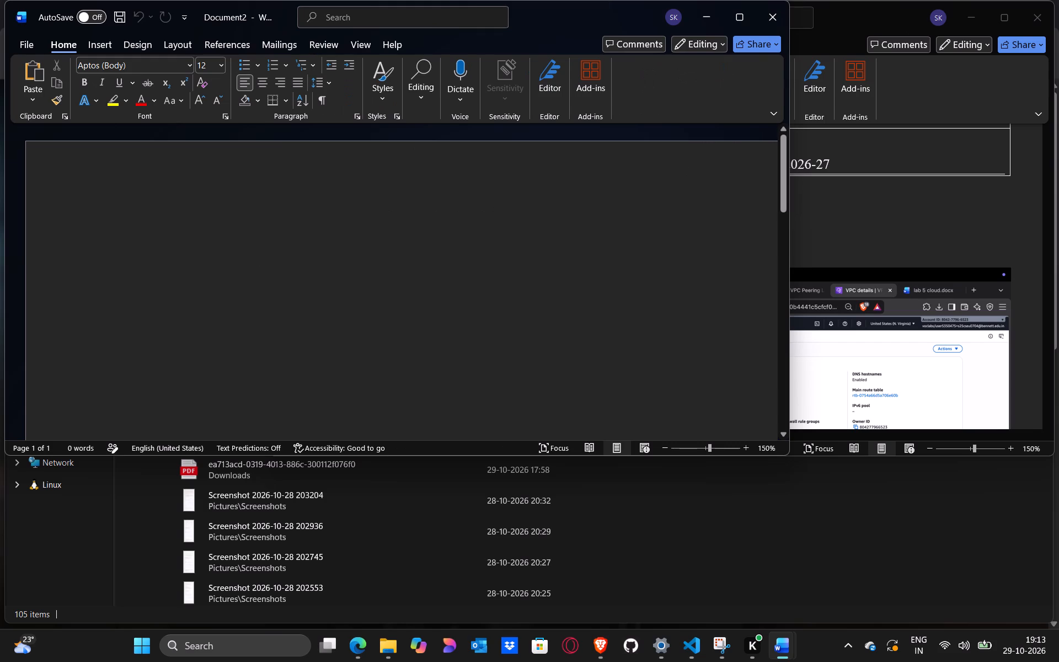
{"action": "key", "text": "ctrl+v"}
{"action": "right_click", "coordinate": [495, 307]}
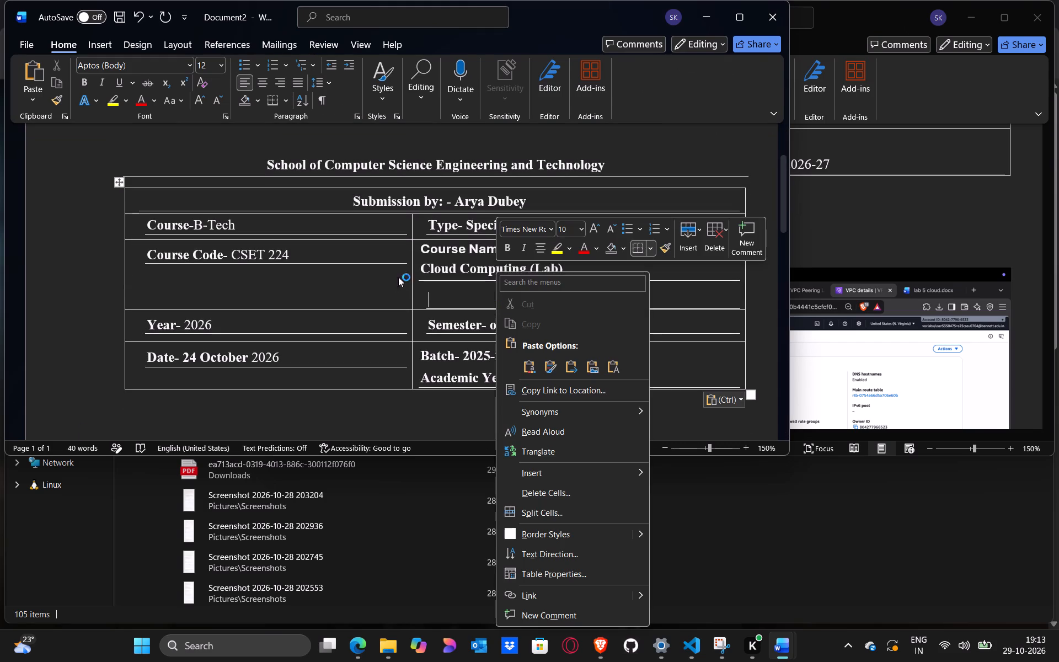
{"action": "left_click", "coordinate": [303, 353]}
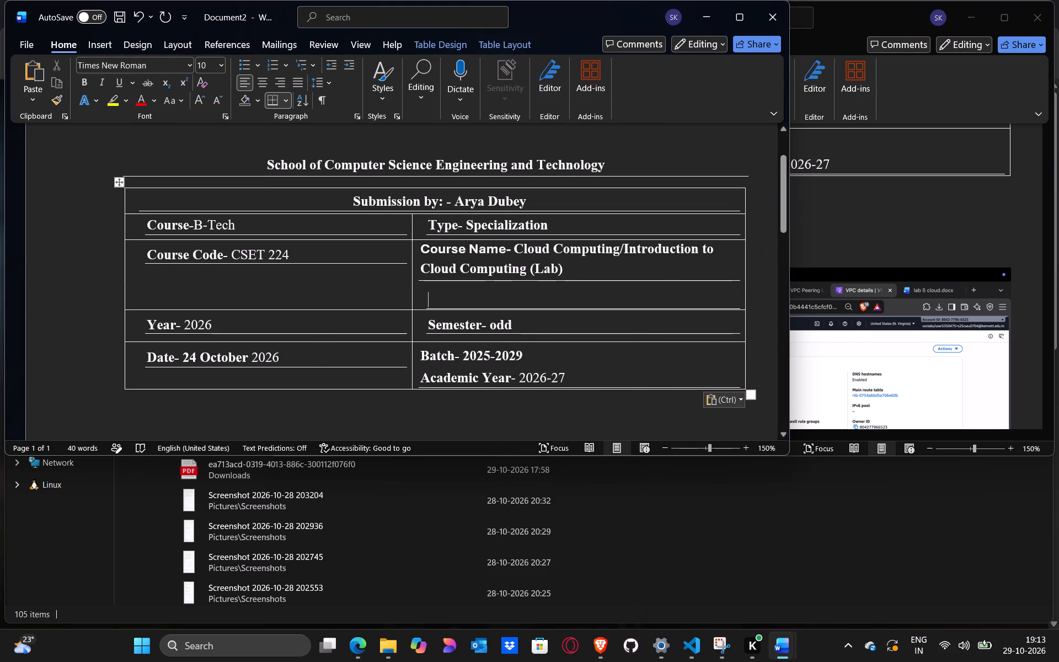
Change the day in the pasted table's Date cell to 29.
{"action": "left_click", "coordinate": [195, 364]}
{"action": "key", "text": "BackSpace"}
{"action": "key", "text": "BackSpace"}
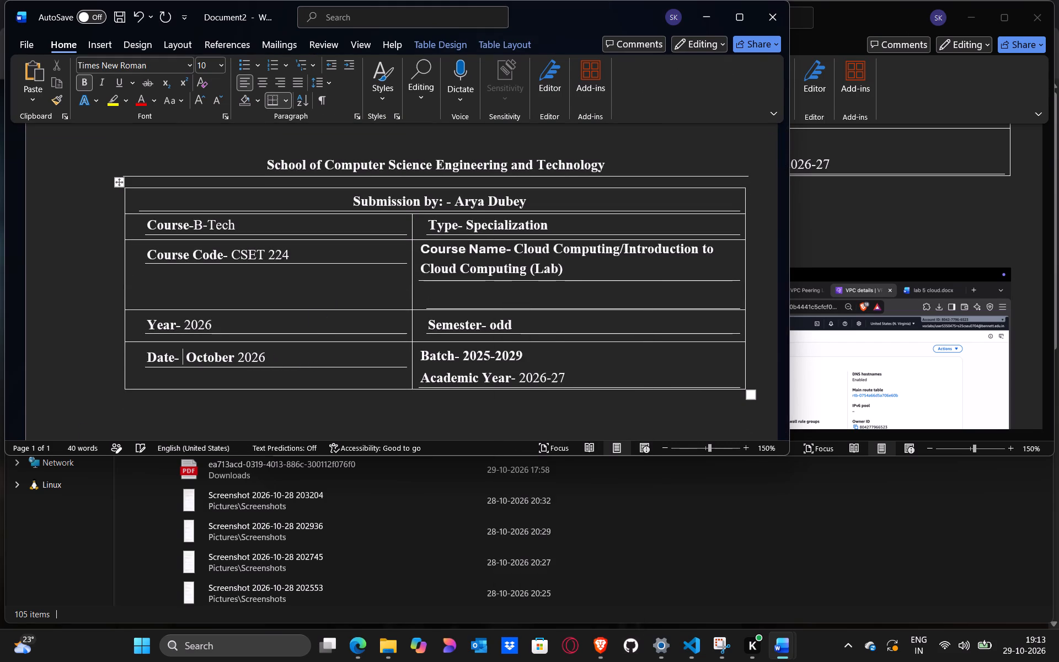
{"action": "type", "text": "29"}
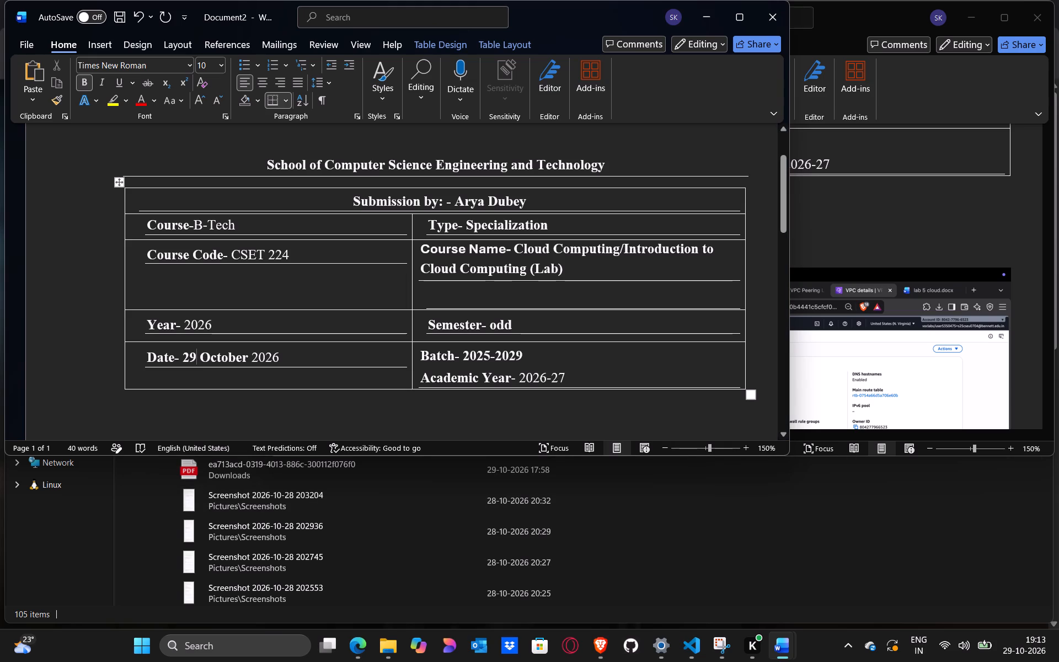
Add a blank line below the submission details table.
{"action": "scroll", "coordinate": [609, 359], "scroll_direction": "down", "scroll_amount": 1}
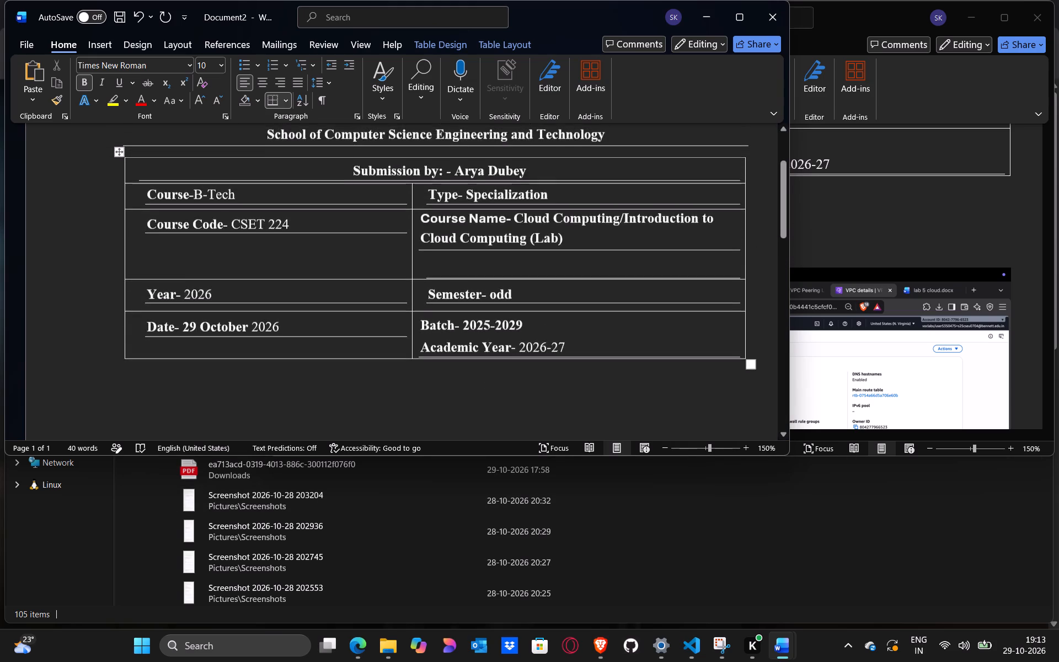
{"action": "scroll", "coordinate": [609, 359], "scroll_direction": "down", "scroll_amount": 1}
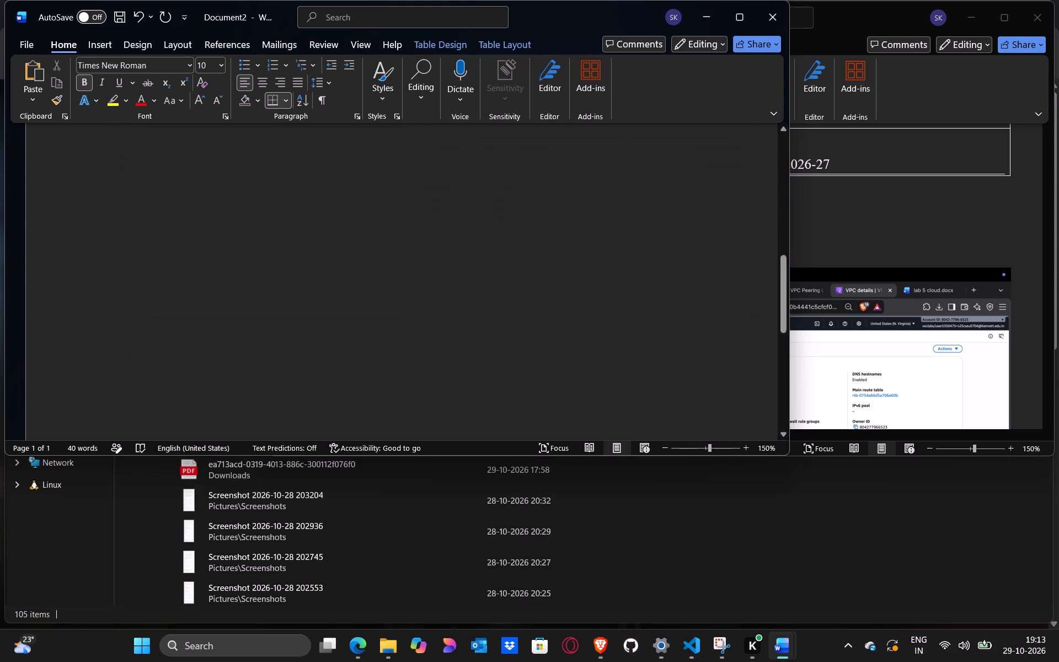
{"action": "scroll", "coordinate": [609, 359], "scroll_direction": "down", "scroll_amount": 1}
{"action": "scroll", "coordinate": [609, 359], "scroll_direction": "up", "scroll_amount": 2}
{"action": "right_click", "coordinate": [609, 359]}
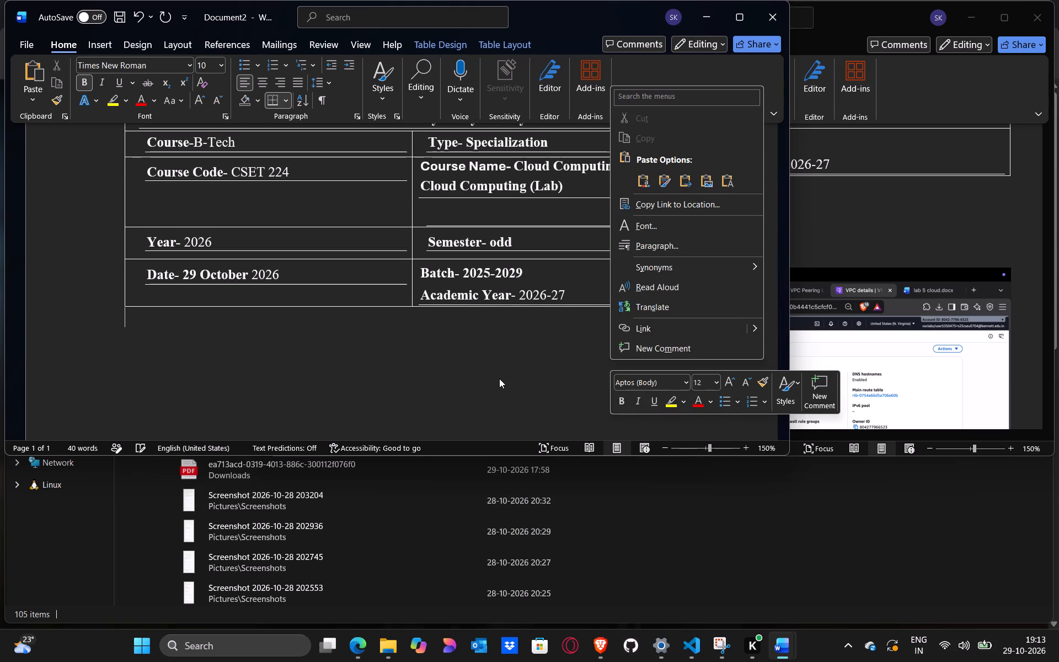
{"action": "key", "text": "Return"}
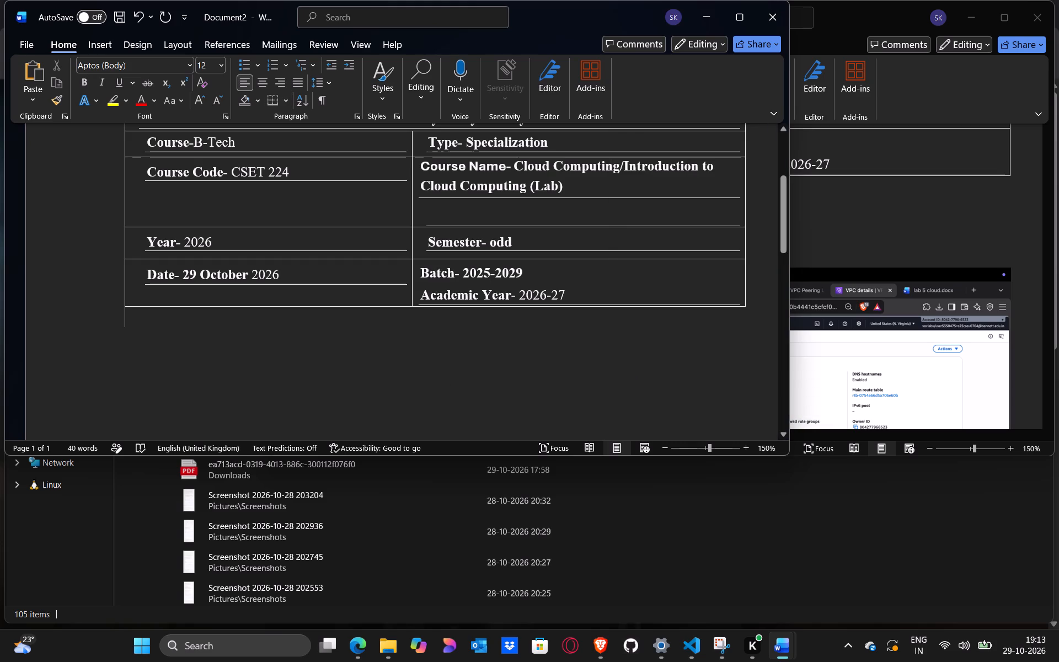
{"action": "left_click", "coordinate": [296, 357]}
{"action": "key", "text": "Return"}
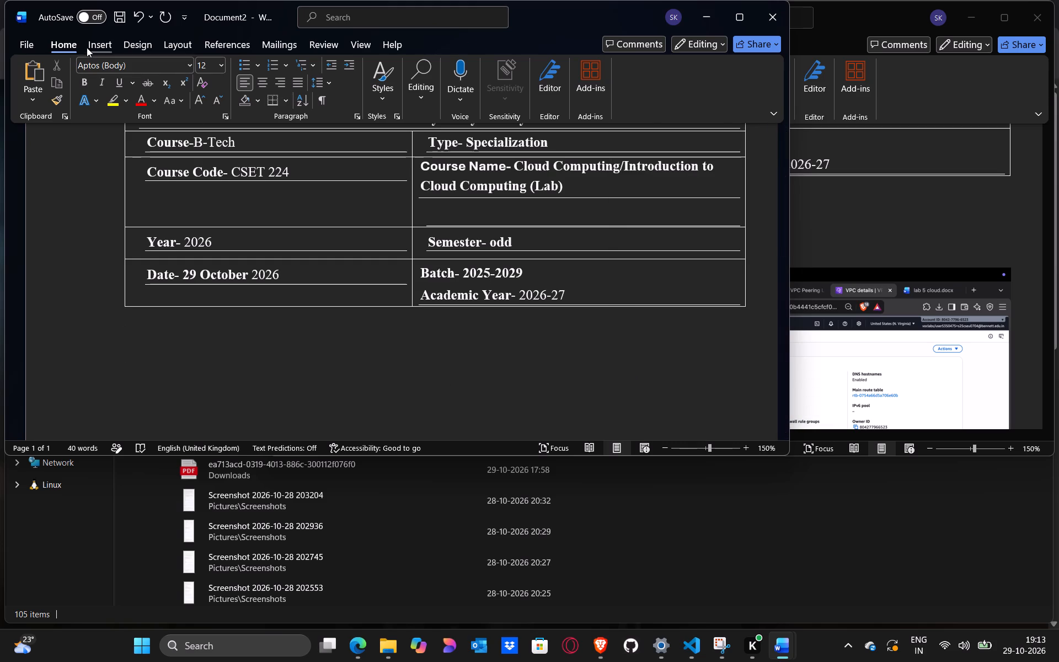
Start inserting a picture from this device and look through the Downloads and Desktop folders for the image.
{"action": "left_click", "coordinate": [87, 47]}
{"action": "left_click", "coordinate": [113, 93]}
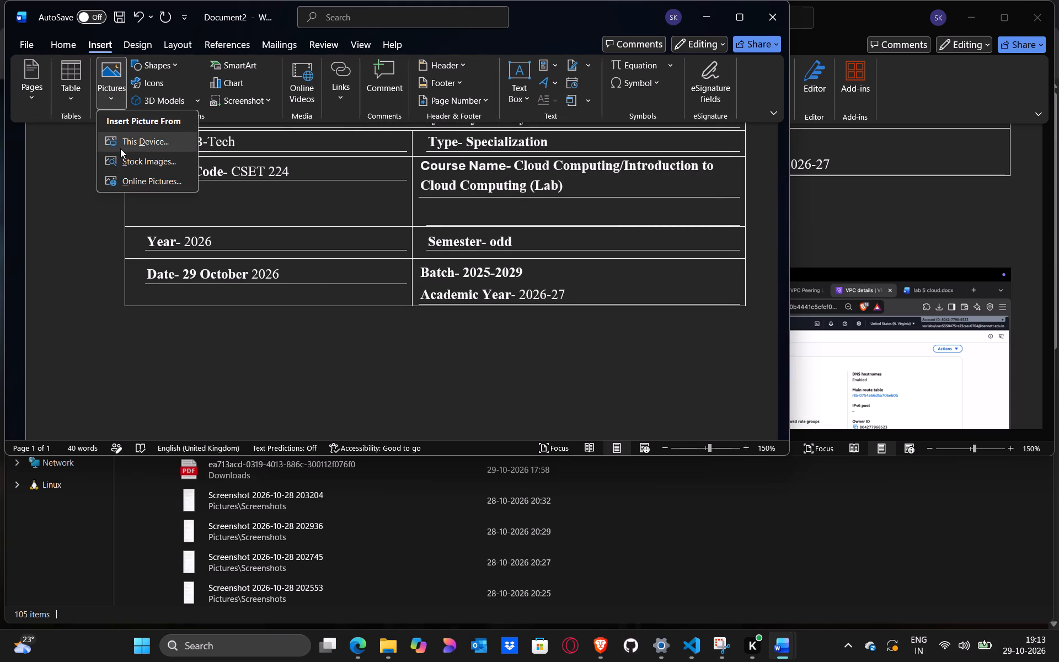
{"action": "left_click", "coordinate": [119, 148]}
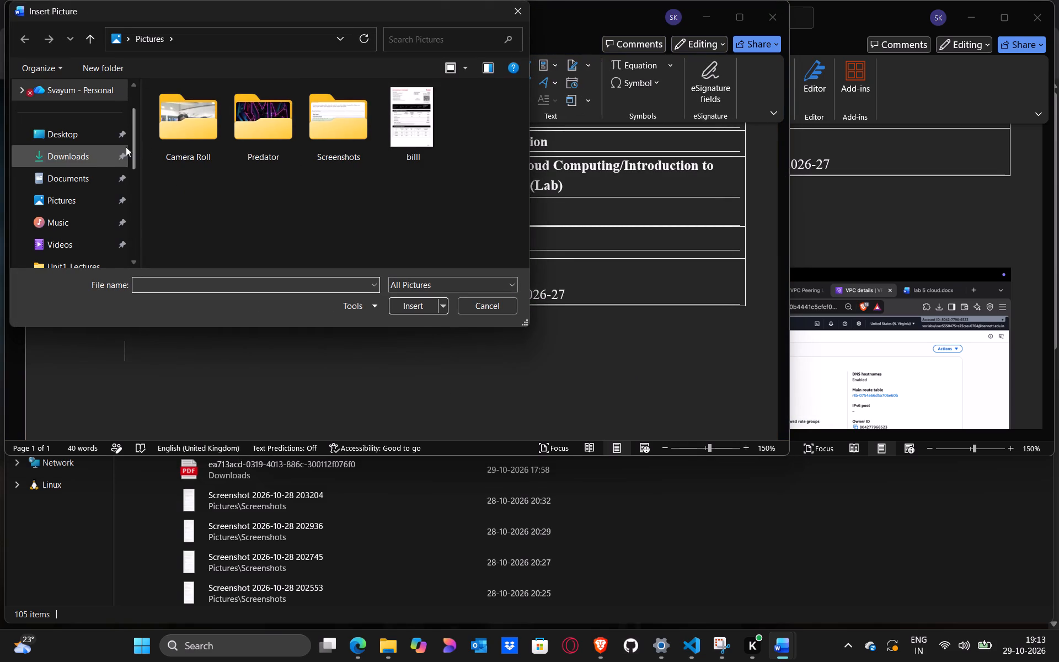
{"action": "left_click", "coordinate": [53, 143]}
{"action": "left_click", "coordinate": [53, 157]}
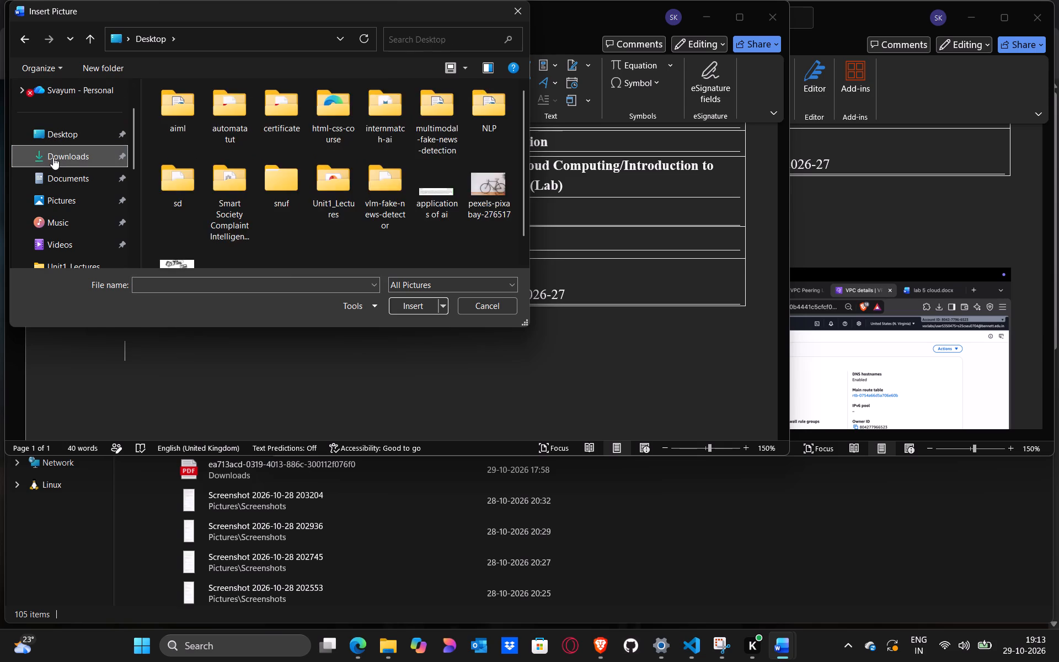
{"action": "scroll", "coordinate": [281, 157], "scroll_direction": "down", "scroll_amount": 1}
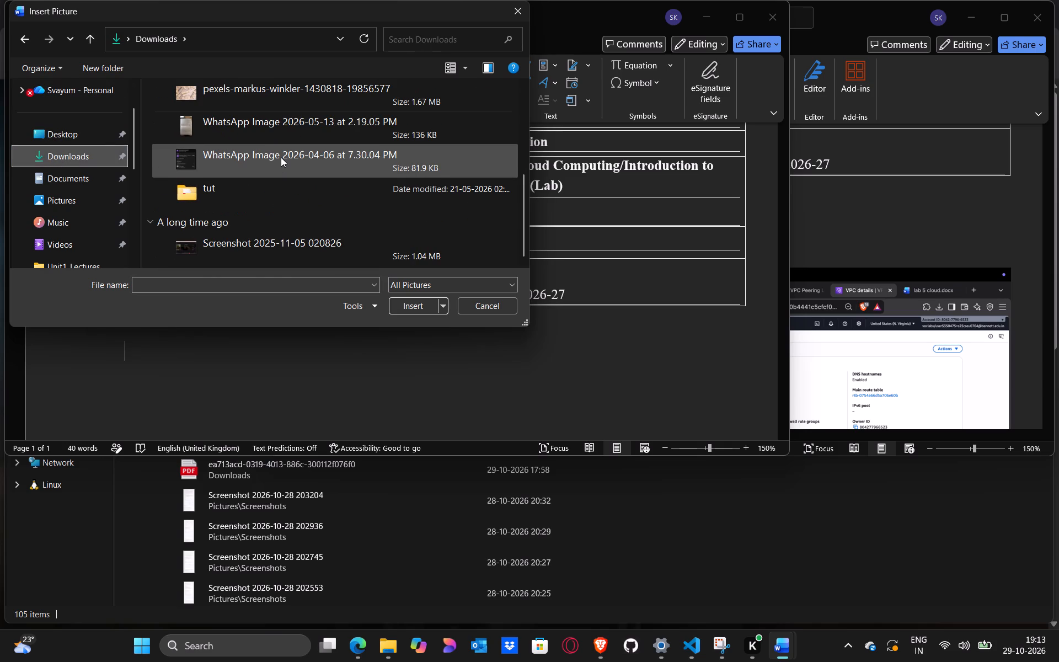
{"action": "scroll", "coordinate": [281, 157], "scroll_direction": "up", "scroll_amount": 1}
{"action": "scroll", "coordinate": [106, 173], "scroll_direction": "up", "scroll_amount": 1}
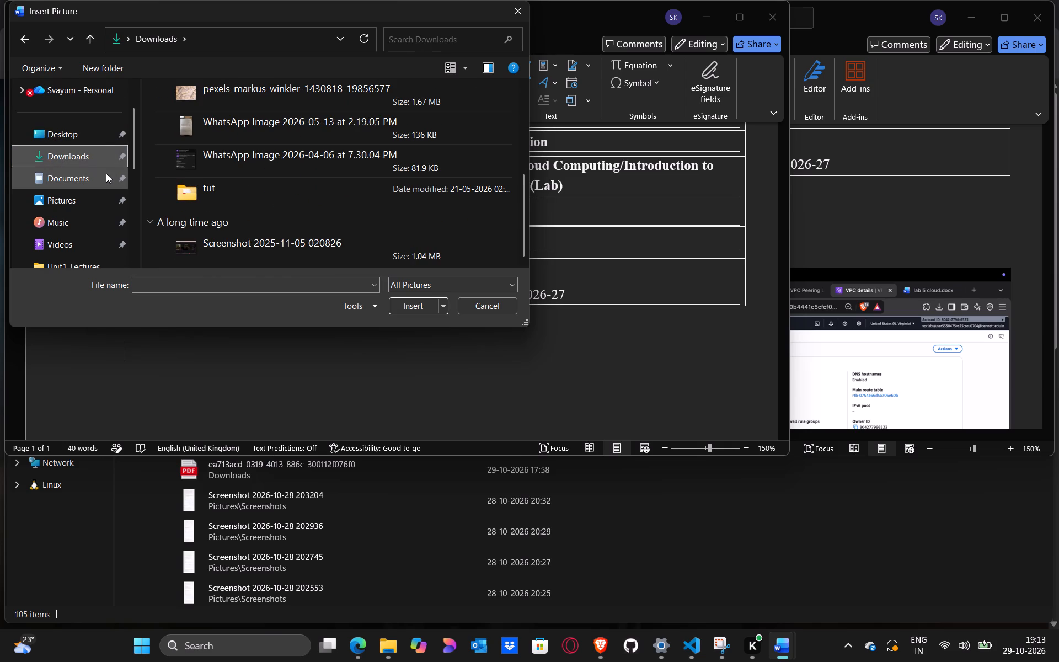
{"action": "scroll", "coordinate": [106, 173], "scroll_direction": "up", "scroll_amount": 1}
{"action": "scroll", "coordinate": [213, 222], "scroll_direction": "down", "scroll_amount": 1}
{"action": "scroll", "coordinate": [213, 222], "scroll_direction": "up", "scroll_amount": 2}
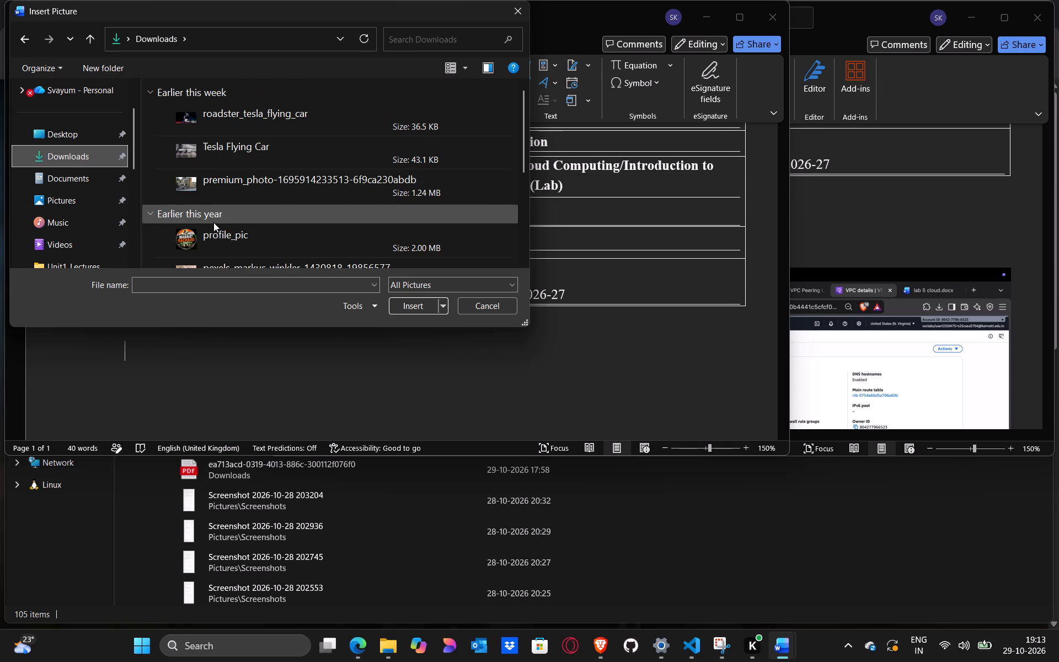
{"action": "left_click", "coordinate": [79, 138]}
{"action": "scroll", "coordinate": [79, 138], "scroll_direction": "up", "scroll_amount": 1}
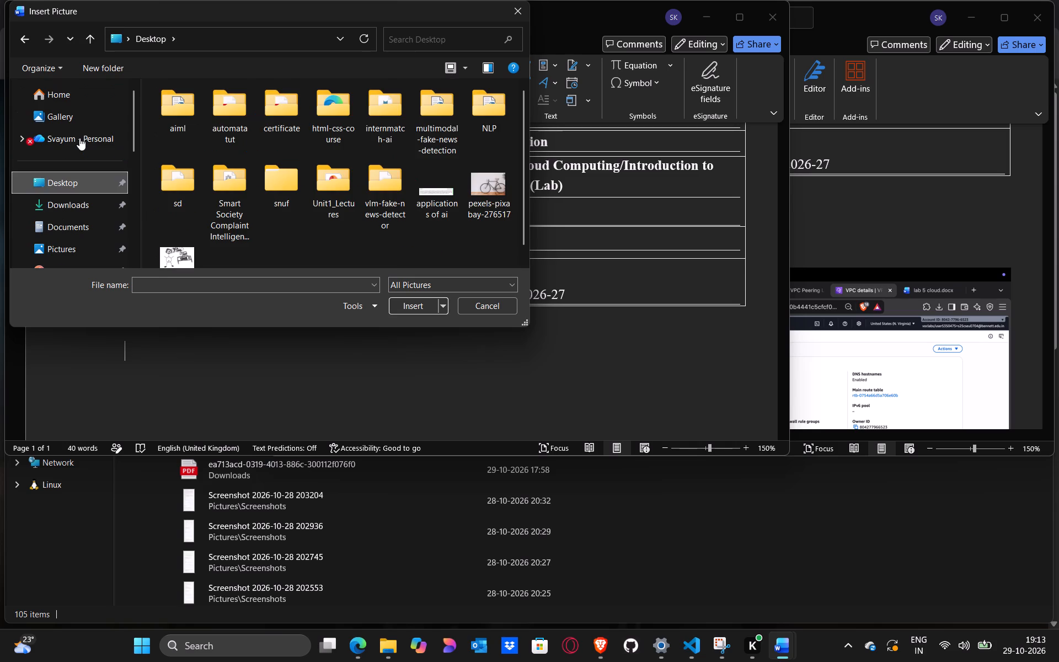
{"action": "scroll", "coordinate": [79, 138], "scroll_direction": "up", "scroll_amount": 1}
{"action": "scroll", "coordinate": [191, 184], "scroll_direction": "down", "scroll_amount": 1}
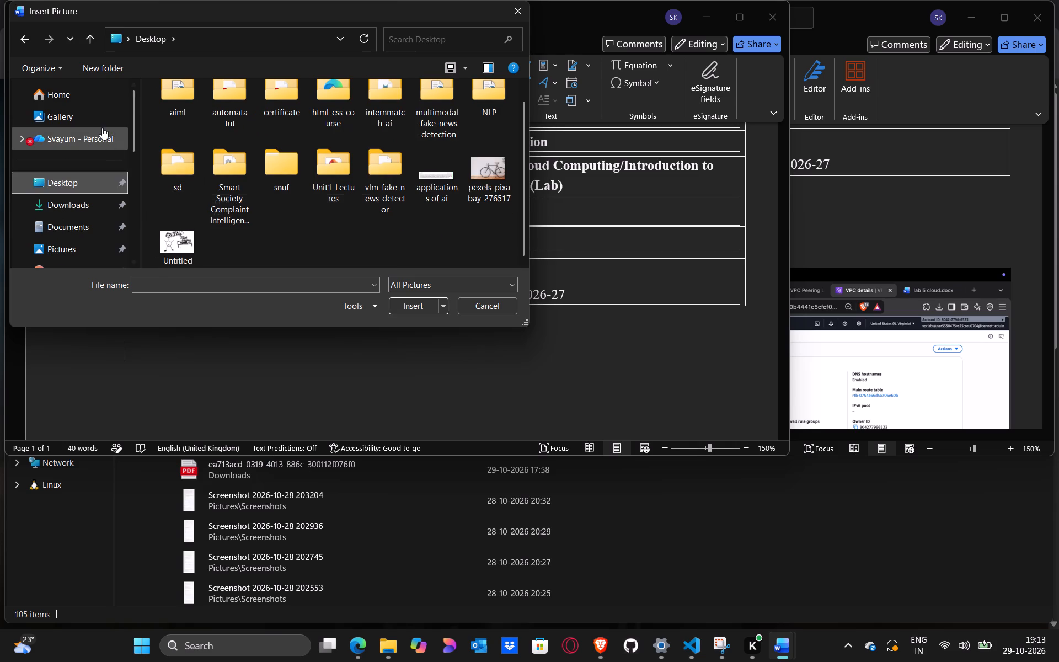
{"action": "scroll", "coordinate": [102, 127], "scroll_direction": "up", "scroll_amount": 1}
Look through the recent pictures listed under Home for the image to insert.
{"action": "left_click", "coordinate": [69, 85]}
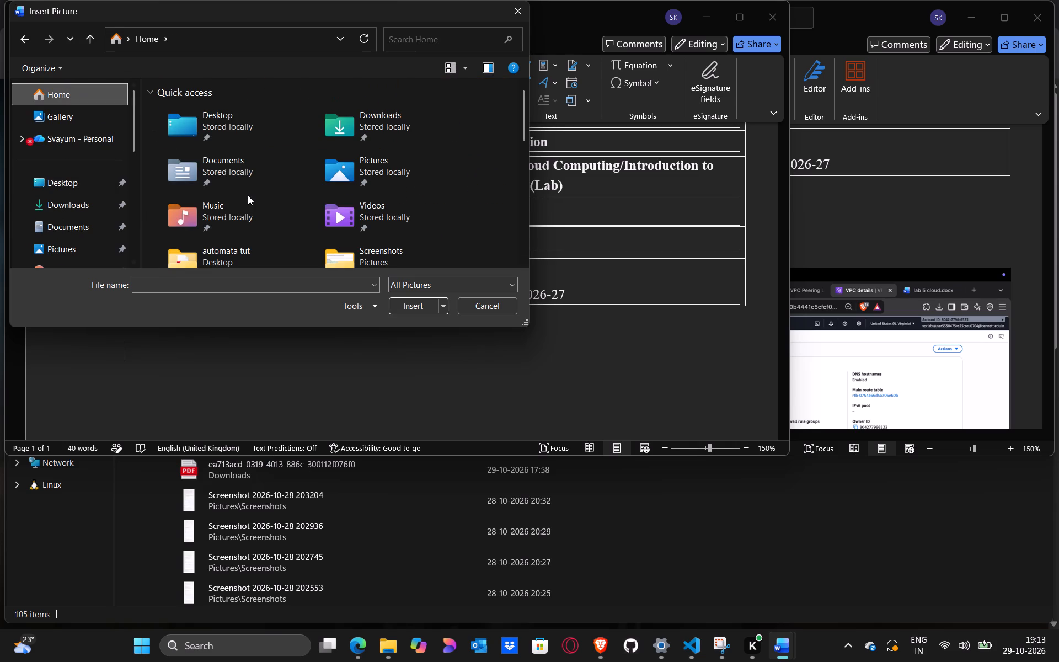
{"action": "scroll", "coordinate": [248, 195], "scroll_direction": "down", "scroll_amount": 1}
{"action": "scroll", "coordinate": [291, 247], "scroll_direction": "down", "scroll_amount": 1}
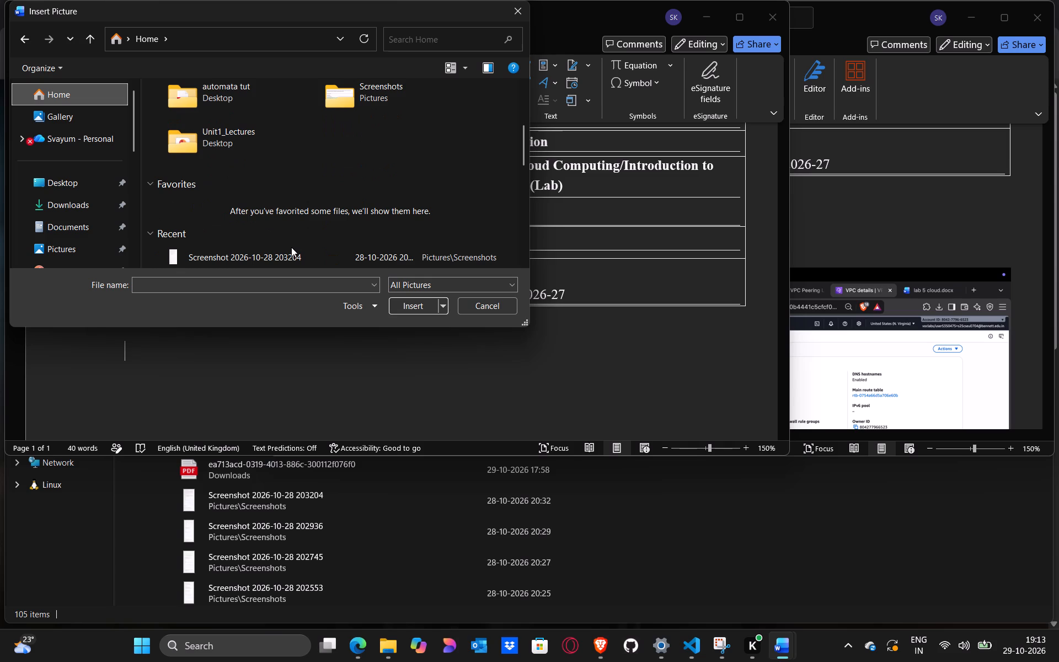
{"action": "scroll", "coordinate": [291, 247], "scroll_direction": "down", "scroll_amount": 2}
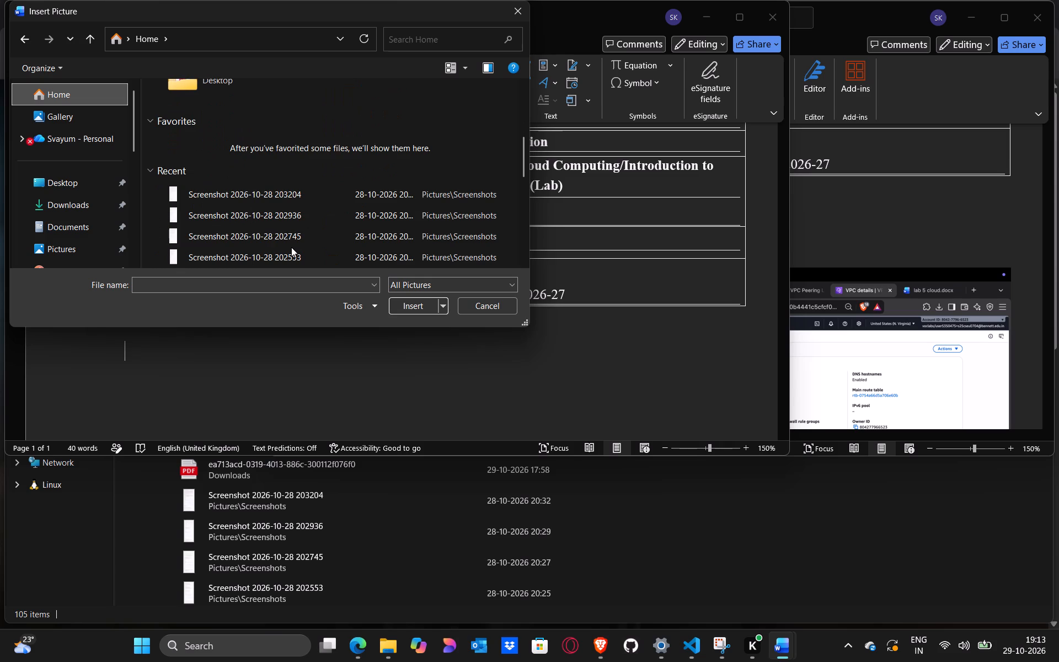
{"action": "scroll", "coordinate": [291, 247], "scroll_direction": "down", "scroll_amount": 1}
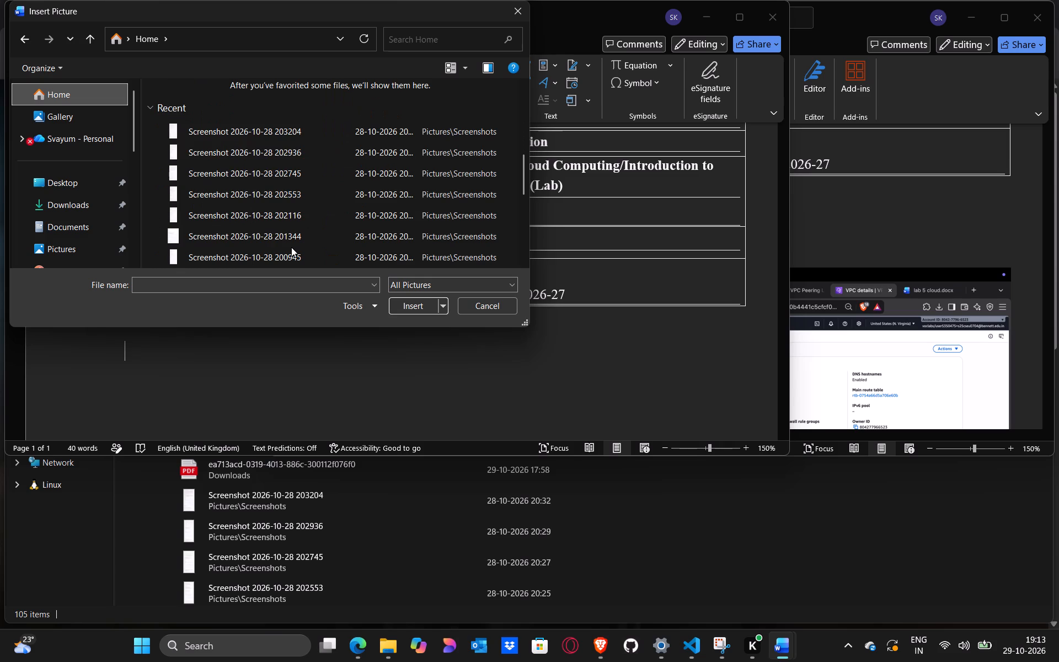
{"action": "scroll", "coordinate": [291, 247], "scroll_direction": "down", "scroll_amount": 1}
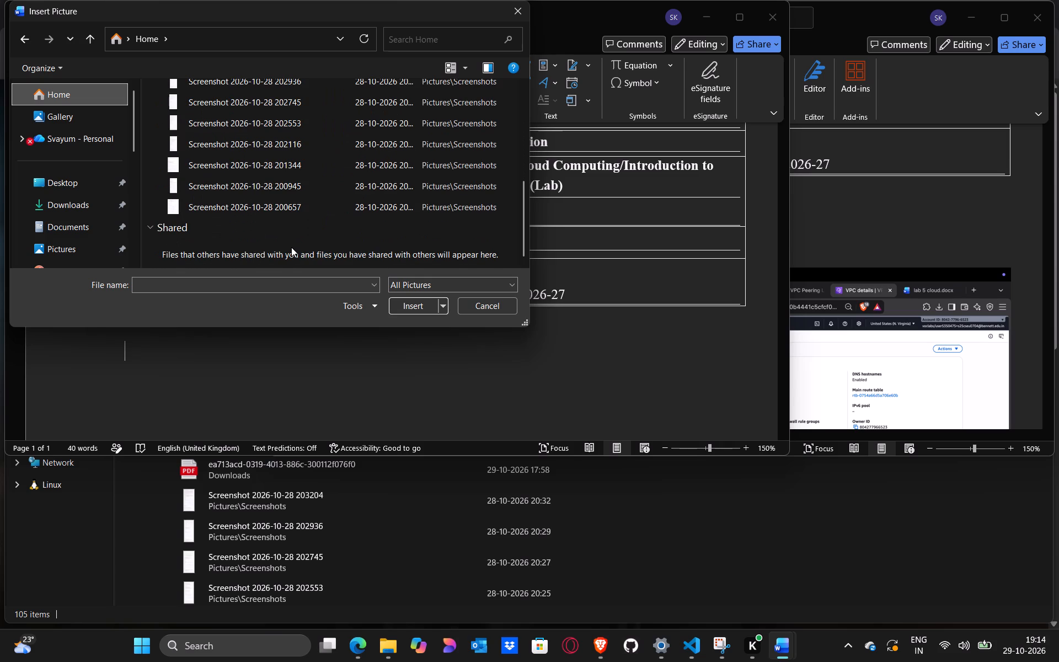
{"action": "scroll", "coordinate": [317, 220], "scroll_direction": "down", "scroll_amount": 1}
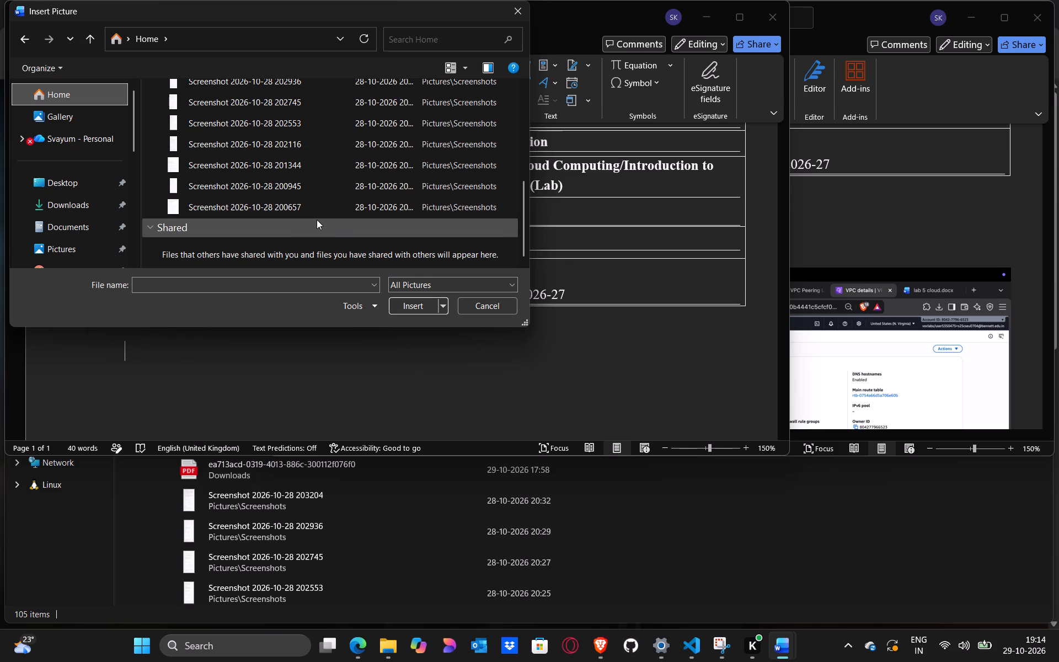
{"action": "scroll", "coordinate": [317, 220], "scroll_direction": "down", "scroll_amount": 1}
{"action": "scroll", "coordinate": [88, 250], "scroll_direction": "down", "scroll_amount": 1}
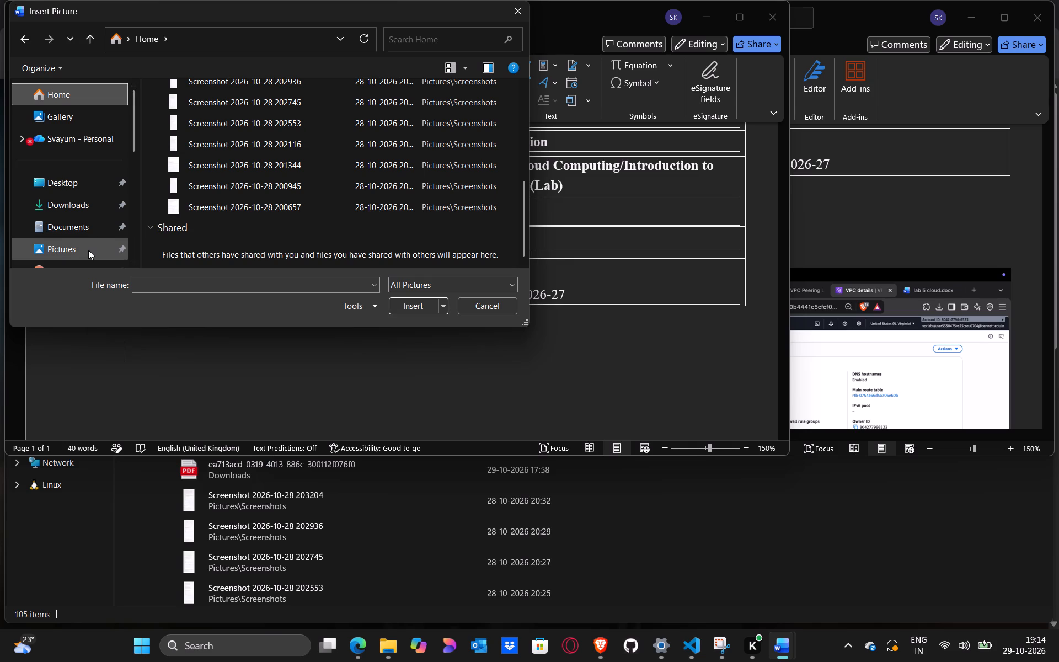
{"action": "scroll", "coordinate": [88, 250], "scroll_direction": "down", "scroll_amount": 1}
Check the Pictures and Videos folders for the image to insert.
{"action": "left_click", "coordinate": [88, 250]}
{"action": "scroll", "coordinate": [89, 248], "scroll_direction": "down", "scroll_amount": 2}
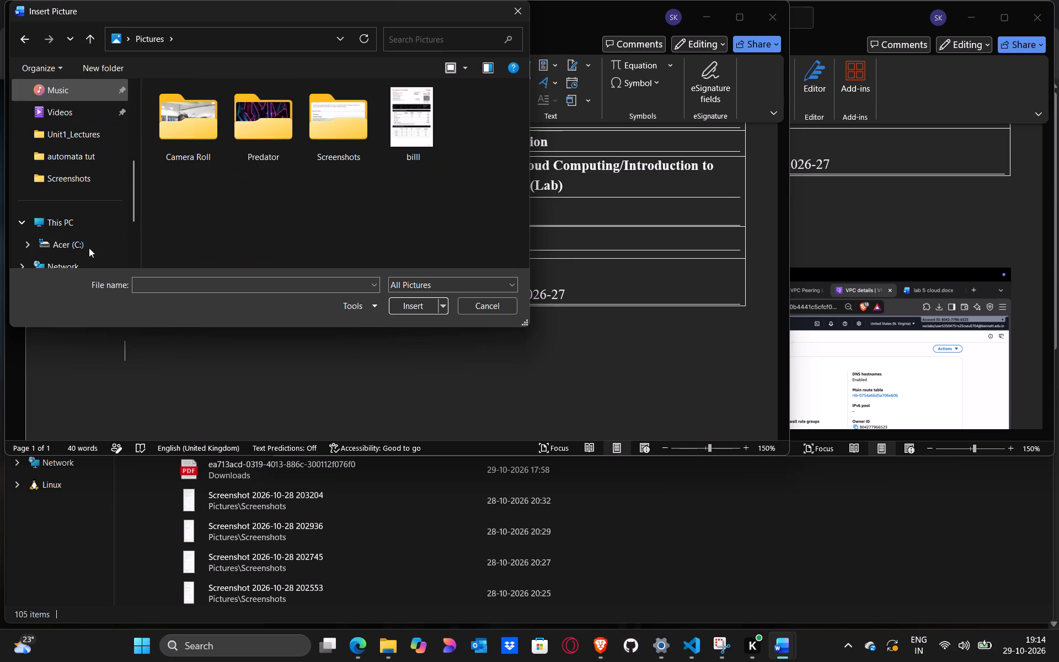
{"action": "scroll", "coordinate": [89, 248], "scroll_direction": "down", "scroll_amount": 1}
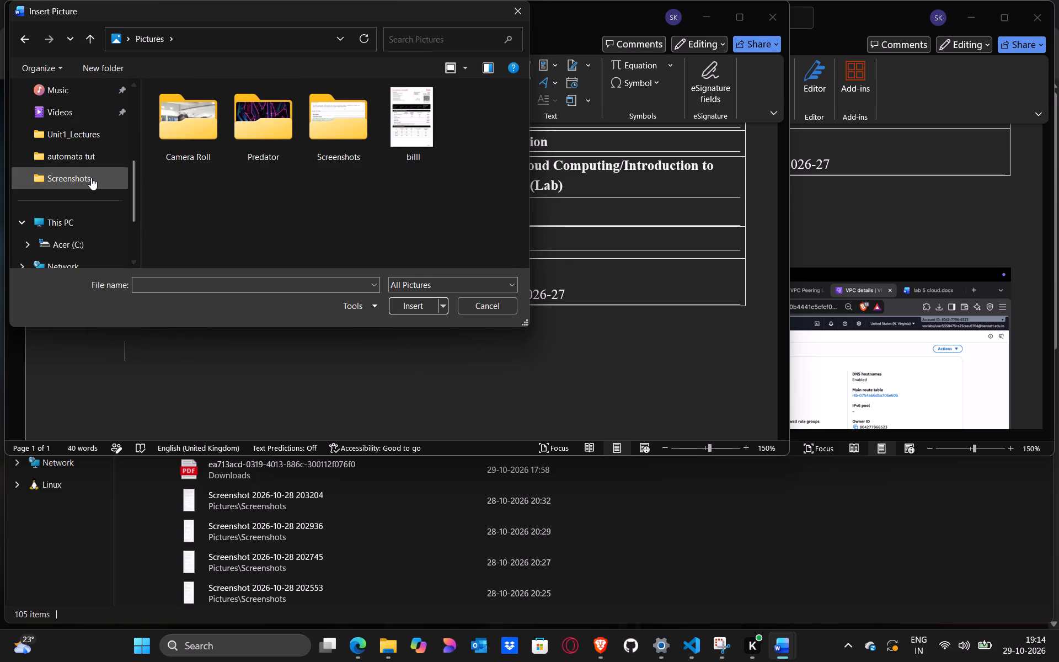
{"action": "left_click", "coordinate": [87, 120]}
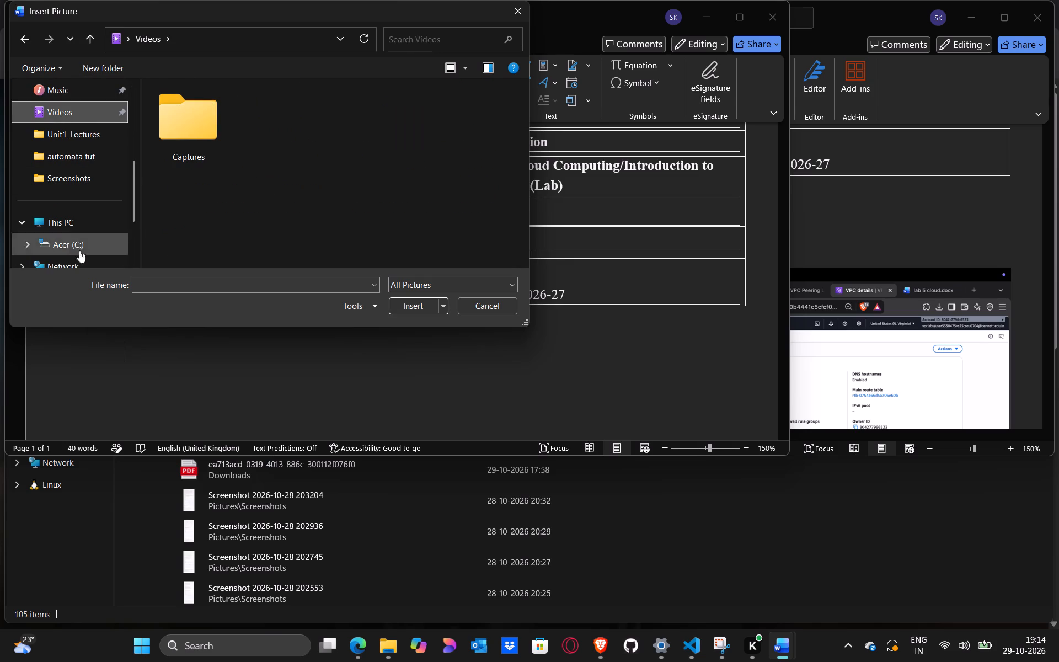
Browse the Acer (C:) drive and its Program Files folder for the image to insert.
{"action": "left_click", "coordinate": [72, 275]}
{"action": "left_click", "coordinate": [61, 230]}
{"action": "left_click", "coordinate": [63, 244]}
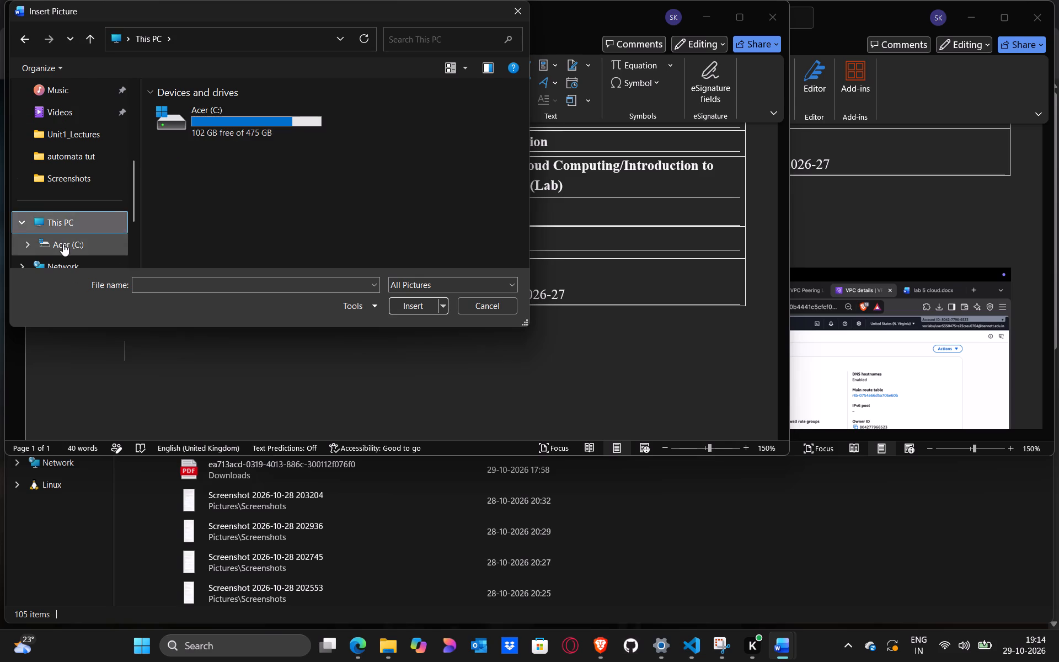
{"action": "scroll", "coordinate": [208, 237], "scroll_direction": "down", "scroll_amount": 1}
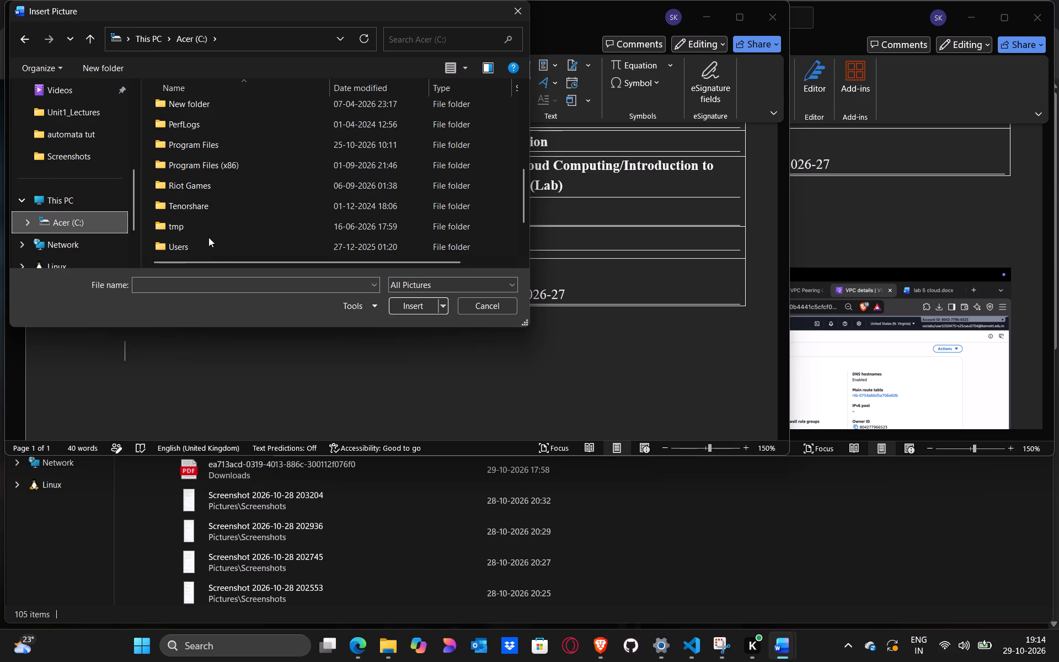
{"action": "left_click", "coordinate": [189, 141]}
{"action": "left_click", "coordinate": [189, 141]}
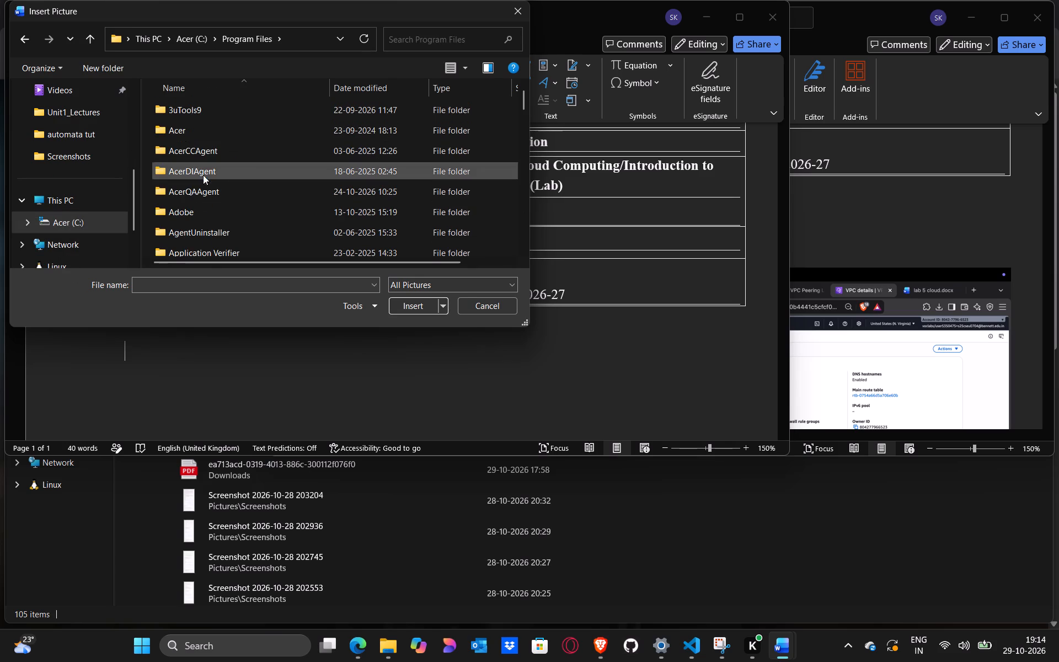
{"action": "scroll", "coordinate": [204, 180], "scroll_direction": "down", "scroll_amount": 8}
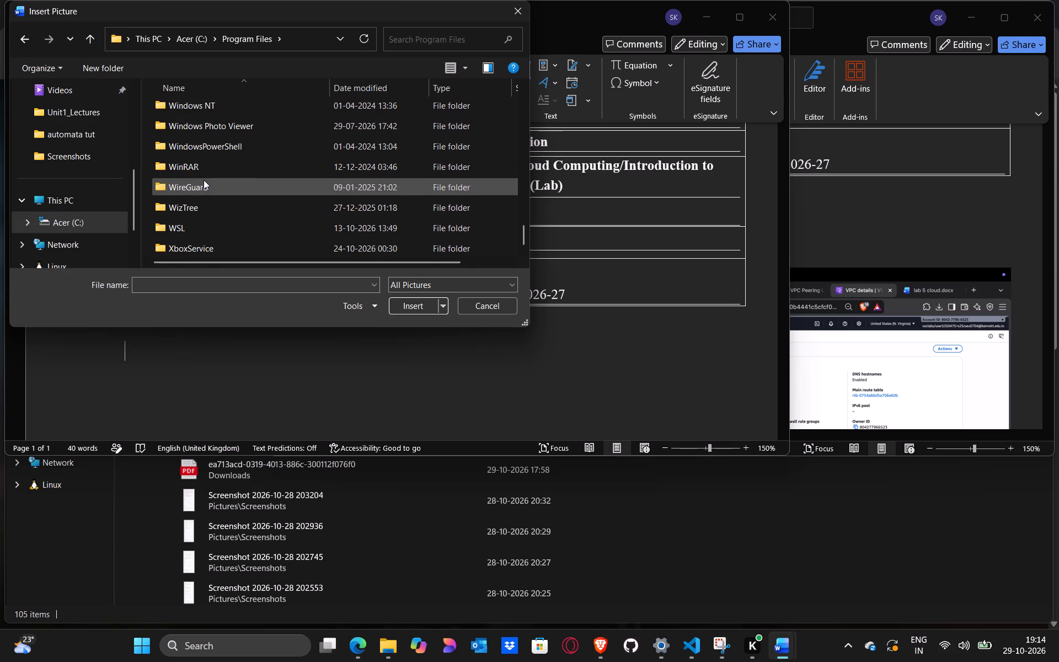
{"action": "scroll", "coordinate": [204, 180], "scroll_direction": "down", "scroll_amount": 3}
{"action": "left_click", "coordinate": [17, 36]}
{"action": "scroll", "coordinate": [328, 236], "scroll_direction": "down", "scroll_amount": 1}
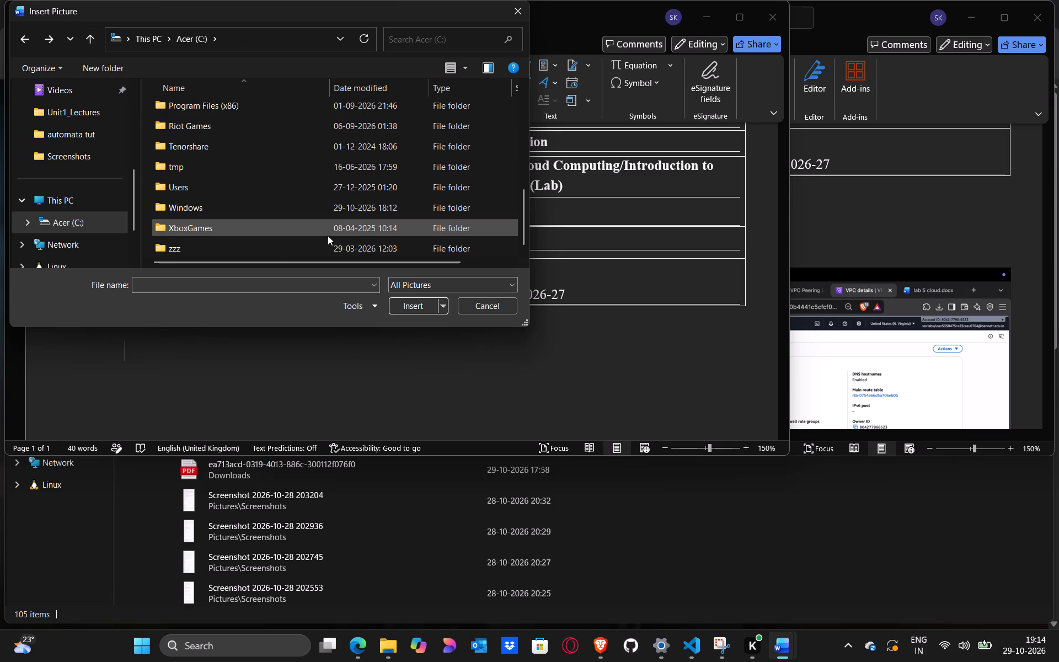
{"action": "scroll", "coordinate": [328, 236], "scroll_direction": "down", "scroll_amount": 2}
Check the Home location and its Downloads folder for the image to insert.
{"action": "left_click", "coordinate": [448, 29]}
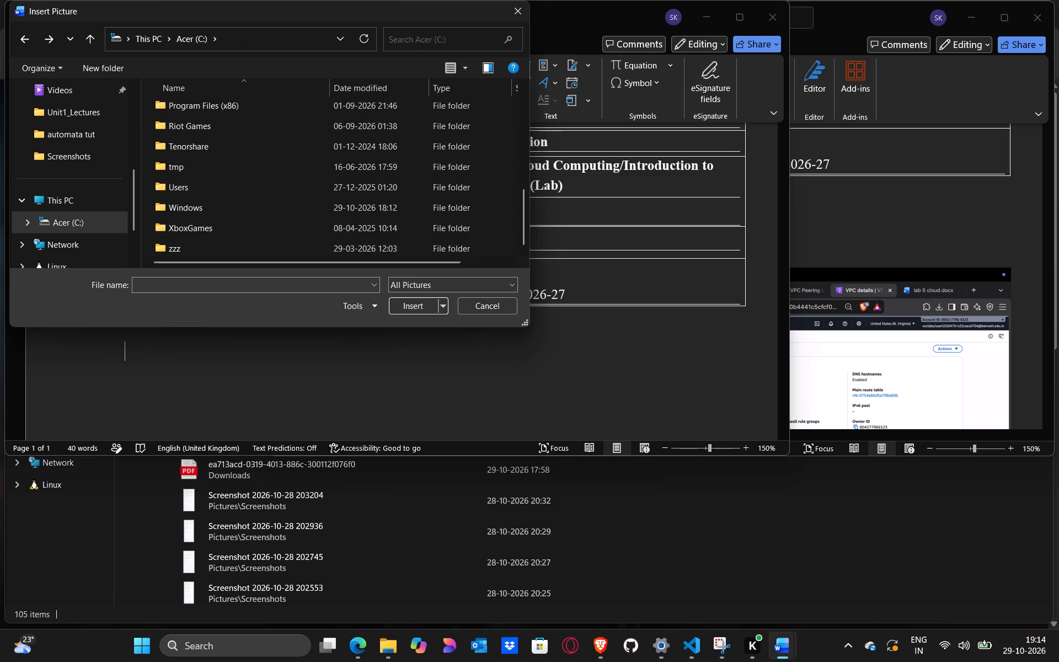
{"action": "left_click", "coordinate": [437, 38]}
{"action": "scroll", "coordinate": [38, 243], "scroll_direction": "up", "scroll_amount": 2}
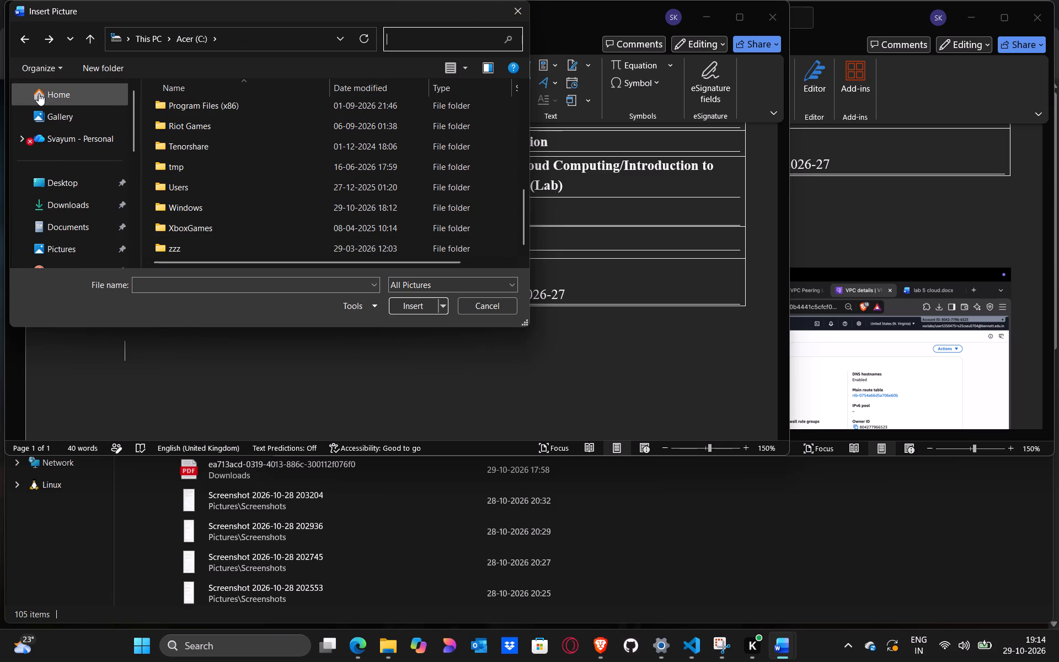
{"action": "left_click", "coordinate": [39, 93]}
{"action": "left_click", "coordinate": [429, 41]}
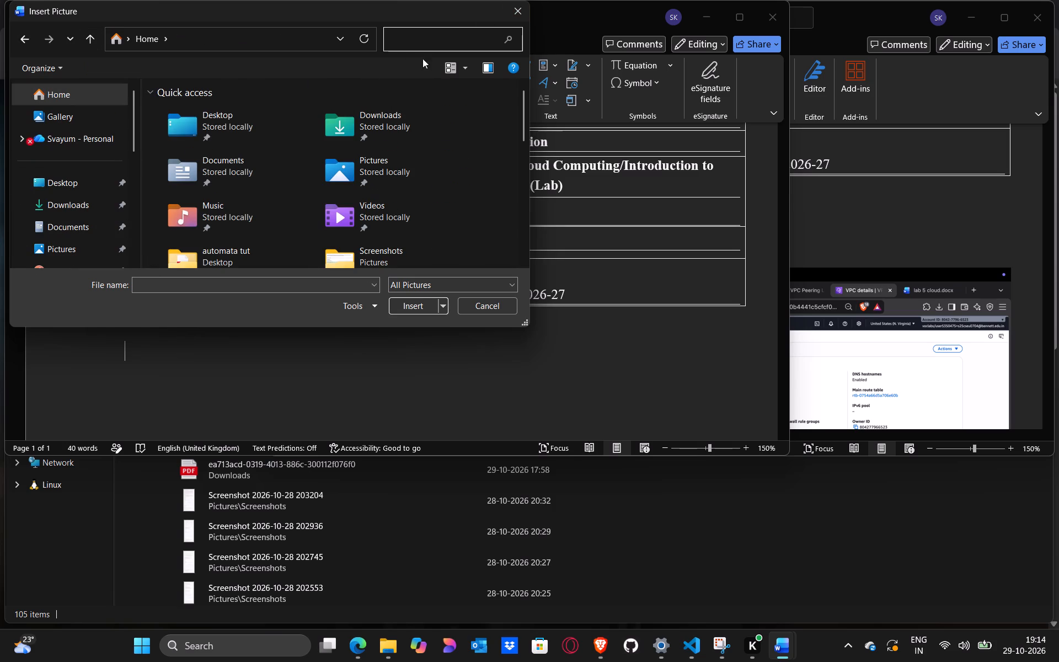
{"action": "left_click", "coordinate": [381, 111]}
{"action": "double_click", "coordinate": [378, 121]}
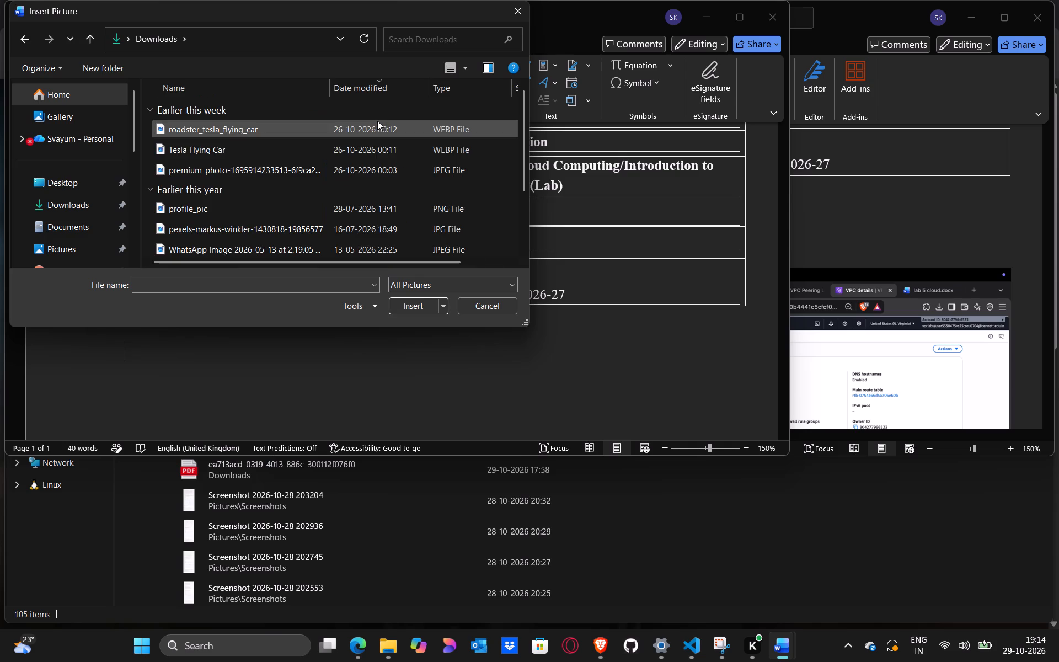
{"action": "scroll", "coordinate": [256, 194], "scroll_direction": "down", "scroll_amount": 1}
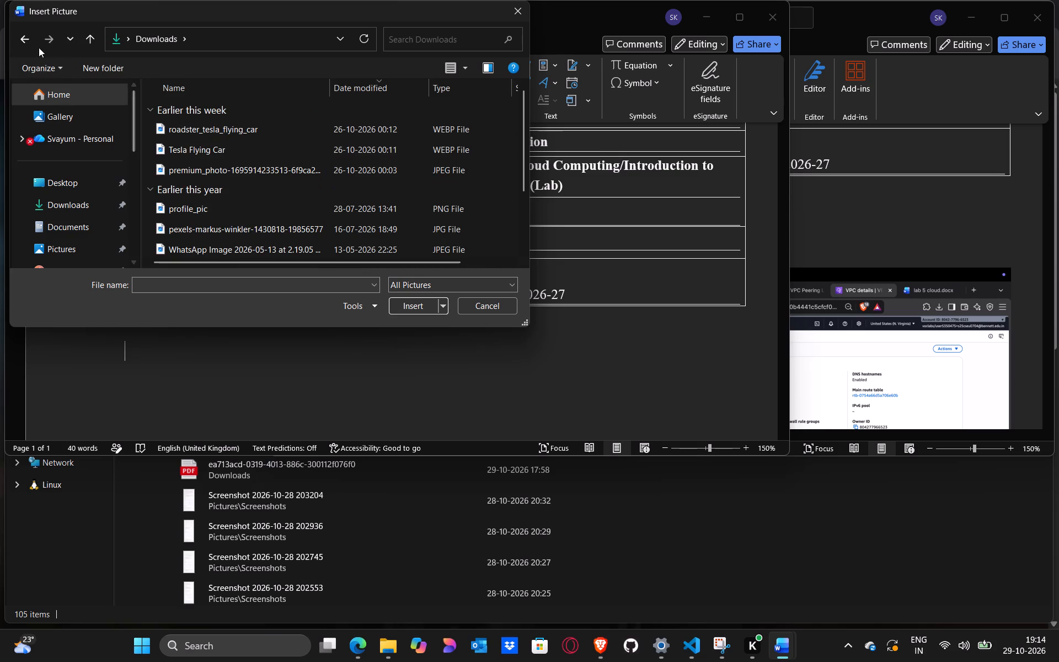
{"action": "left_click", "coordinate": [18, 36]}
Search Home for "zip", look through the matches and turn on the file preview.
{"action": "left_click", "coordinate": [401, 29]}
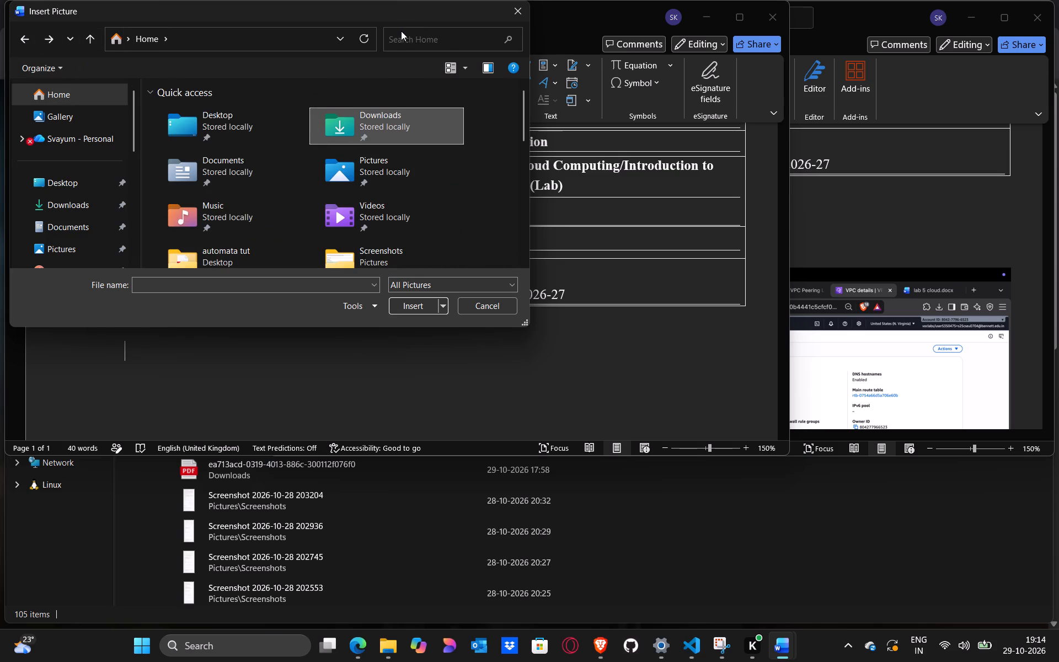
{"action": "type", "text": "zip"}
{"action": "left_click", "coordinate": [418, 38]}
{"action": "type", "text": "zip"}
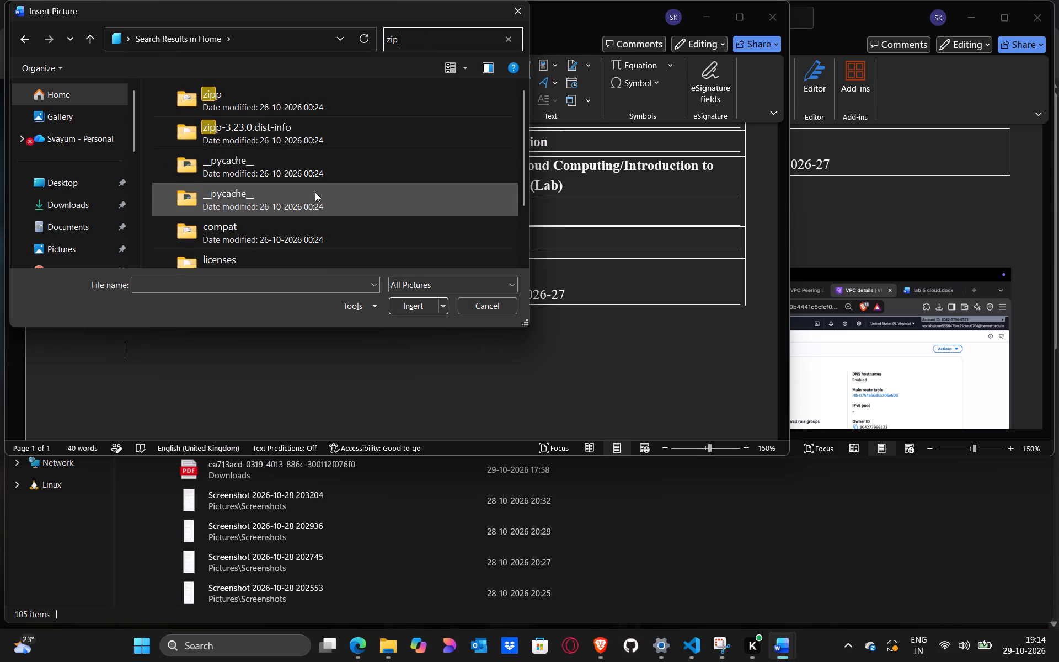
{"action": "scroll", "coordinate": [313, 168], "scroll_direction": "down", "scroll_amount": 1}
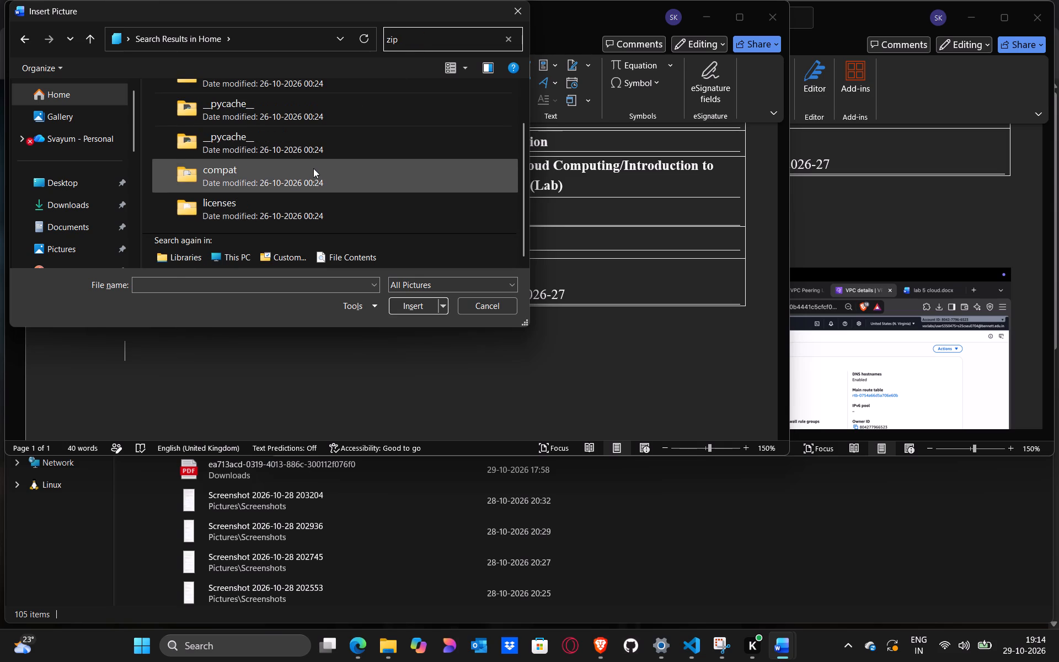
{"action": "scroll", "coordinate": [313, 168], "scroll_direction": "down", "scroll_amount": 1}
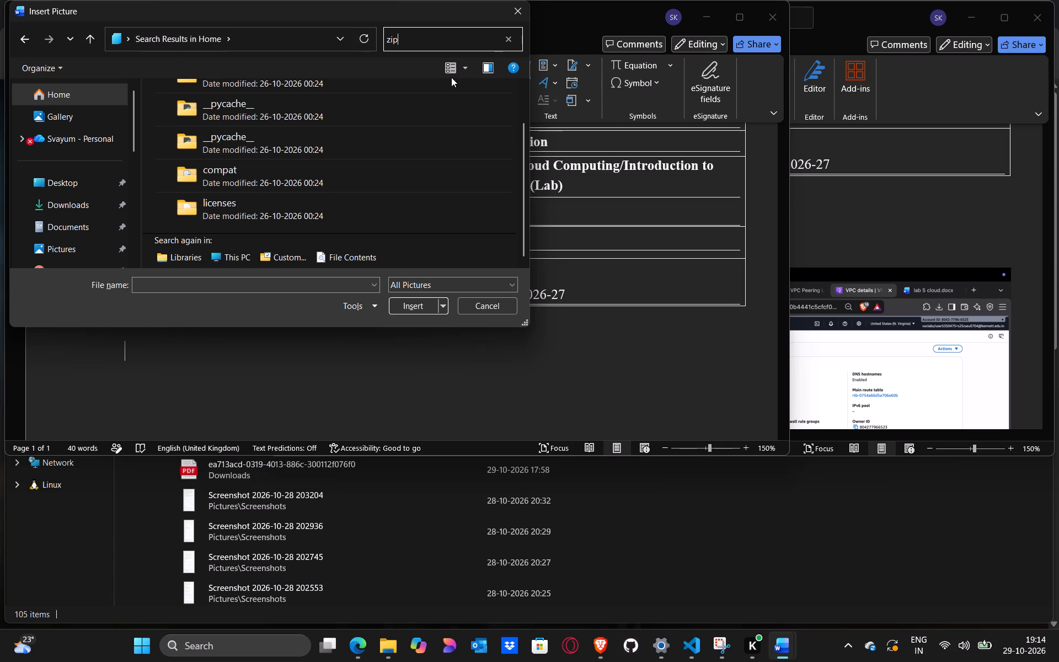
{"action": "left_click", "coordinate": [462, 70]}
{"action": "left_click", "coordinate": [404, 68]}
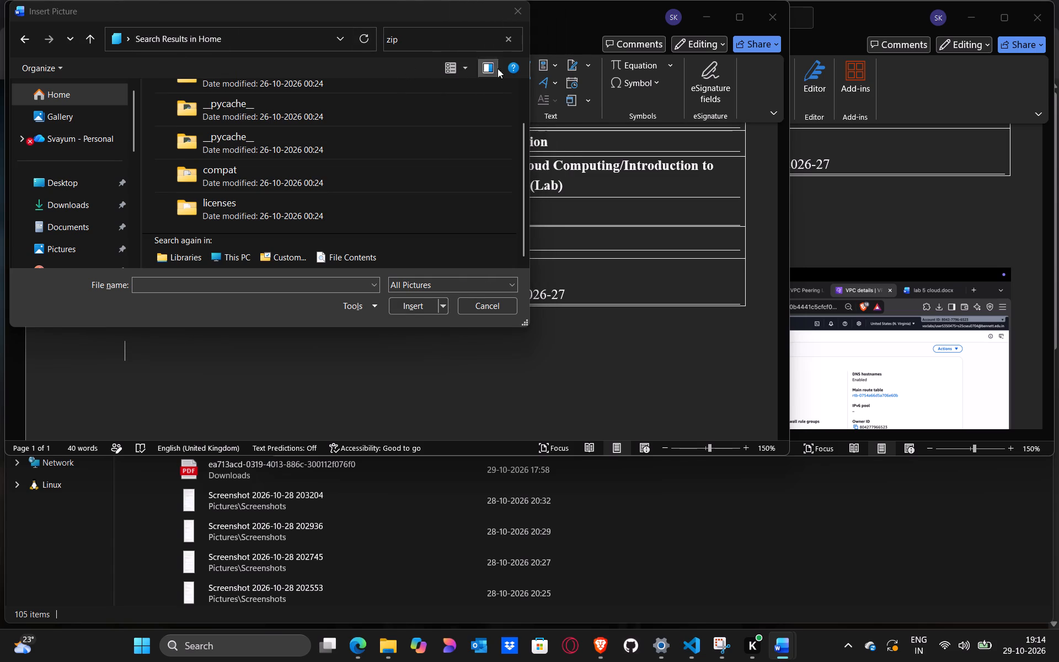
{"action": "left_click", "coordinate": [483, 66]}
{"action": "left_click", "coordinate": [431, 35]}
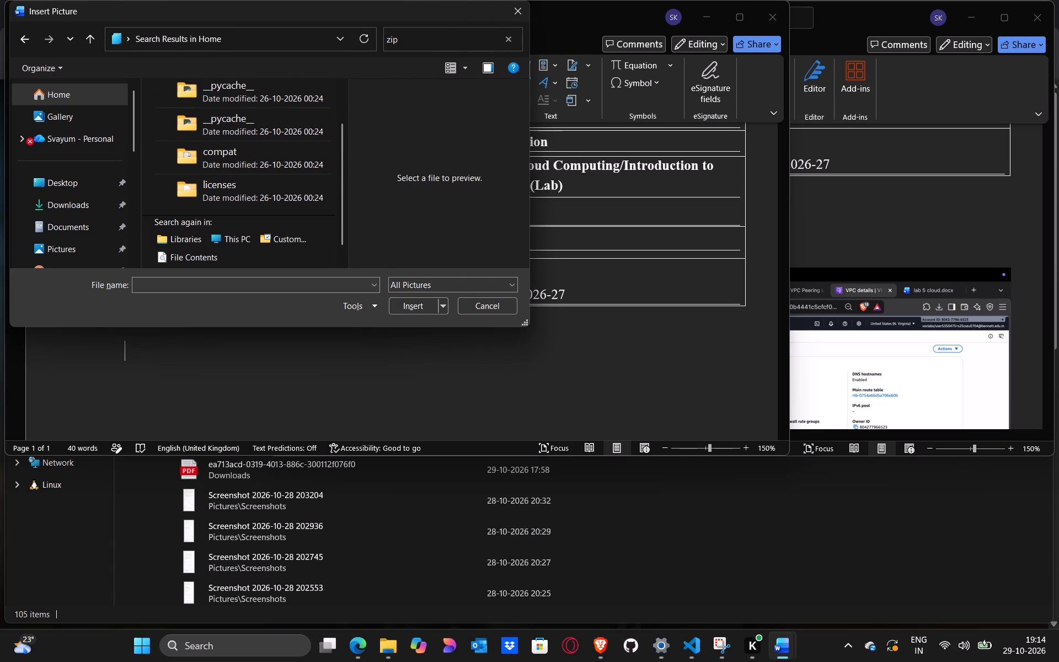
Look through the Desktop, Downloads, Documents and Pictures folders for the image to insert.
{"action": "left_click", "coordinate": [84, 186]}
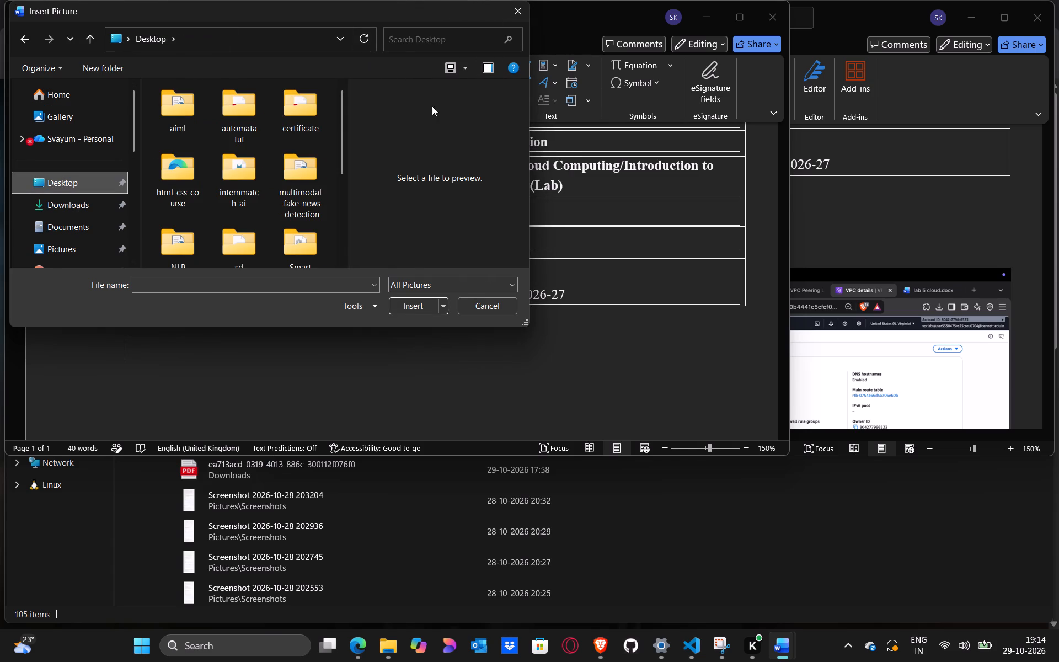
{"action": "scroll", "coordinate": [276, 197], "scroll_direction": "down", "scroll_amount": 2}
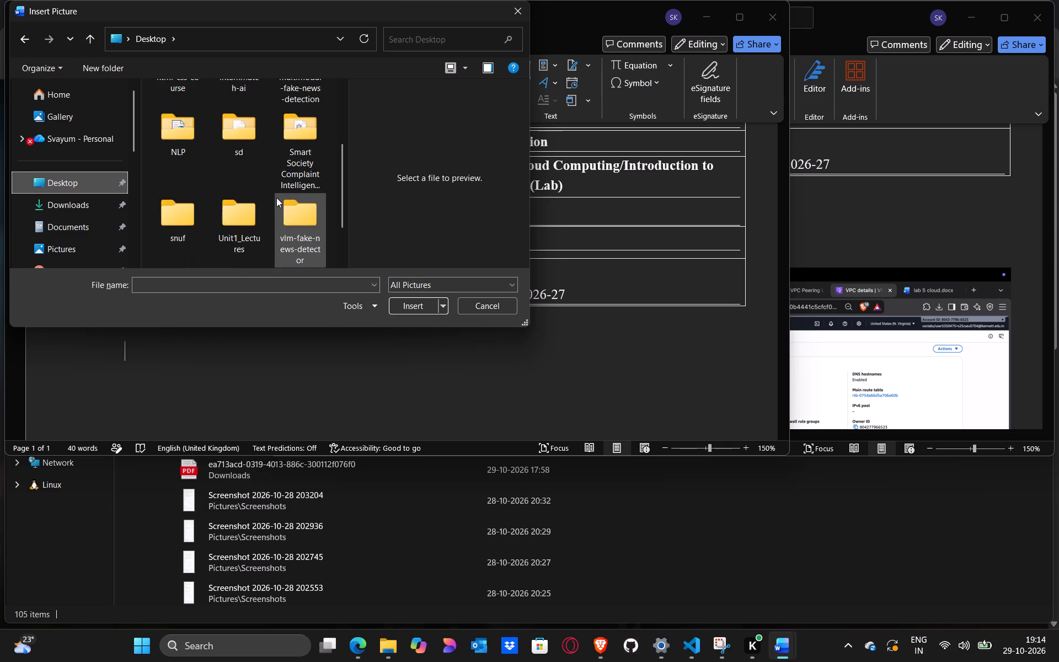
{"action": "scroll", "coordinate": [276, 197], "scroll_direction": "down", "scroll_amount": 2}
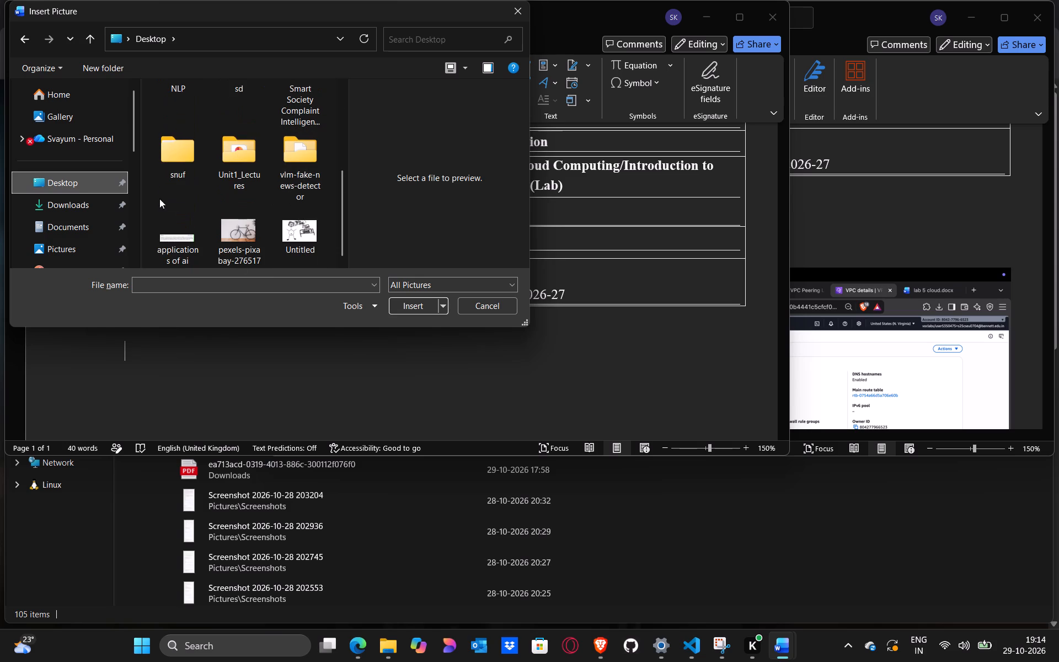
{"action": "left_click", "coordinate": [74, 203]}
{"action": "scroll", "coordinate": [307, 195], "scroll_direction": "down", "scroll_amount": 1}
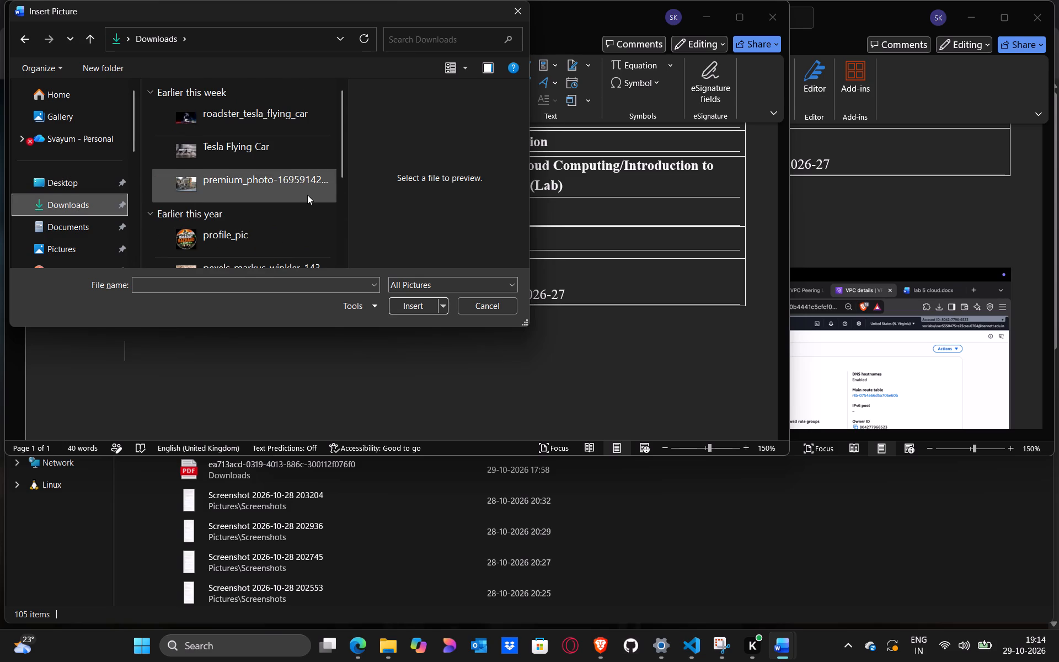
{"action": "scroll", "coordinate": [307, 195], "scroll_direction": "down", "scroll_amount": 1}
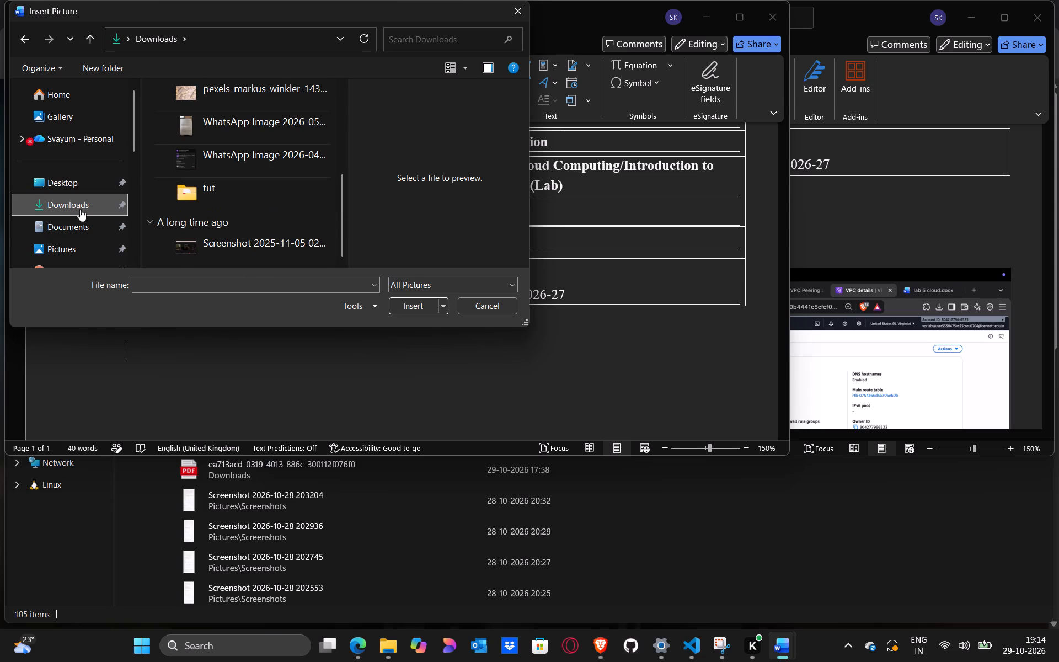
{"action": "left_click", "coordinate": [45, 227]}
{"action": "scroll", "coordinate": [216, 248], "scroll_direction": "down", "scroll_amount": 1}
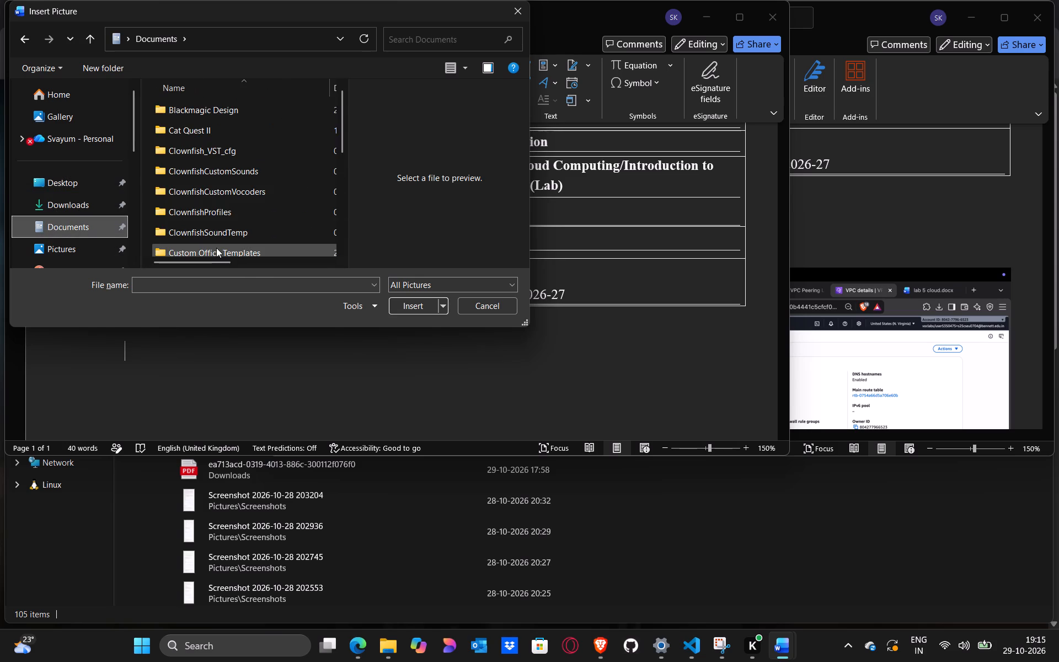
{"action": "scroll", "coordinate": [216, 248], "scroll_direction": "down", "scroll_amount": 3}
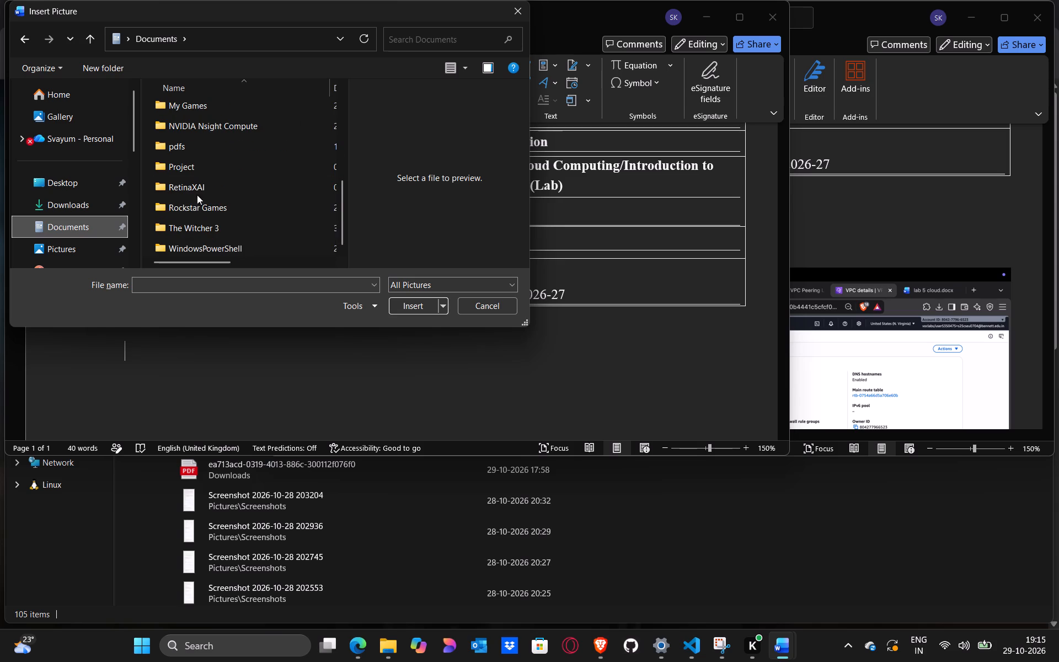
{"action": "left_click", "coordinate": [84, 249]}
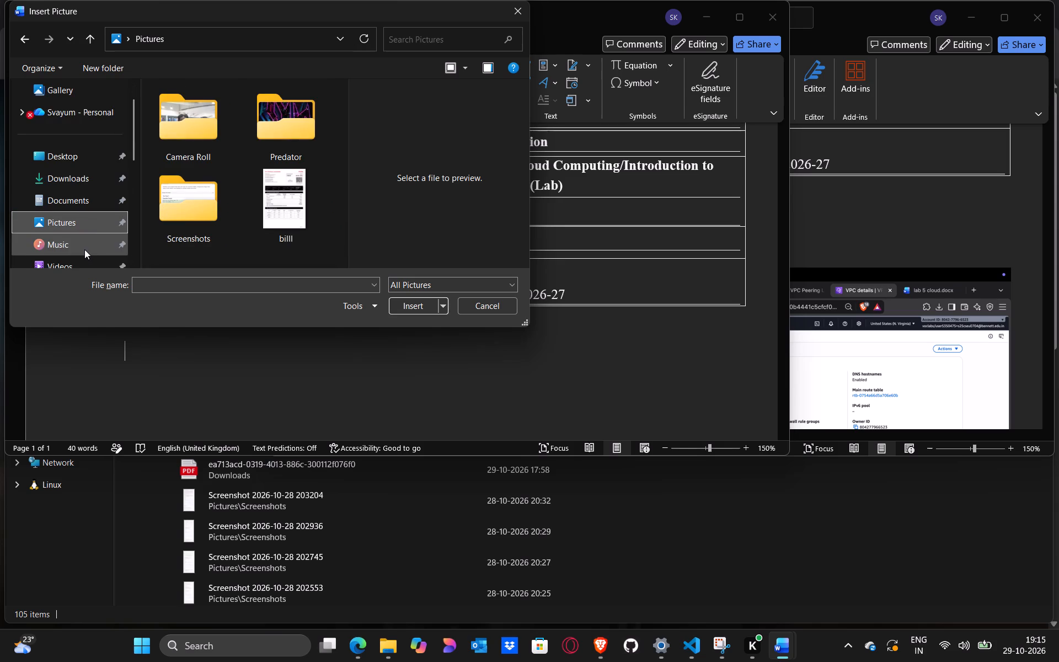
{"action": "scroll", "coordinate": [84, 249], "scroll_direction": "down", "scroll_amount": 1}
{"action": "double_click", "coordinate": [197, 122]}
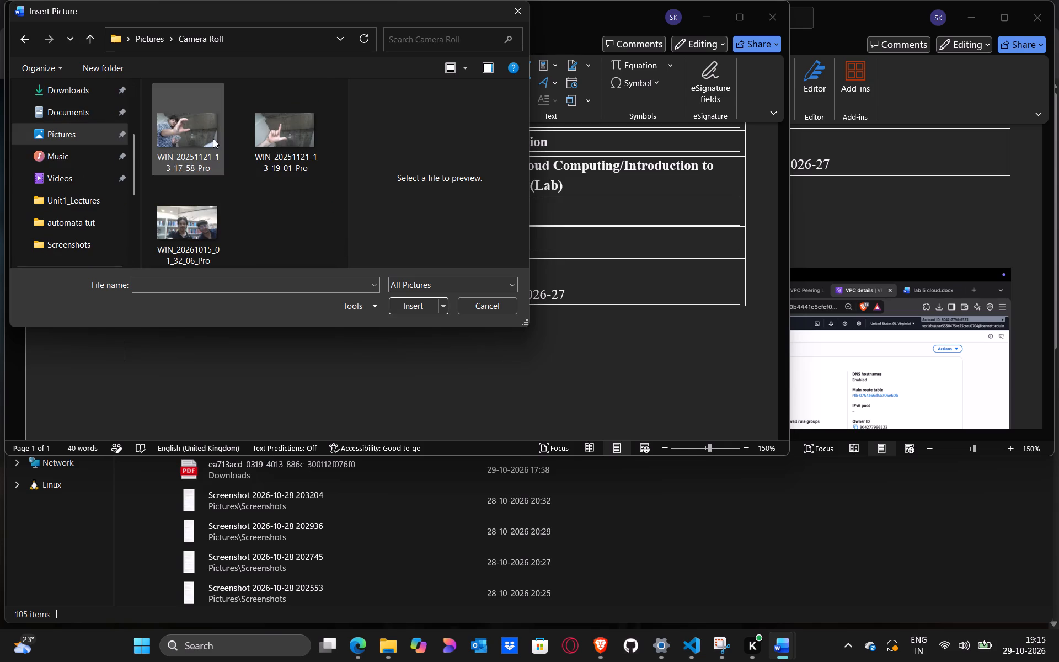
Look through the Camera Roll, Predator and Screenshots folders in Pictures for the image to insert.
{"action": "scroll", "coordinate": [253, 205], "scroll_direction": "right", "scroll_amount": 5}
{"action": "left_click", "coordinate": [20, 43]}
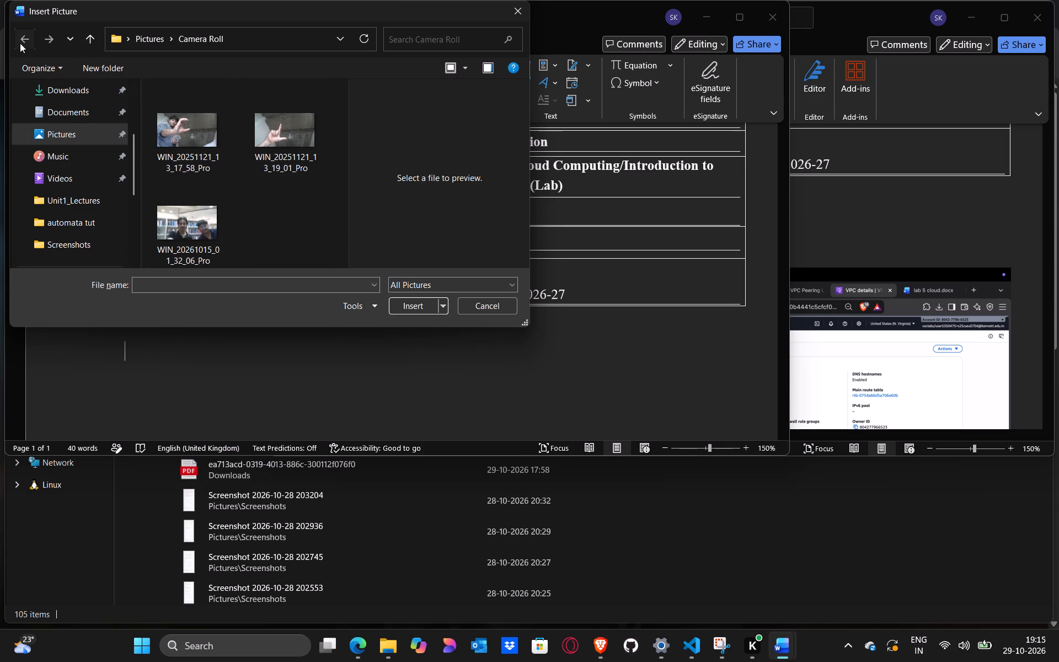
{"action": "double_click", "coordinate": [308, 118]}
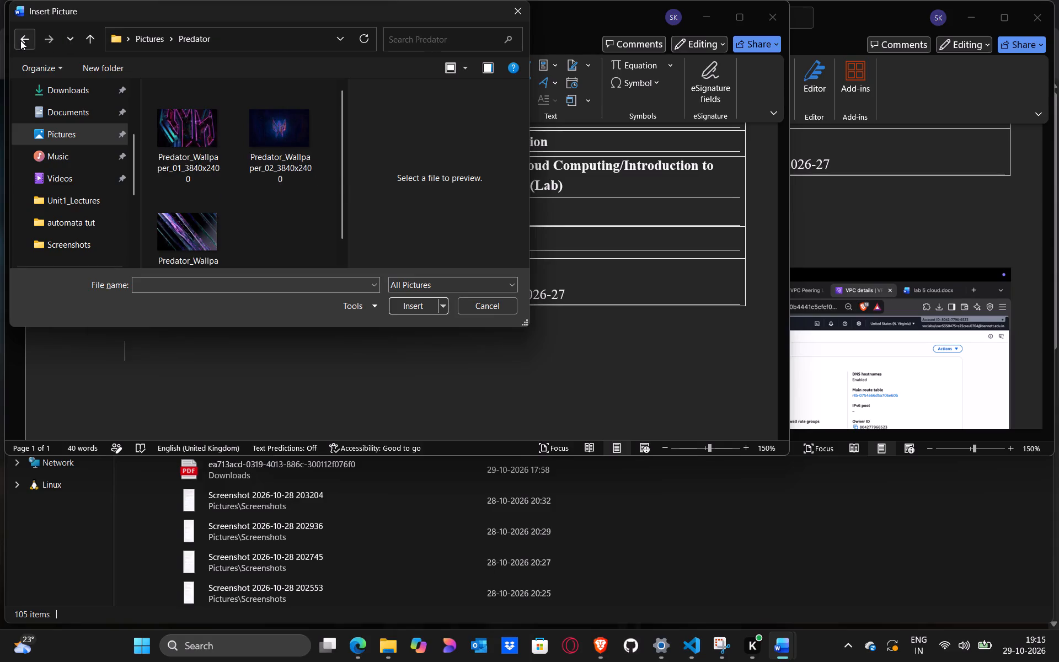
{"action": "left_click", "coordinate": [26, 40]}
{"action": "double_click", "coordinate": [191, 207]}
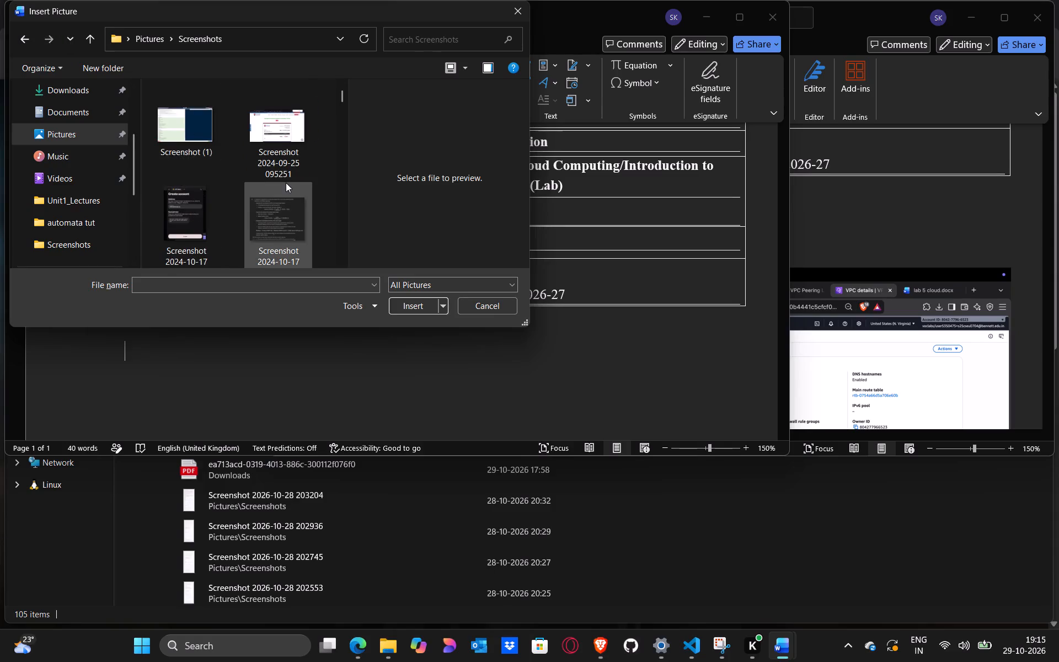
{"action": "scroll", "coordinate": [286, 183], "scroll_direction": "down", "scroll_amount": 11}
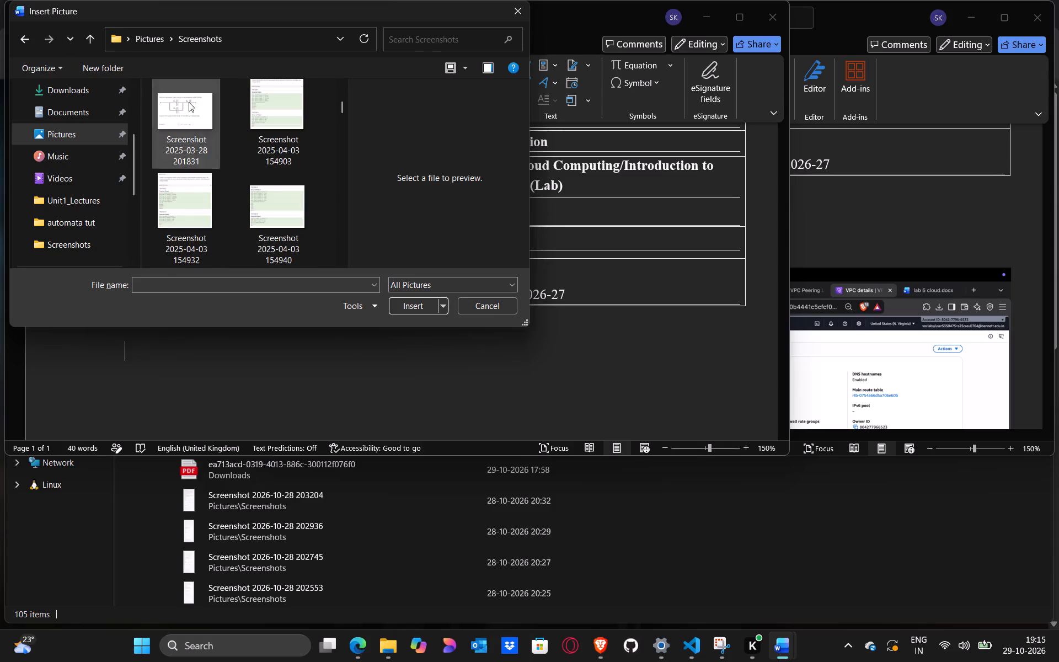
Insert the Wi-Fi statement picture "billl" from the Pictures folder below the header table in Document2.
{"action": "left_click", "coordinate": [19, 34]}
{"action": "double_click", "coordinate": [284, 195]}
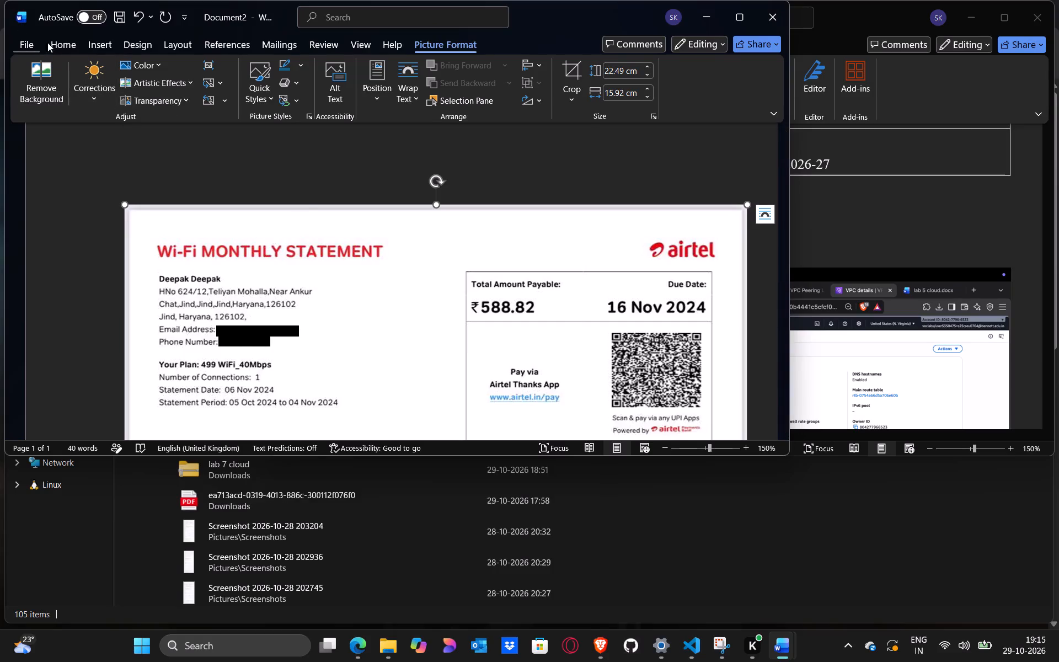
Close Document2 without saving its changes.
{"action": "left_click", "coordinate": [756, 25]}
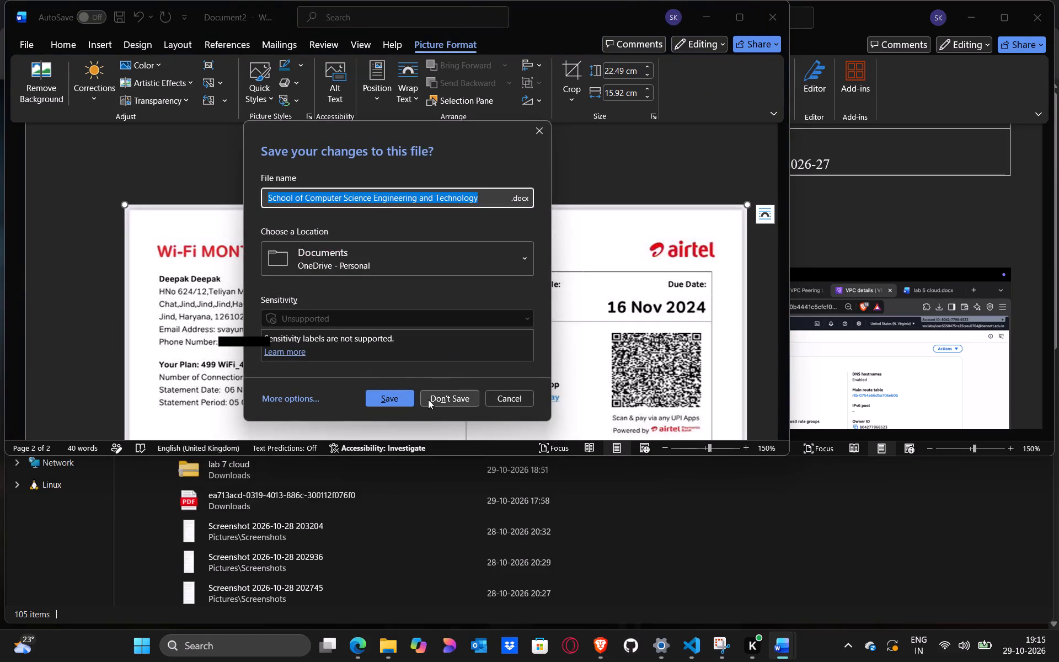
{"action": "left_click", "coordinate": [428, 399]}
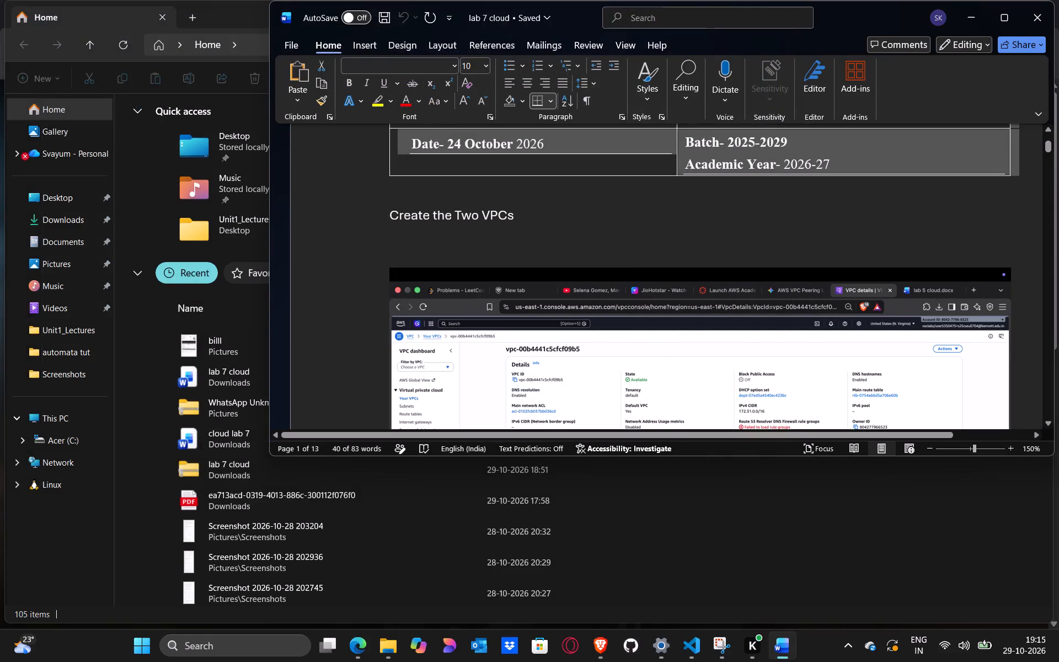
Look over the first VPC screenshot in the lab 7 cloud document and close the document.
{"action": "scroll", "coordinate": [546, 313], "scroll_direction": "down", "scroll_amount": 2}
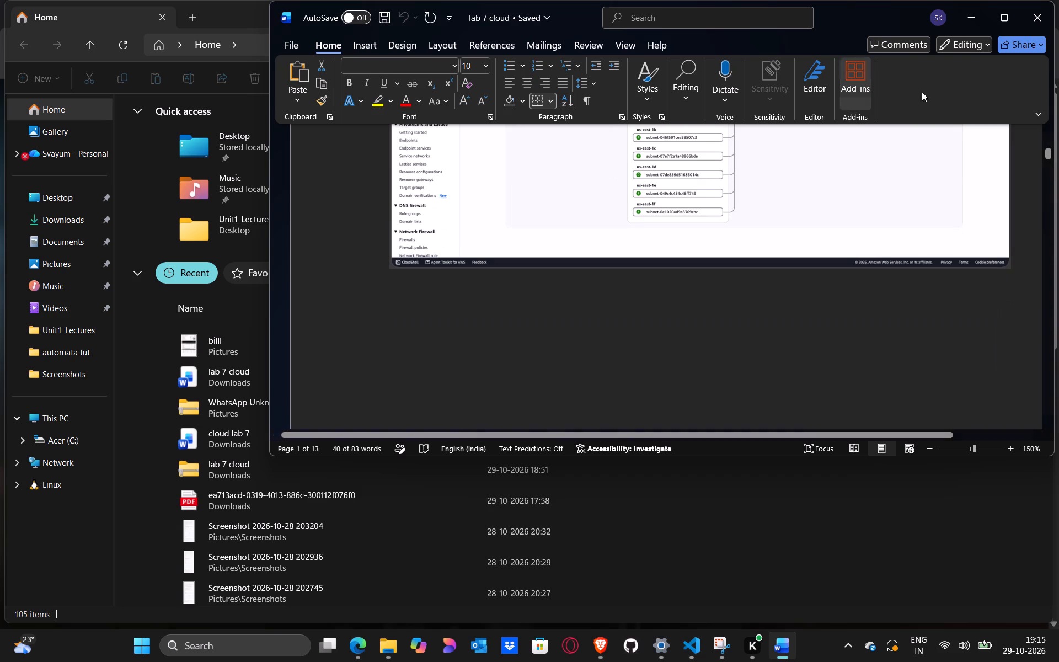
{"action": "left_click", "coordinate": [1042, 24]}
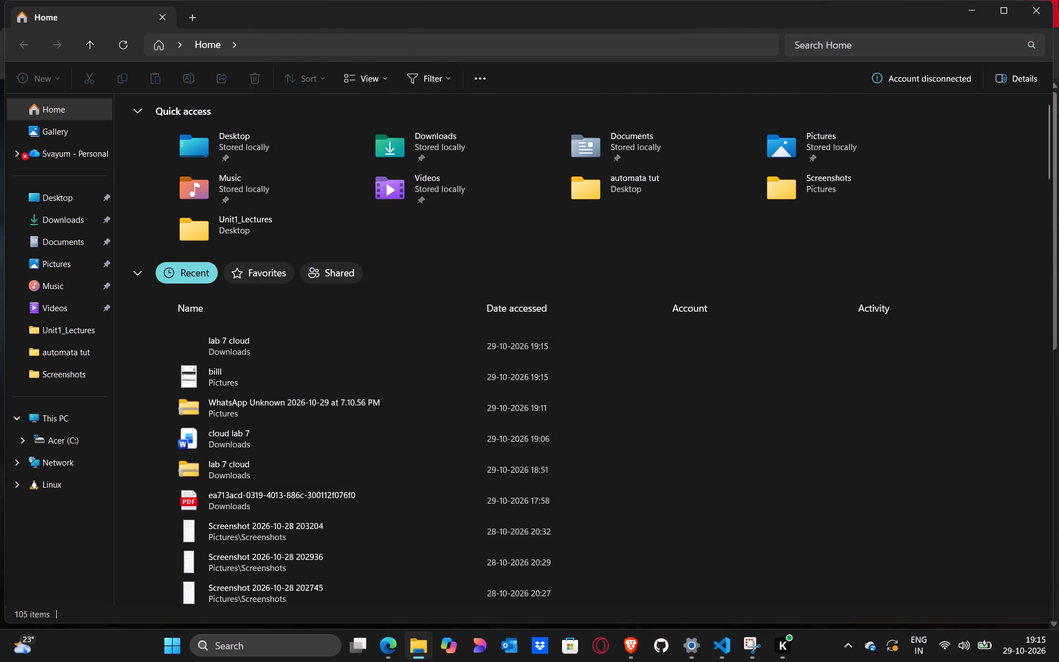
Close File Explorer, switch to Brave and download Lab 08.docx from the CSET224 course's Lab 08 assignment into Pictures.
{"action": "left_click", "coordinate": [1040, 6]}
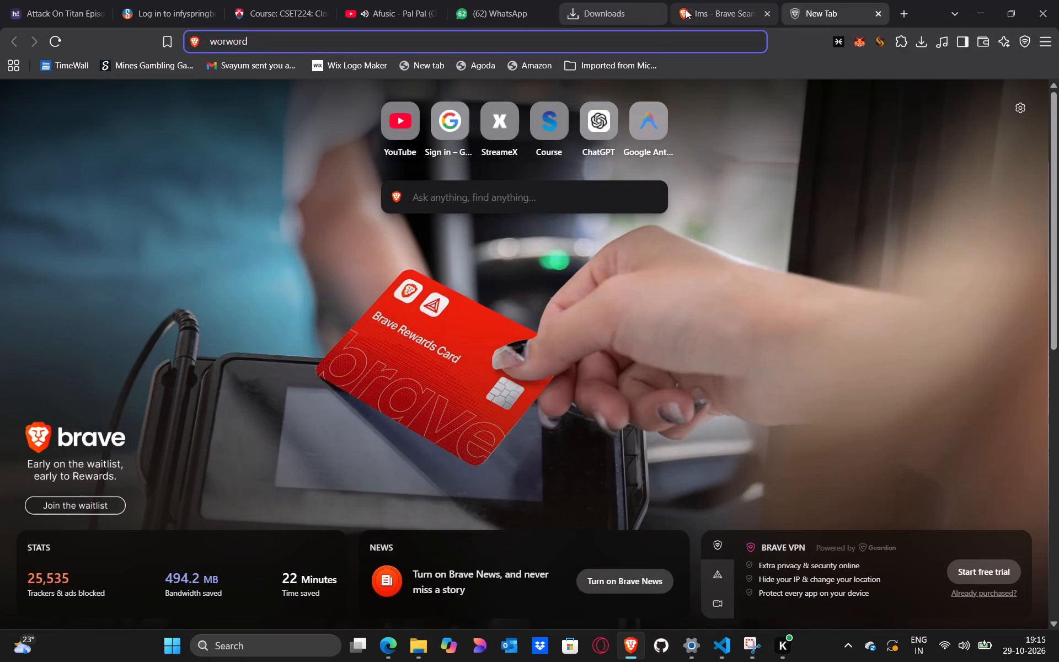
{"action": "left_click", "coordinate": [303, 3]}
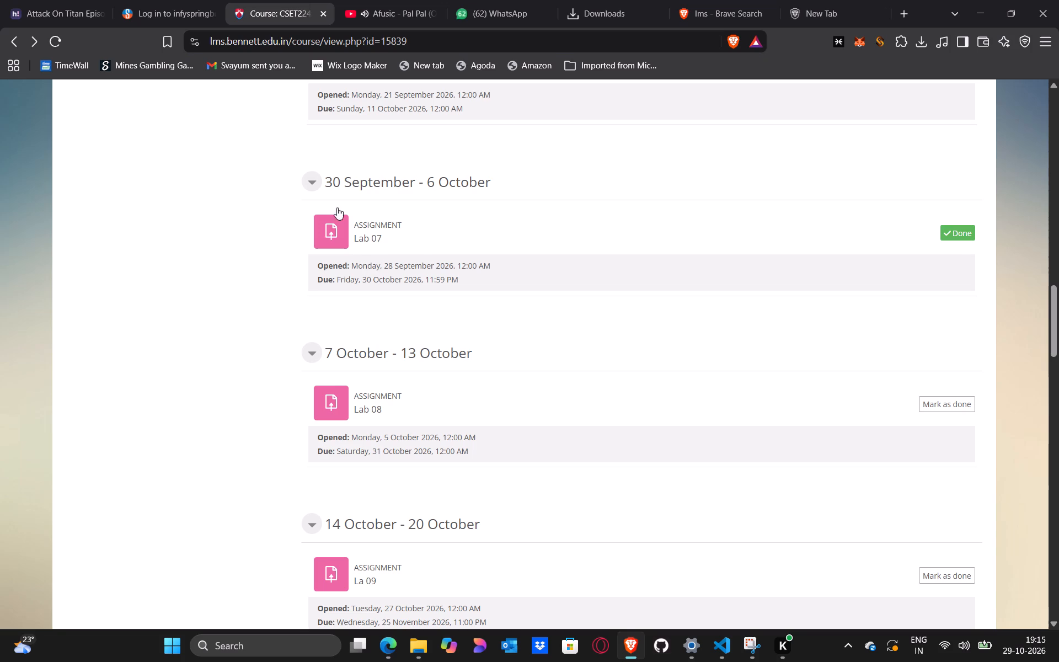
{"action": "left_click", "coordinate": [368, 405]}
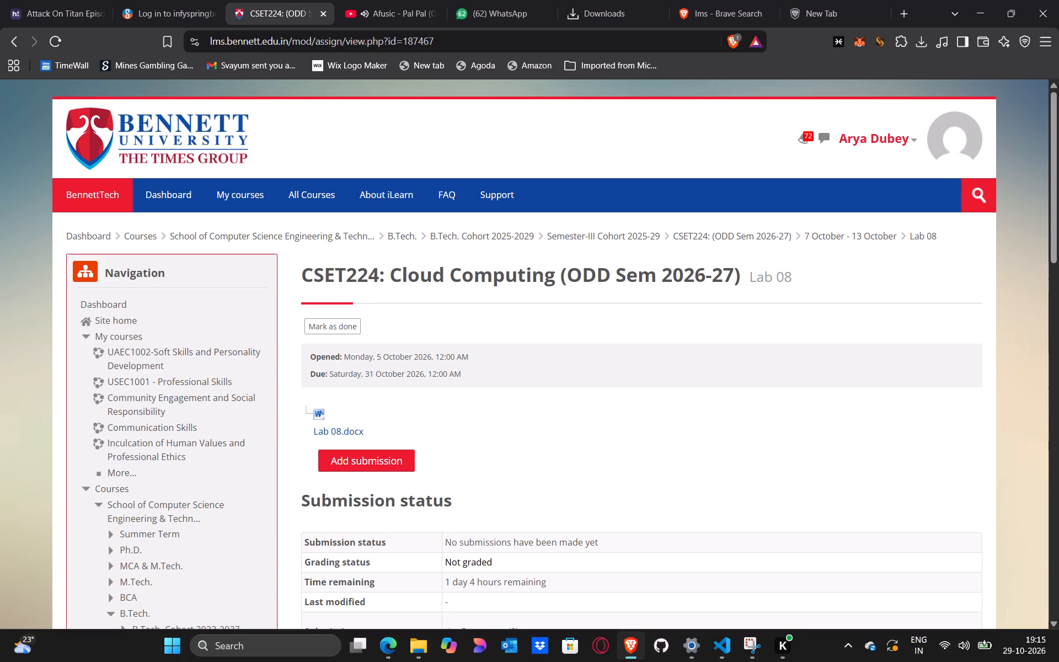
{"action": "left_click", "coordinate": [341, 433]}
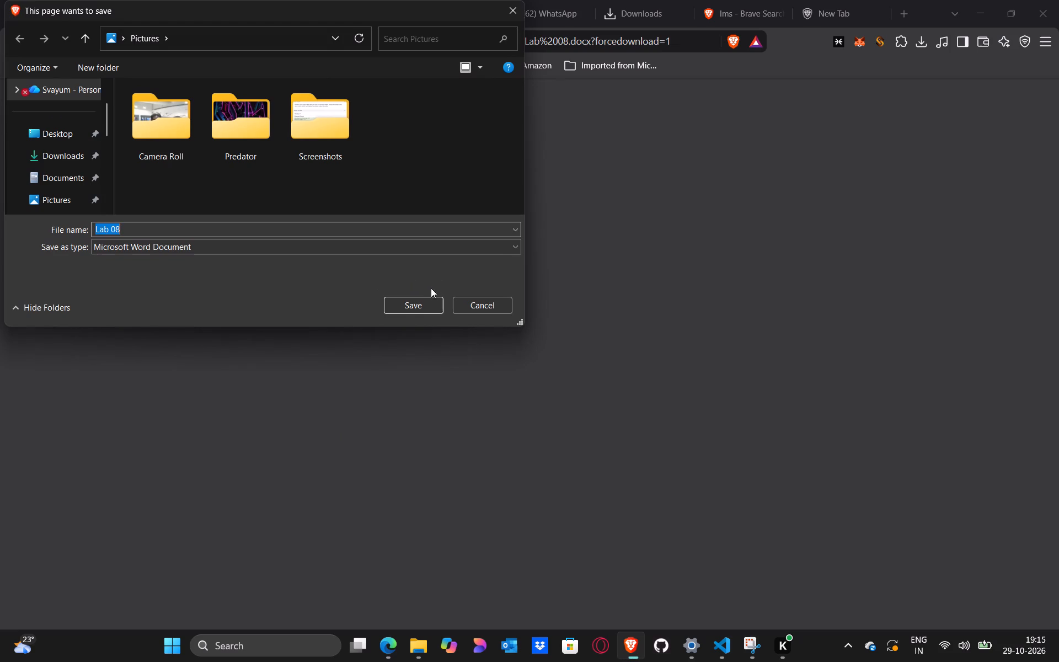
{"action": "left_click", "coordinate": [410, 308]}
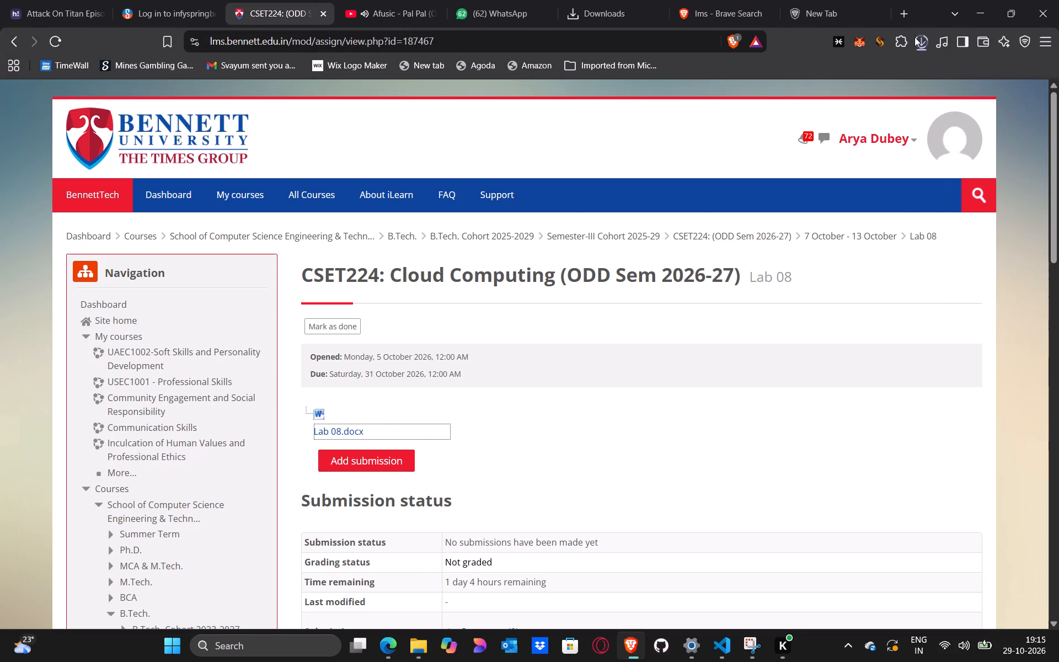
Open the downloaded Lab 08.docx in Word.
{"action": "left_click", "coordinate": [920, 47]}
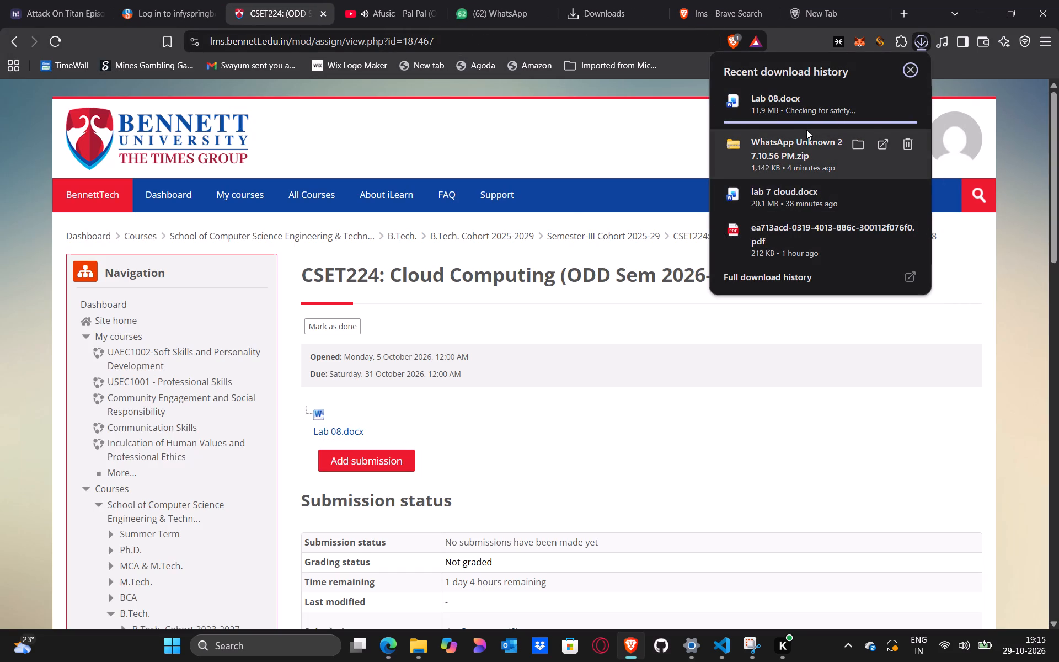
{"action": "double_click", "coordinate": [804, 113]}
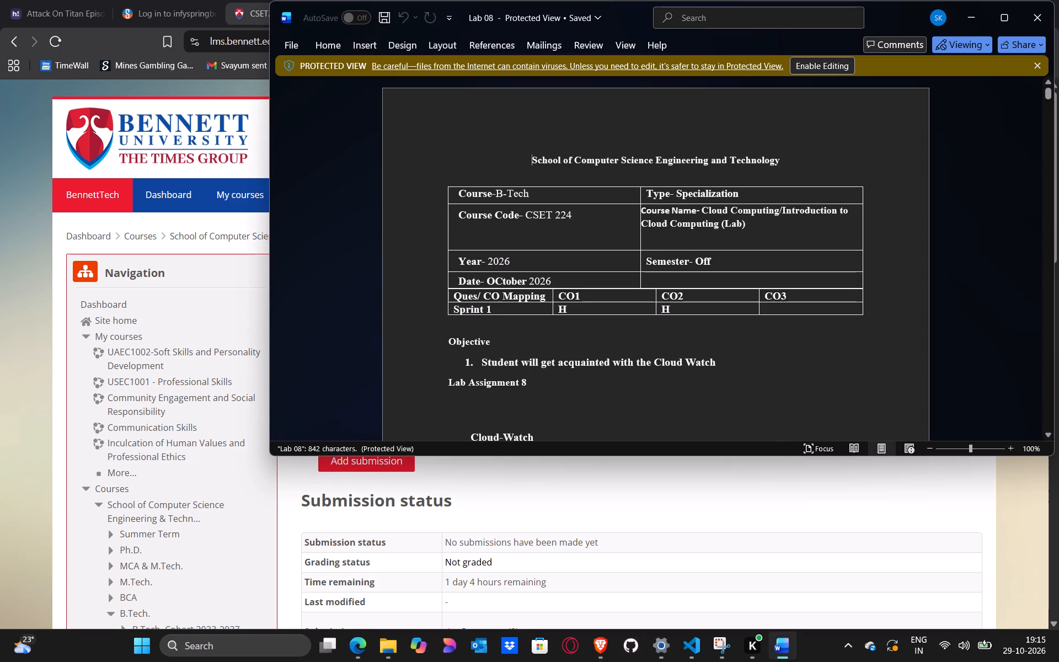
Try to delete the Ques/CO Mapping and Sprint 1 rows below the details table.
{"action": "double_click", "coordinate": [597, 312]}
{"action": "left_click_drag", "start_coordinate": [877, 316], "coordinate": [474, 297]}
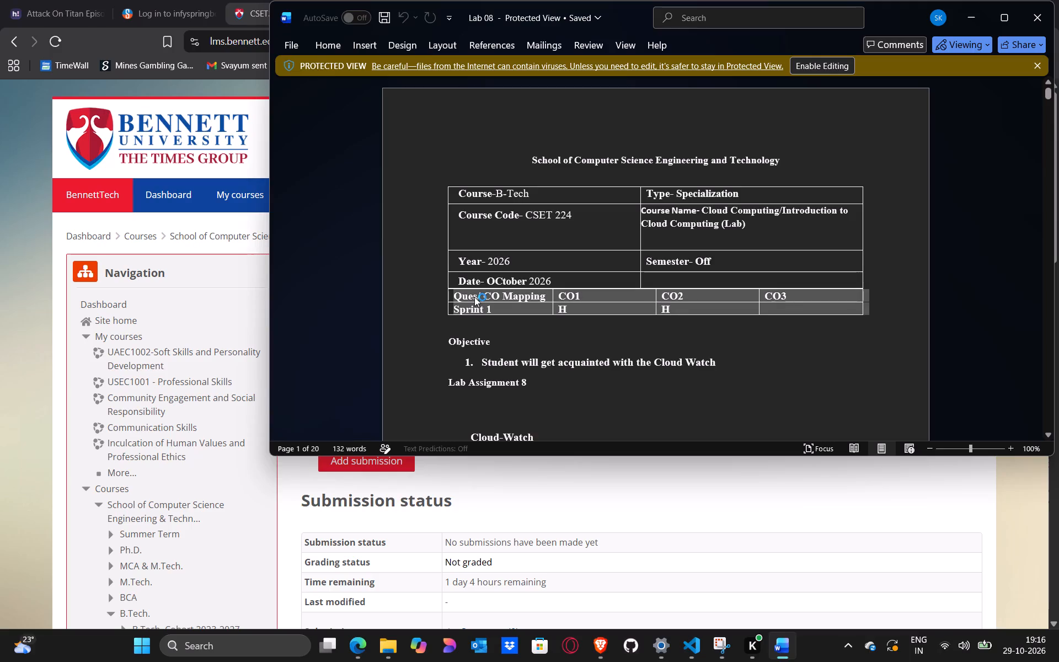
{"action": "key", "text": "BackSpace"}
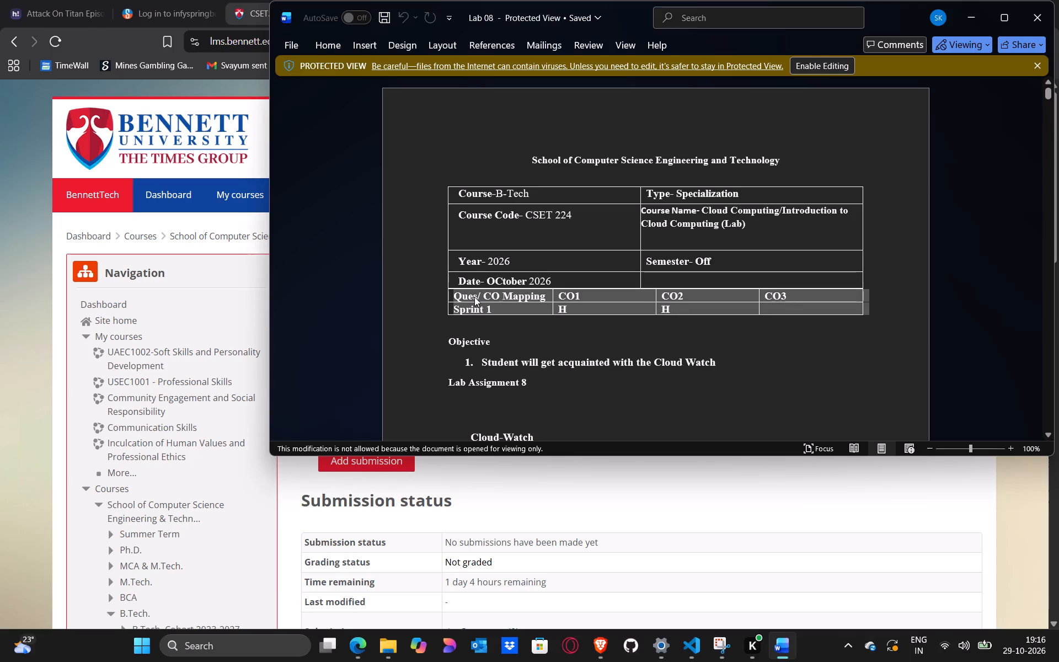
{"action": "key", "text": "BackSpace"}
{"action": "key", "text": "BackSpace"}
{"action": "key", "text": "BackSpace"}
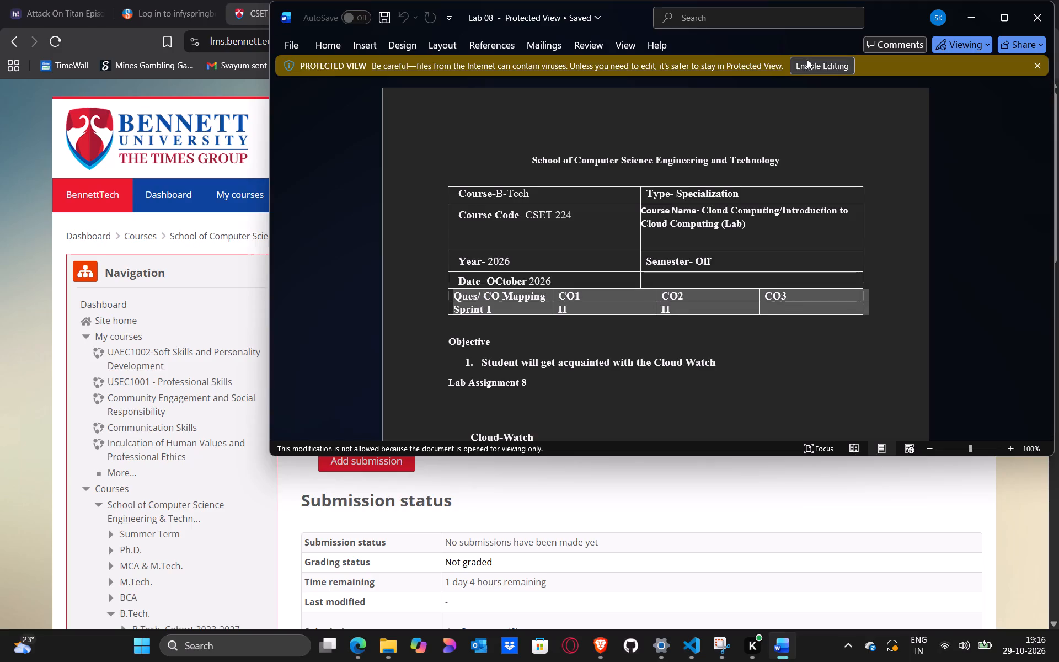
Enable editing for the Lab 08 document and look over its objective and Cloud-Watch instructions.
{"action": "left_click", "coordinate": [807, 60]}
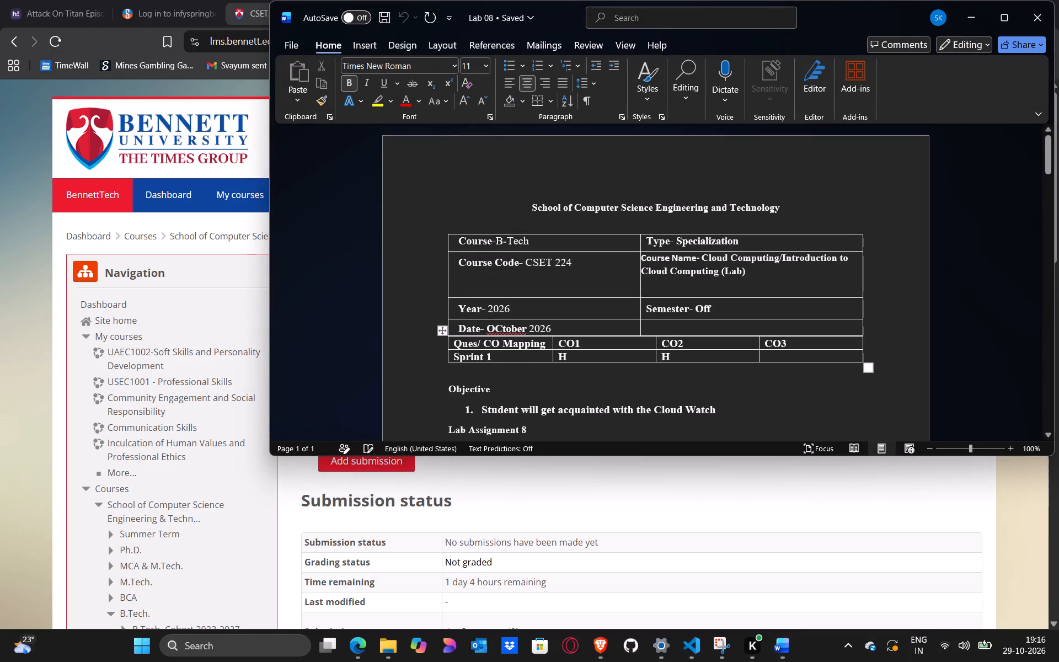
{"action": "scroll", "coordinate": [868, 349], "scroll_direction": "down", "scroll_amount": 2}
{"action": "scroll", "coordinate": [868, 349], "scroll_direction": "up", "scroll_amount": 2}
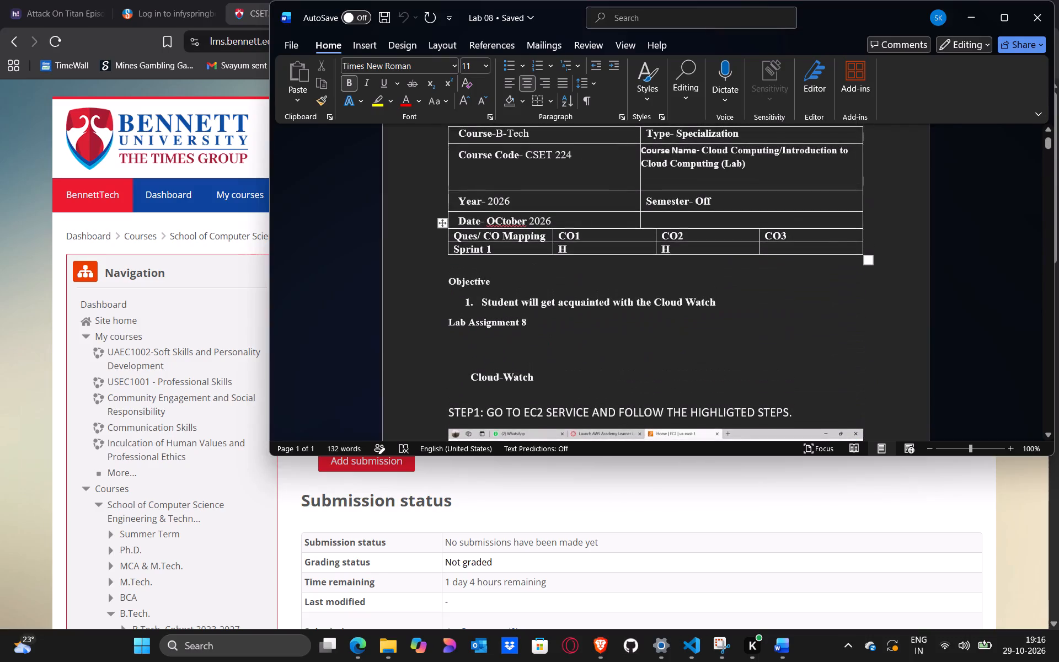
{"action": "scroll", "coordinate": [678, 412], "scroll_direction": "down", "scroll_amount": 1}
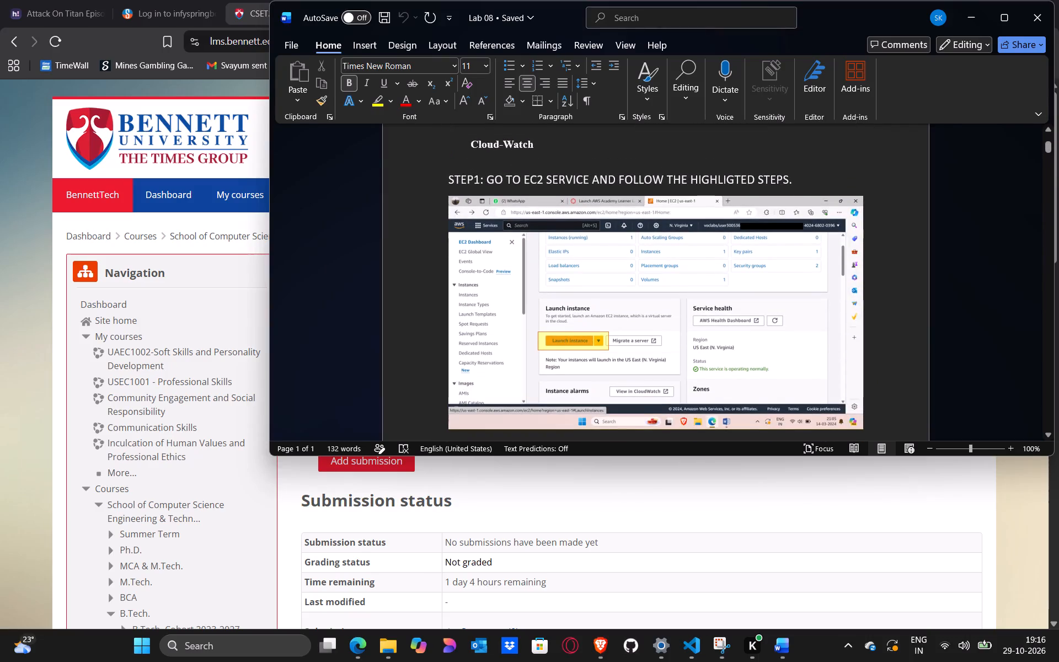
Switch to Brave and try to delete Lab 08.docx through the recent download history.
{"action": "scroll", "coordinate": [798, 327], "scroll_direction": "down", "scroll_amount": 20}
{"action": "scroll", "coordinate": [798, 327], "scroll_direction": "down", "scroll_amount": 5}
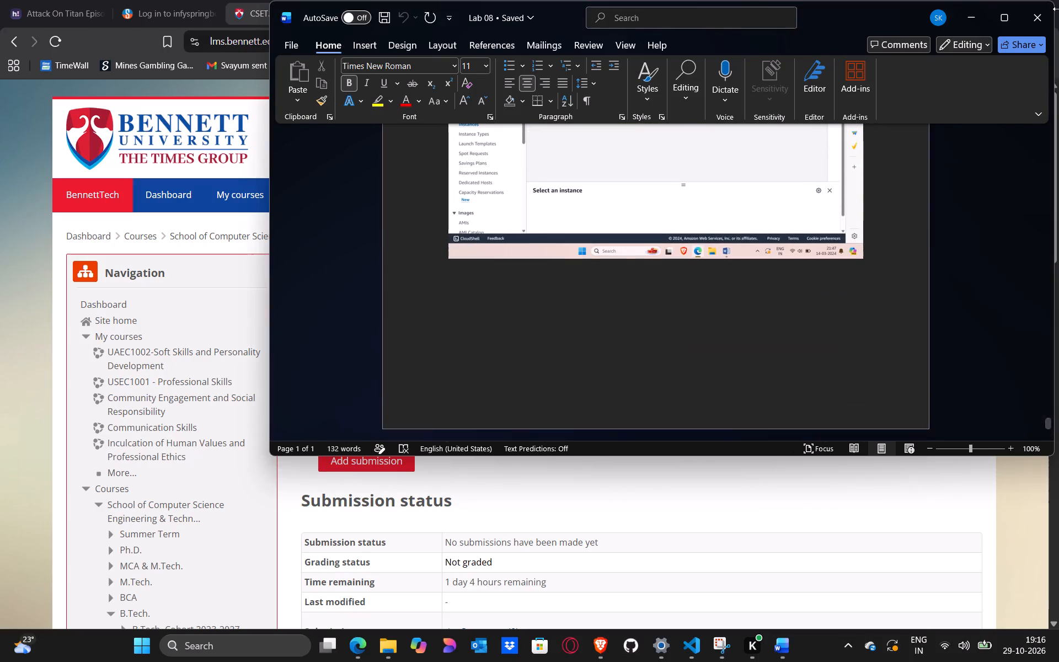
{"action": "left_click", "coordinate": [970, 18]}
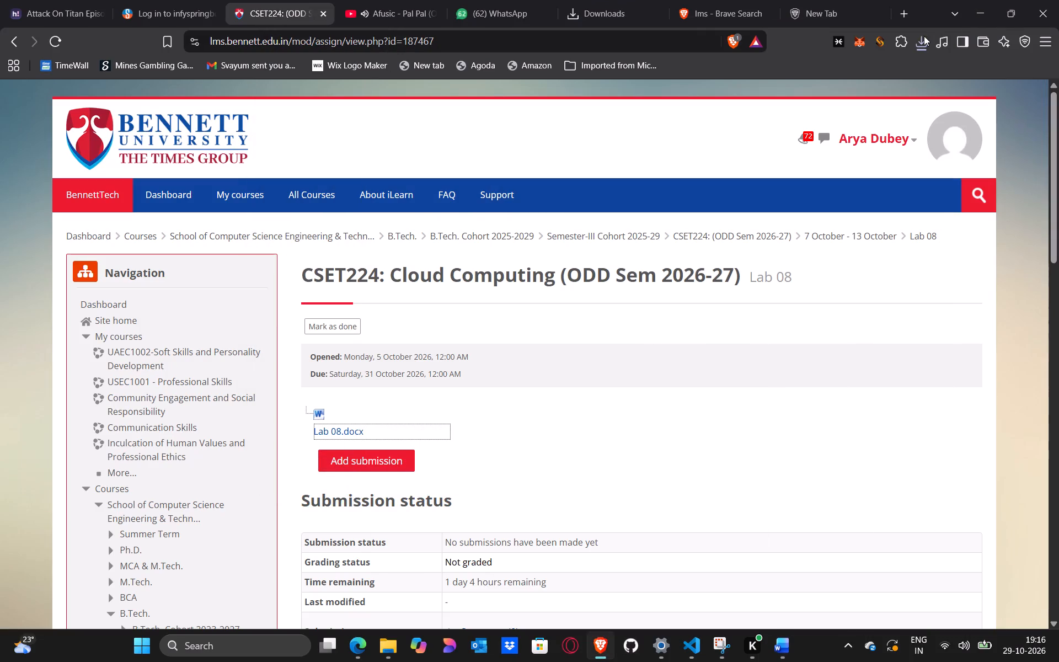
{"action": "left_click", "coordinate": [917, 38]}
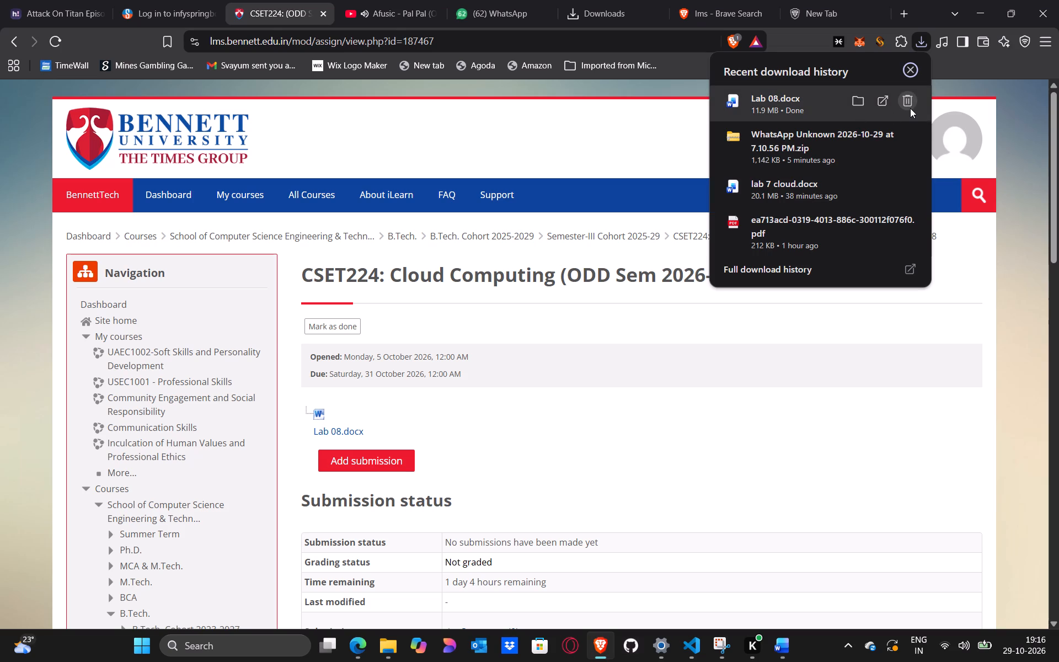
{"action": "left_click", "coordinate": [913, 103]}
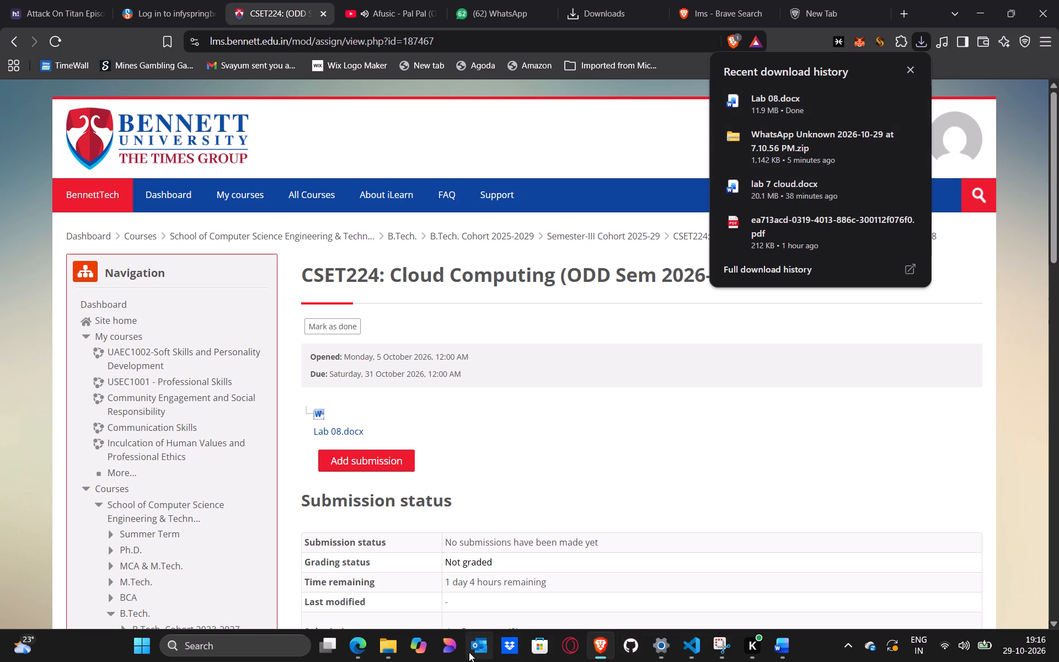
Return to Word and close the Lab 08 document.
{"action": "left_click", "coordinate": [773, 652]}
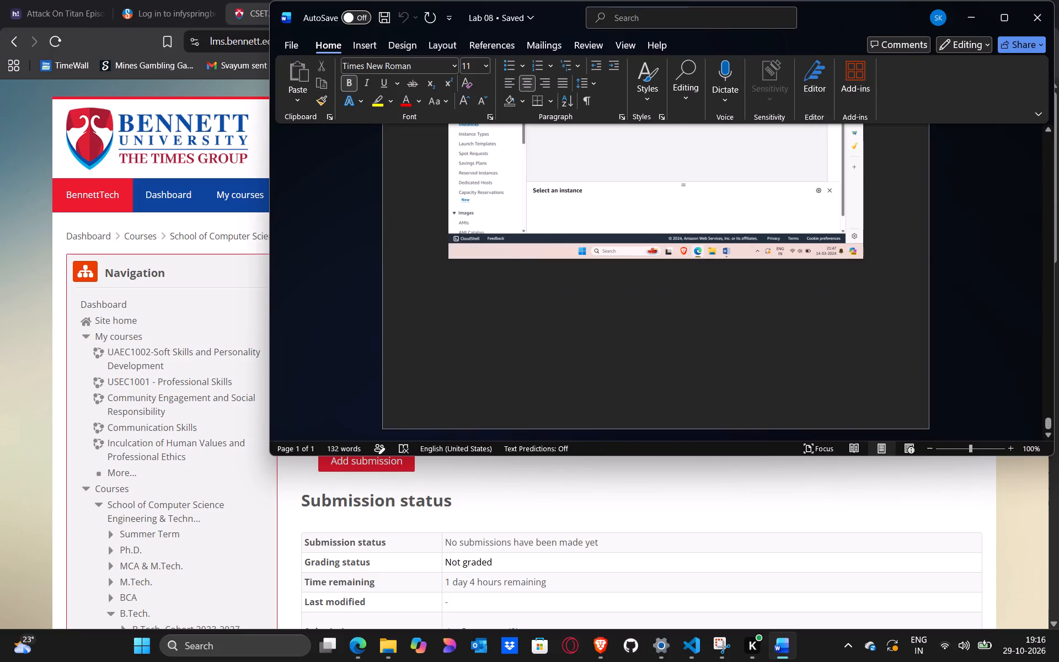
{"action": "left_click", "coordinate": [1037, 26]}
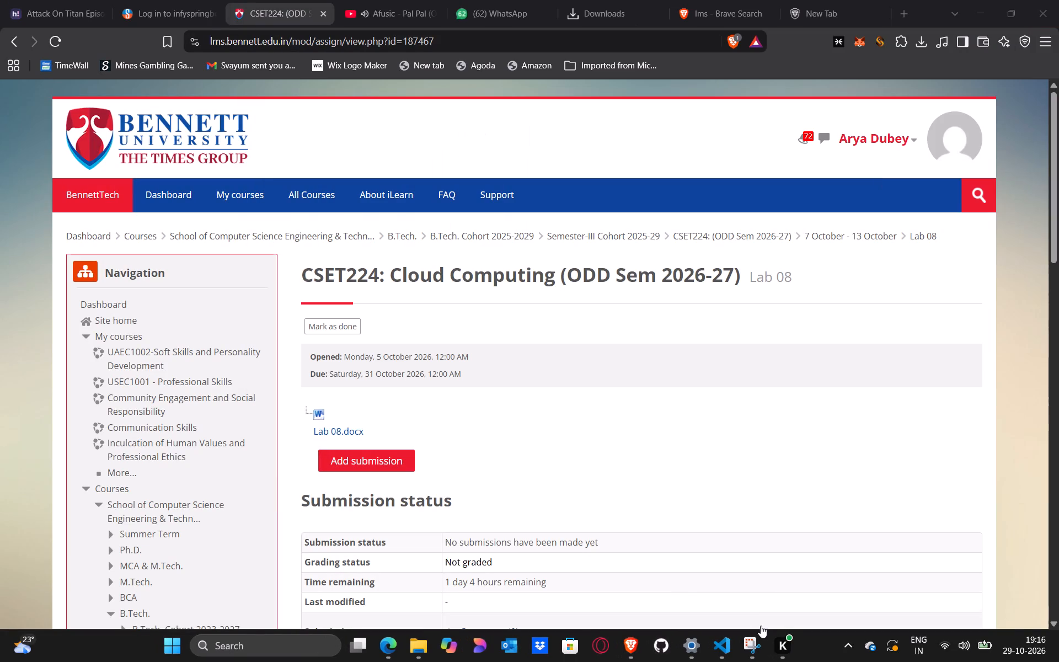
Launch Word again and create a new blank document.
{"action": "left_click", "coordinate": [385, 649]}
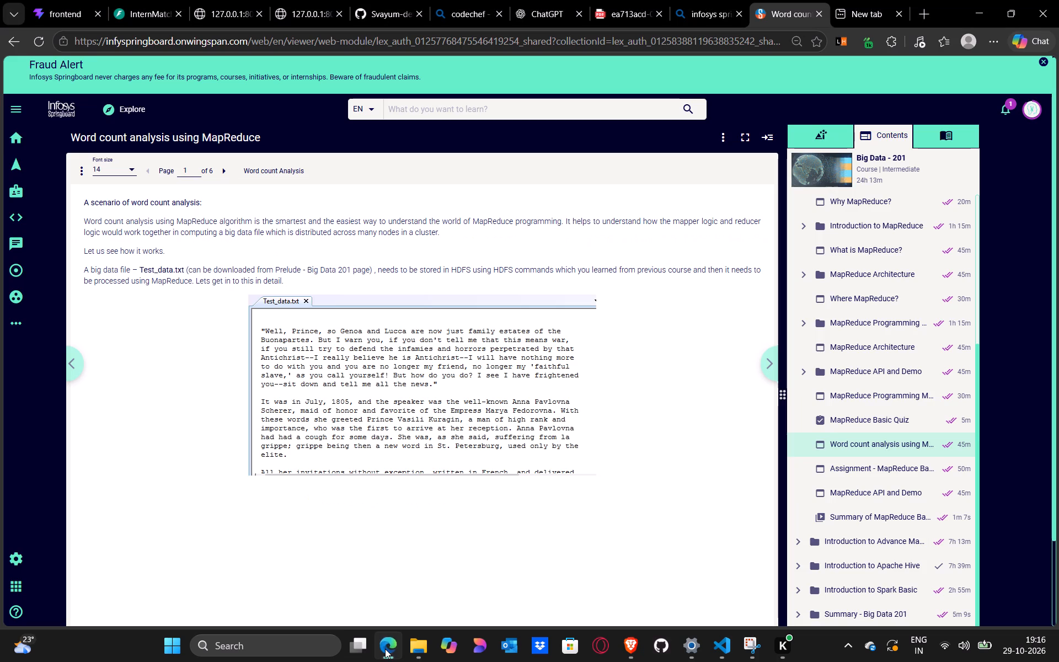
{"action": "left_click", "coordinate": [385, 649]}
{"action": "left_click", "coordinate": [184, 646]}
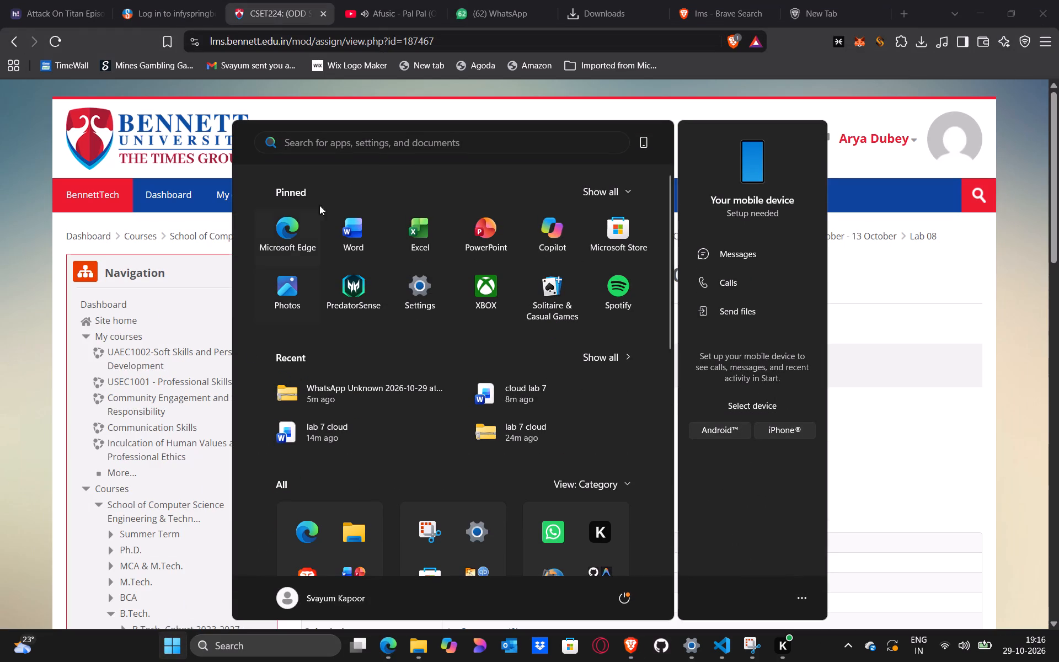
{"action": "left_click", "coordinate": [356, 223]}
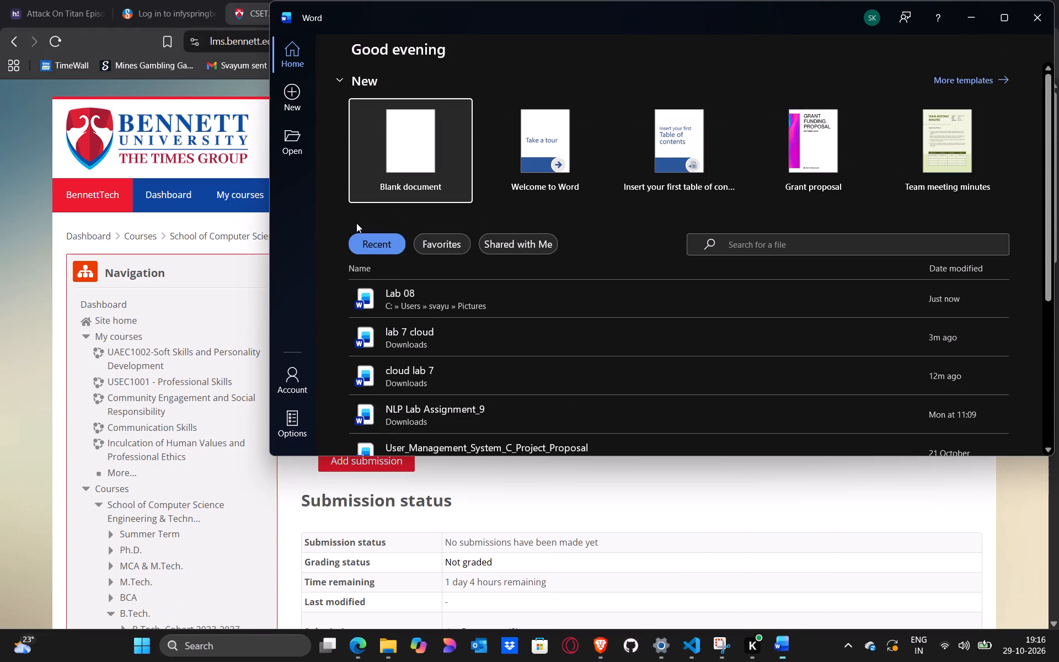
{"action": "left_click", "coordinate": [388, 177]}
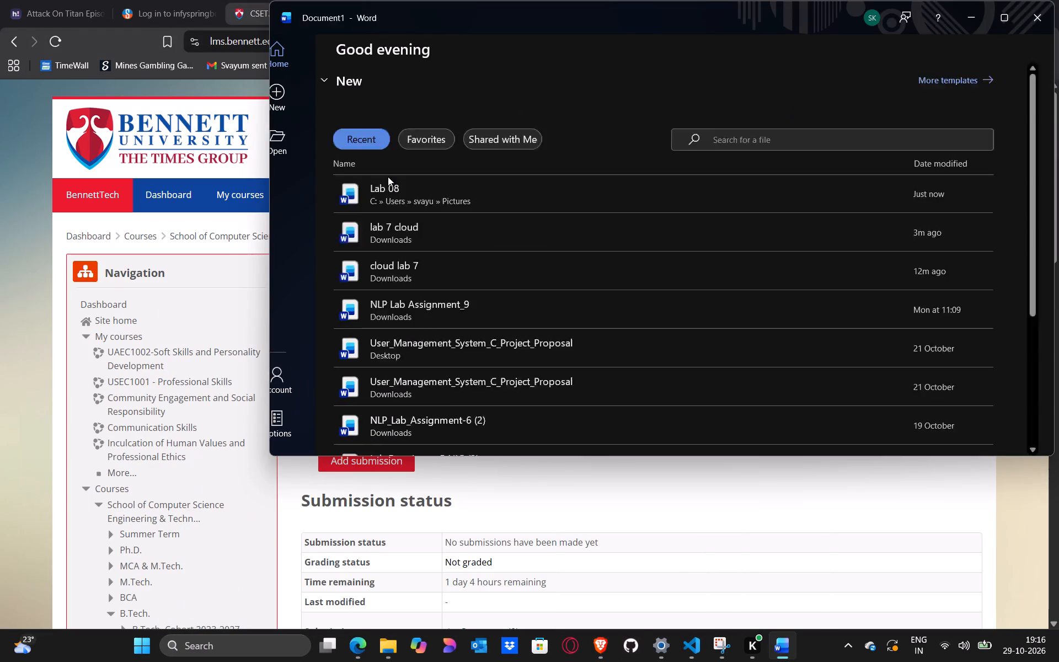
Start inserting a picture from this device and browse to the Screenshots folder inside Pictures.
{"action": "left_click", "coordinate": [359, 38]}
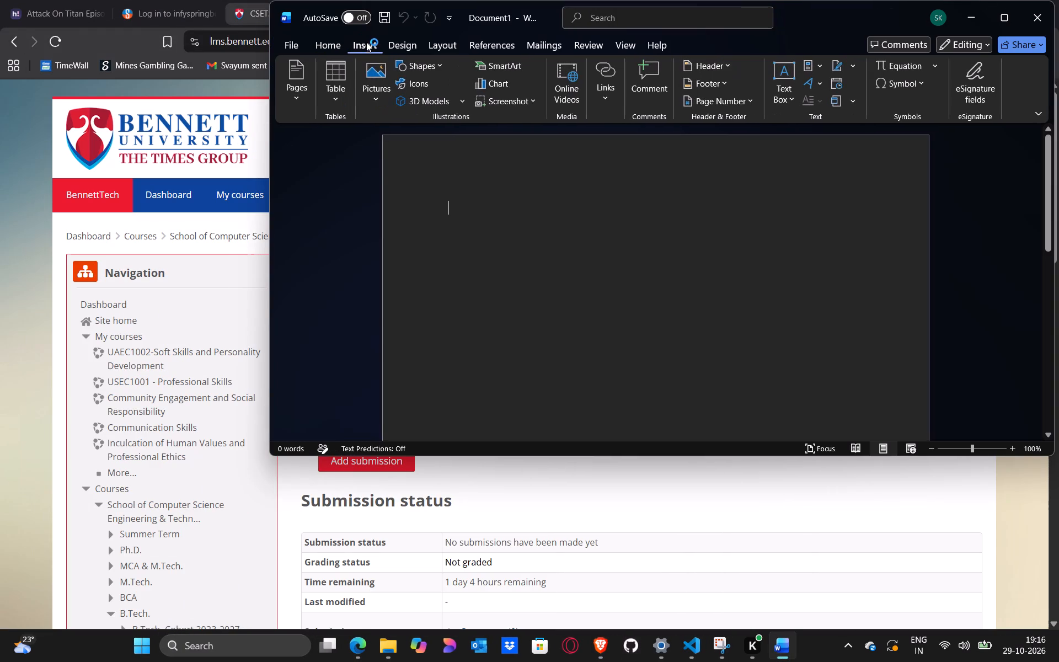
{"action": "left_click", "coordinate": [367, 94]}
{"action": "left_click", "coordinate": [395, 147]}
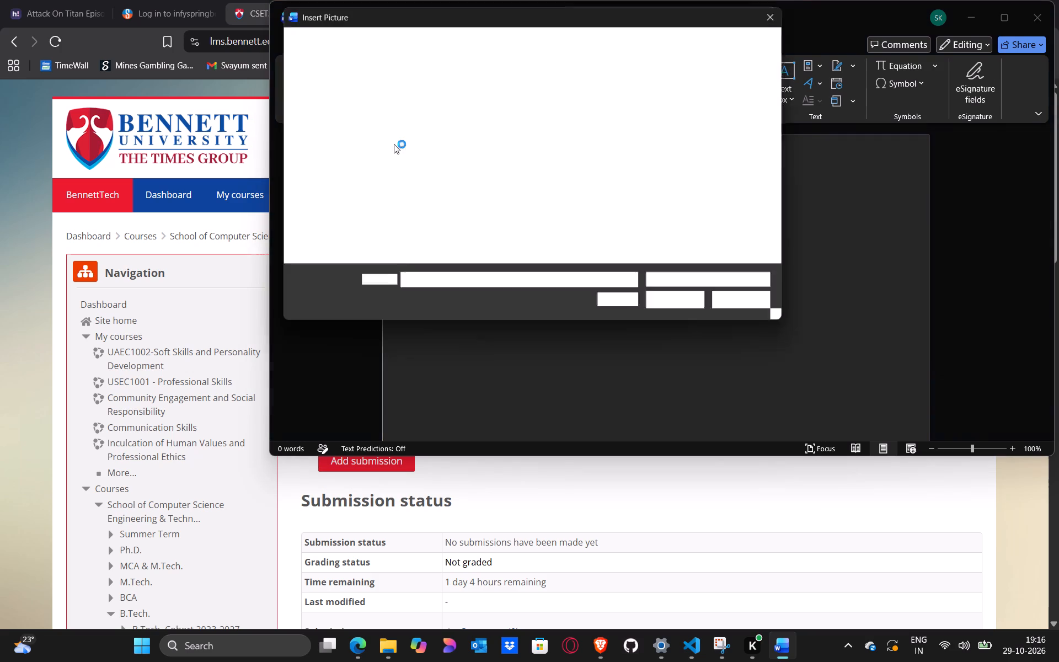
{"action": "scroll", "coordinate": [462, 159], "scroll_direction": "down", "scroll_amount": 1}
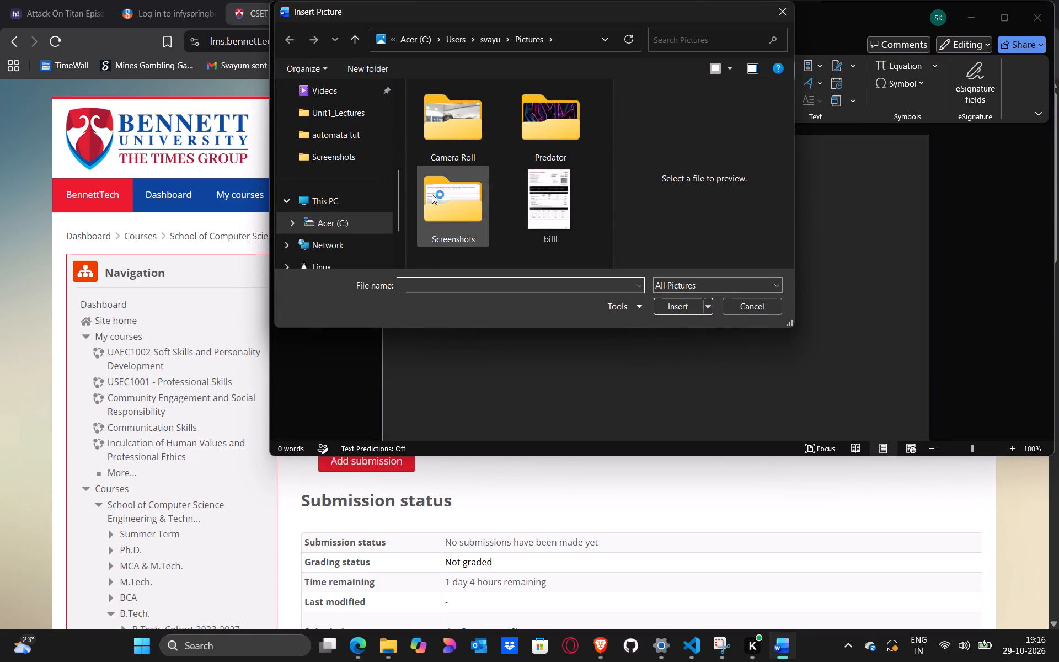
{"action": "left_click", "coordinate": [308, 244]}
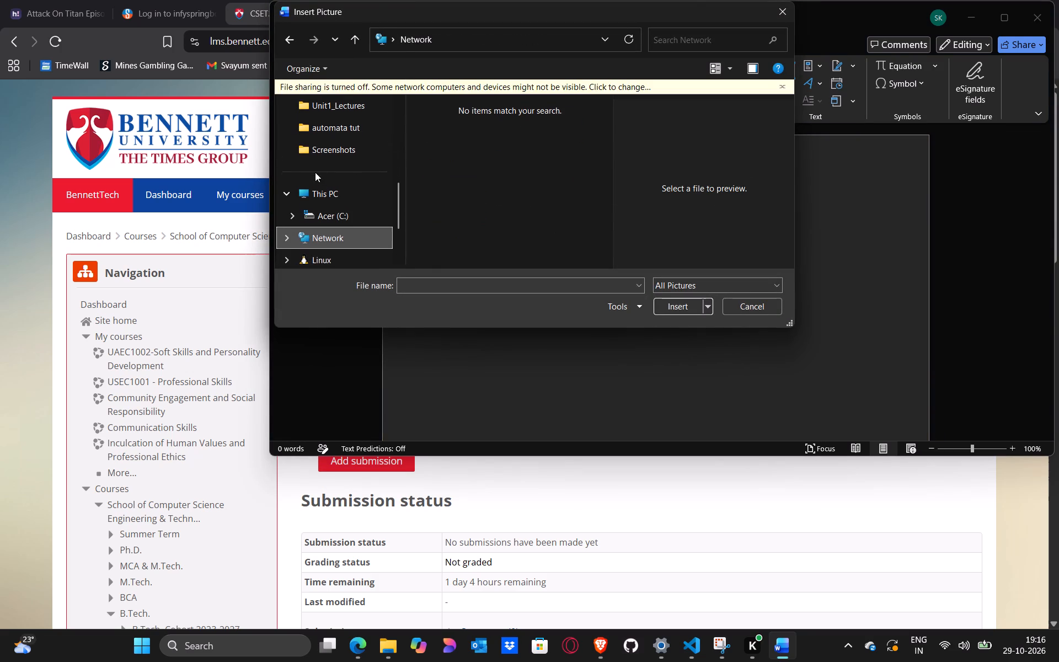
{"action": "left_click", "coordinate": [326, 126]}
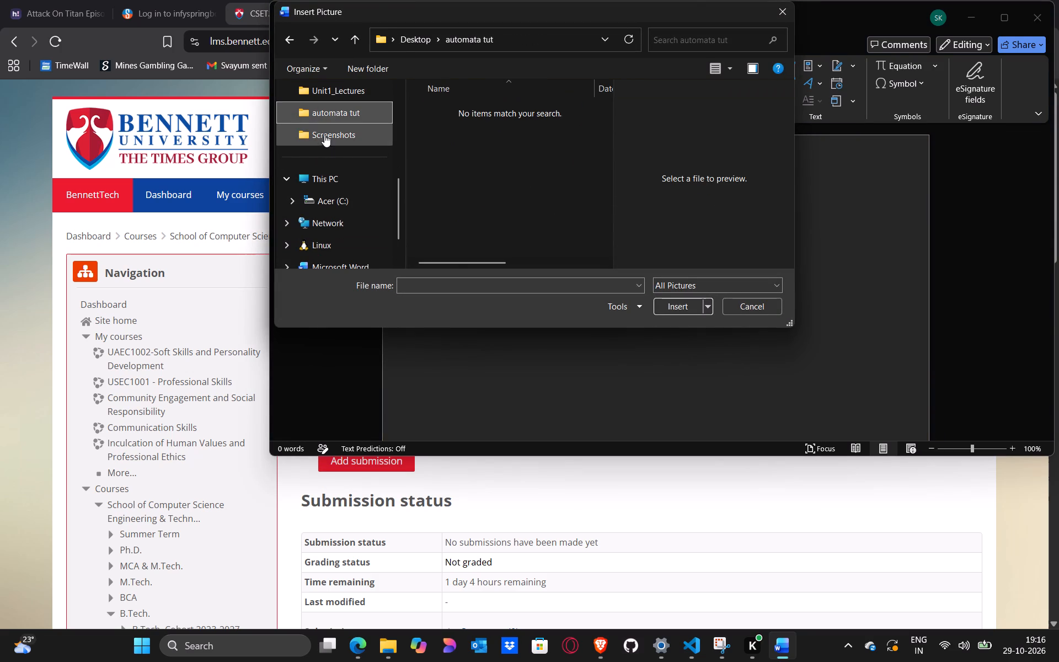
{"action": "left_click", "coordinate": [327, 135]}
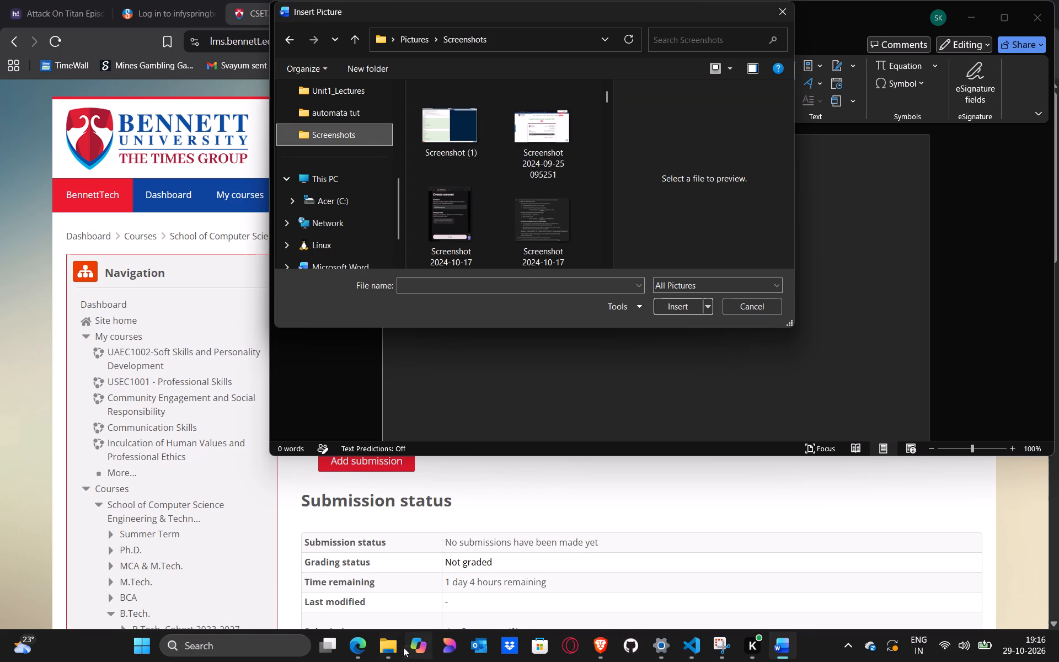
Look through the Downloads folder in File Explorer and switch to the Downloads page in Brave.
{"action": "left_click", "coordinate": [393, 646]}
{"action": "scroll", "coordinate": [408, 466], "scroll_direction": "up", "scroll_amount": 1}
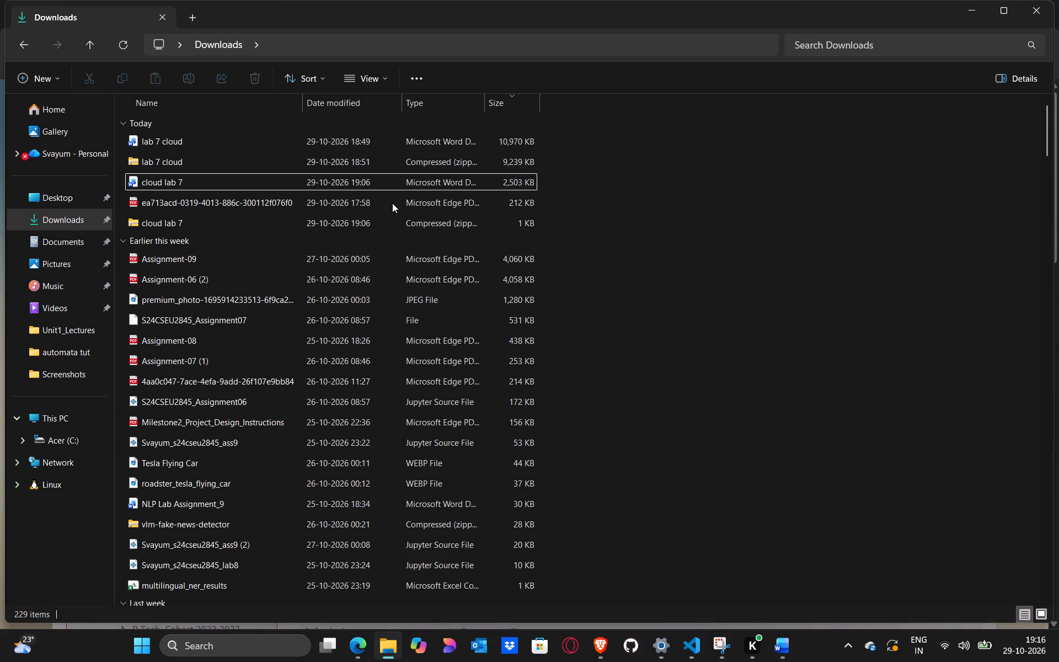
{"action": "left_click", "coordinate": [55, 111]}
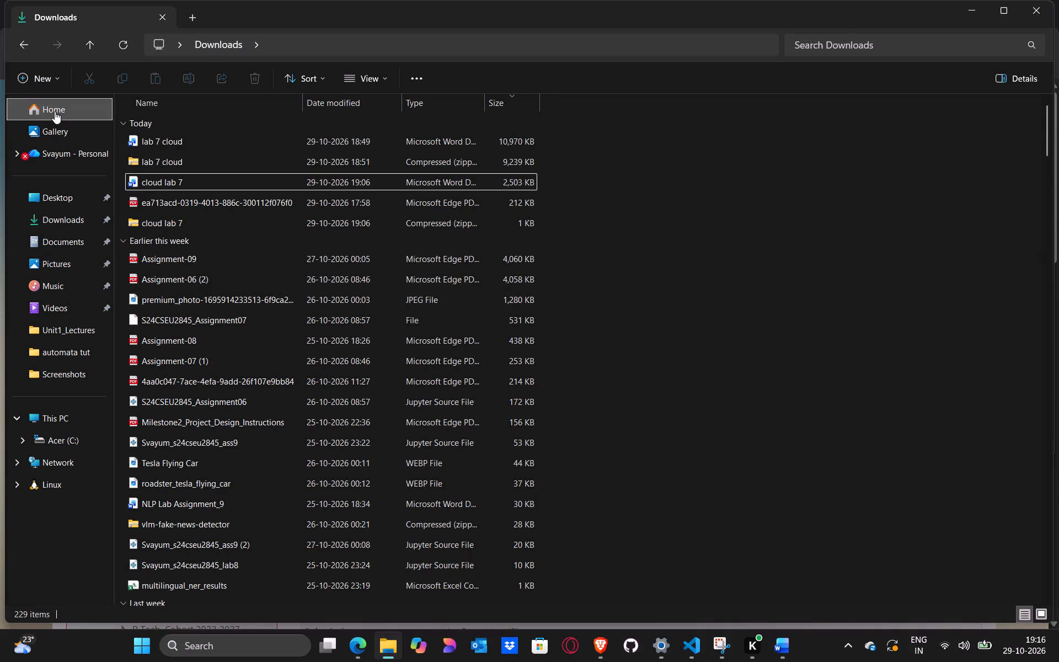
{"action": "left_click", "coordinate": [48, 140]}
{"action": "left_click", "coordinate": [46, 222]}
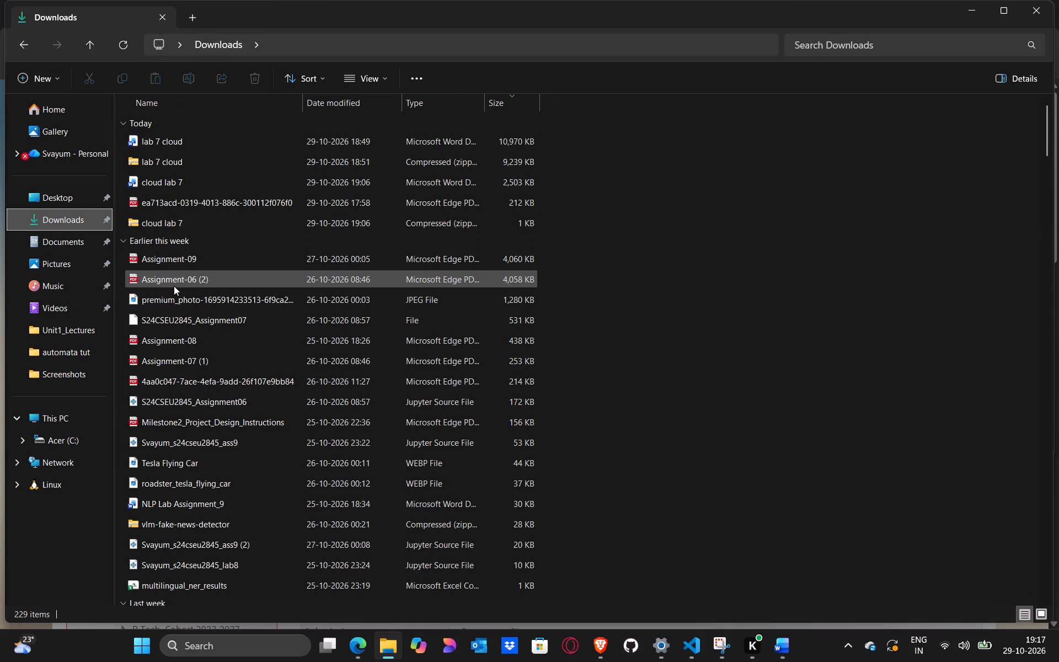
{"action": "scroll", "coordinate": [174, 286], "scroll_direction": "up", "scroll_amount": 4}
{"action": "scroll", "coordinate": [149, 423], "scroll_direction": "down", "scroll_amount": 2}
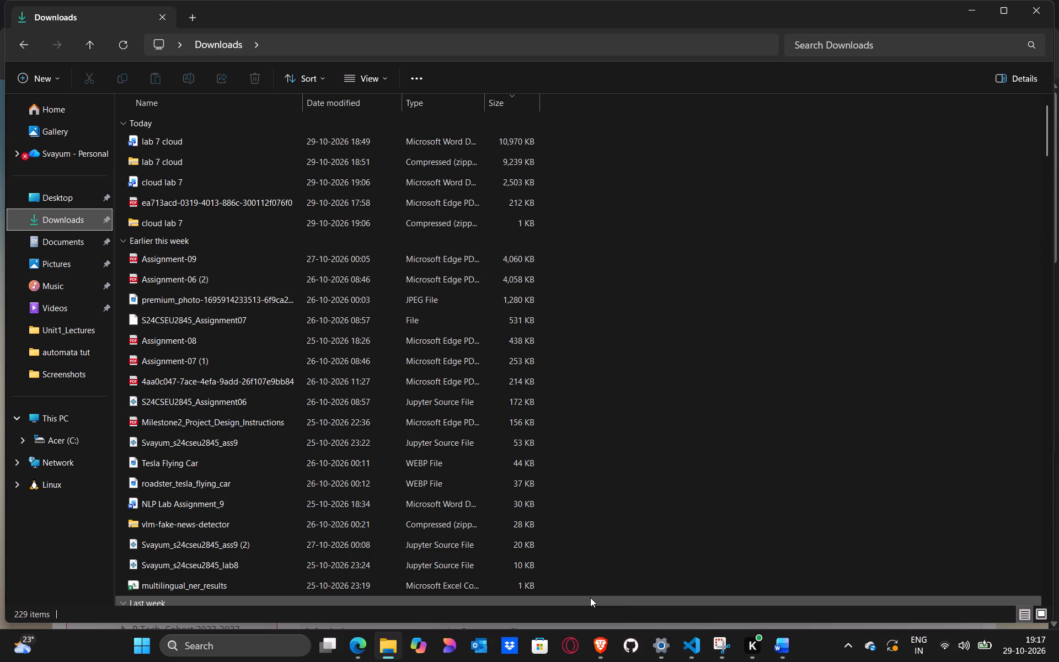
{"action": "left_click", "coordinate": [595, 641]}
{"action": "left_click", "coordinate": [608, 7]}
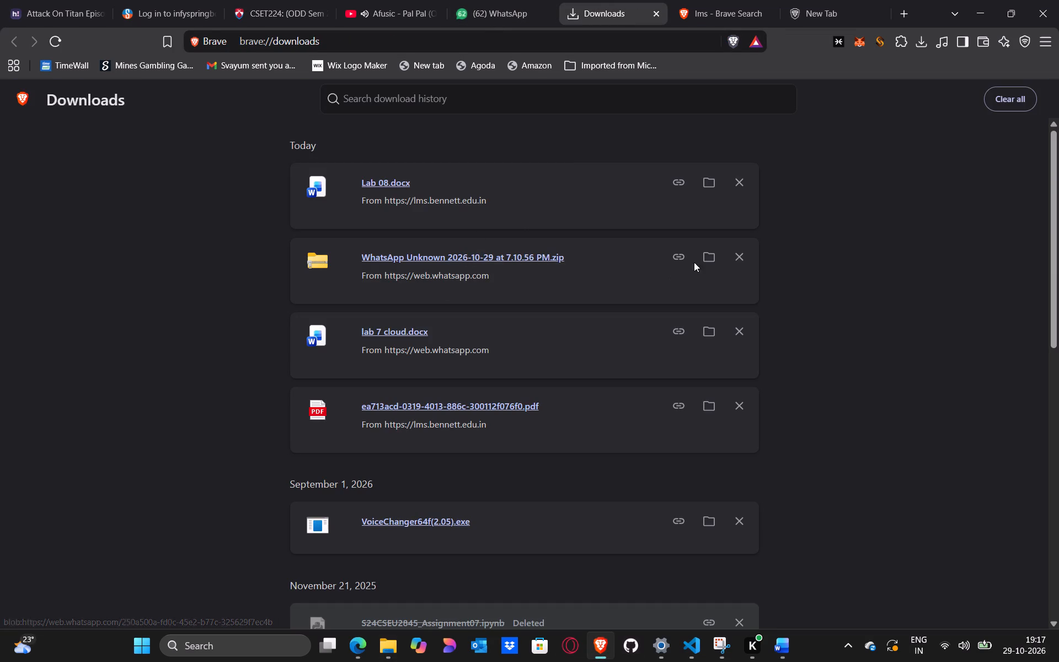
Show the downloaded "WhatsApp Unknown 2026-10-29 at 7.10.56 PM" zip file in its containing folder.
{"action": "left_click", "coordinate": [714, 259]}
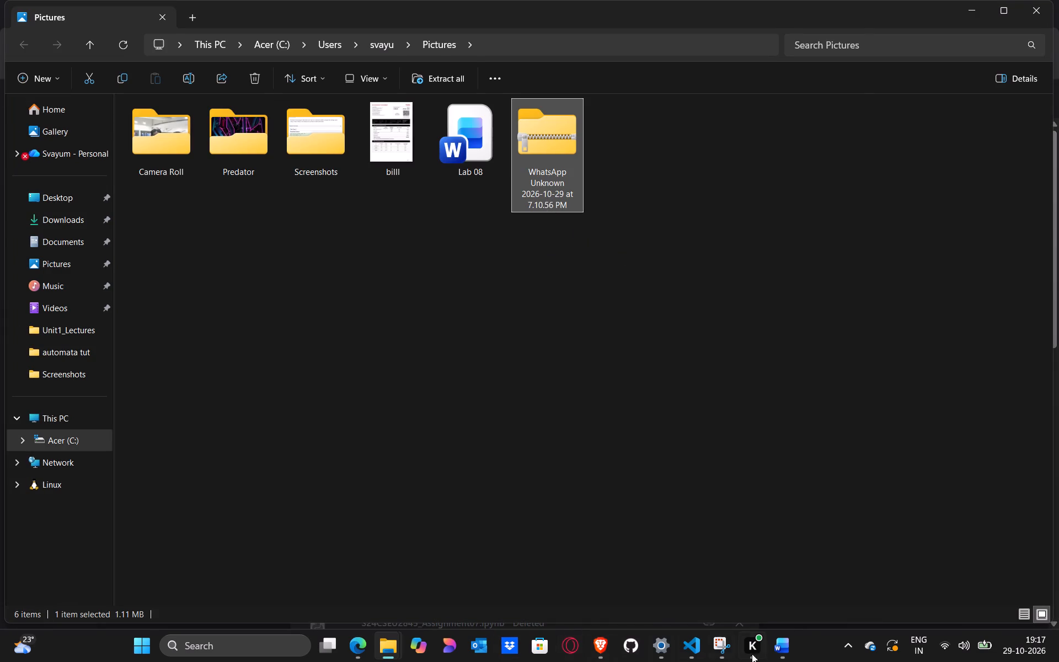
Switch to Word and cancel the pending picture insertion in the blank document.
{"action": "left_click", "coordinate": [780, 648]}
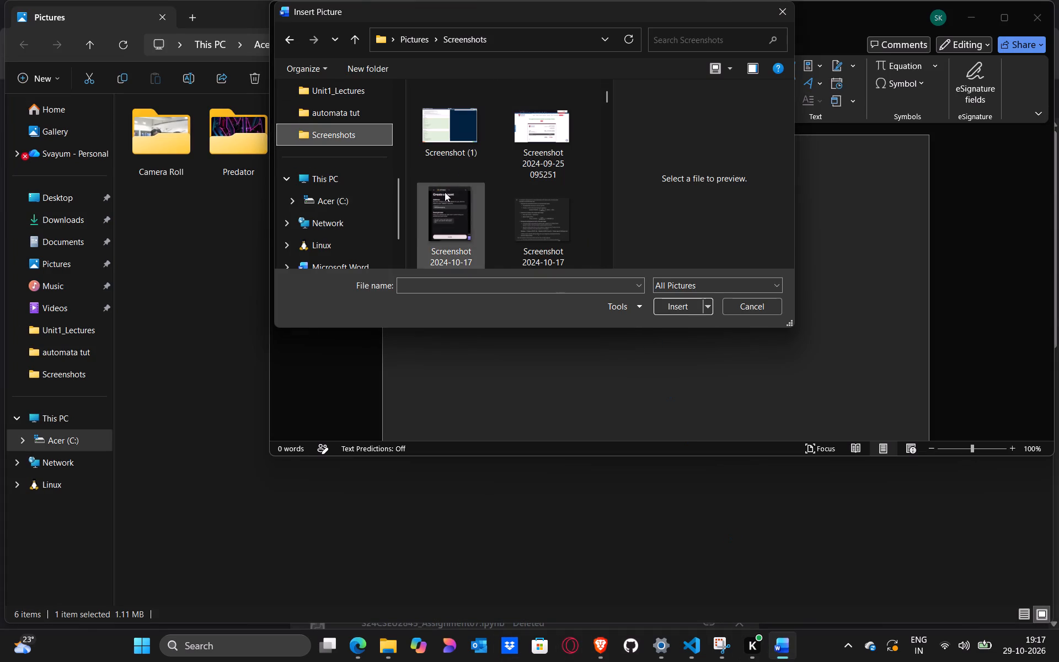
{"action": "left_click", "coordinate": [743, 314]}
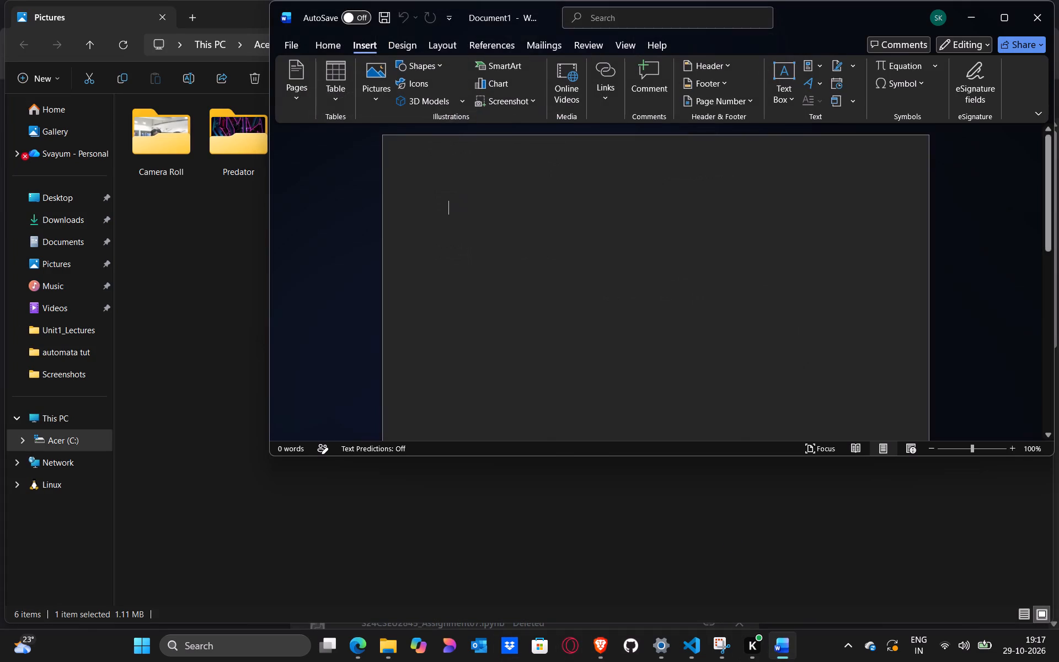
{"action": "left_click", "coordinate": [370, 77]}
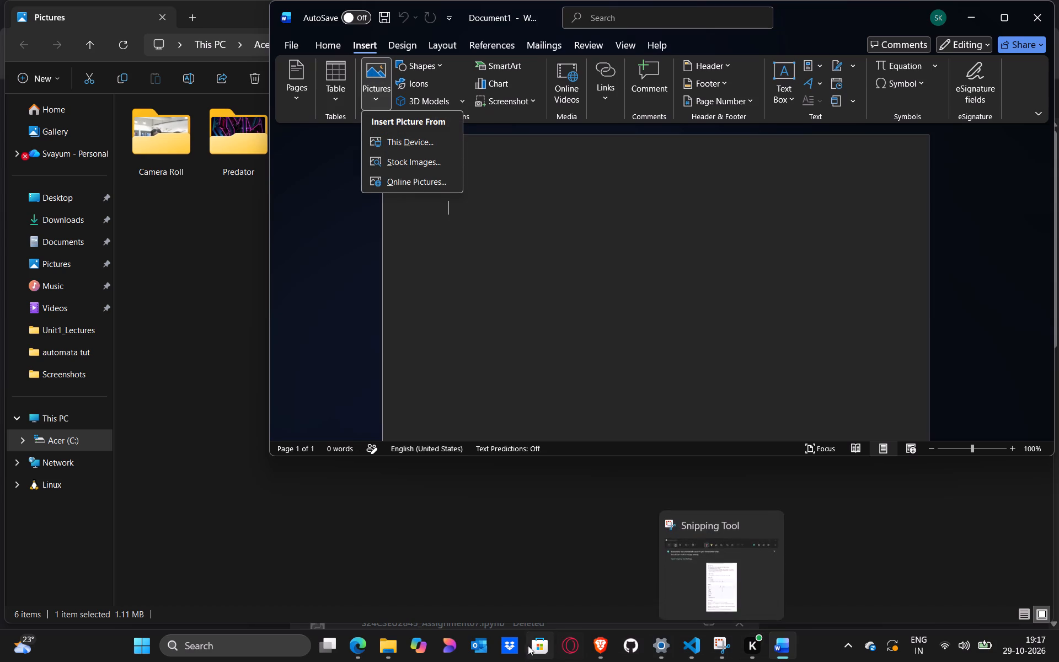
Return to the Pictures folder in File Explorer and extract the WhatsApp Unknown zip archive directly into Pictures.
{"action": "left_click", "coordinate": [376, 649]}
{"action": "left_click", "coordinate": [391, 649]}
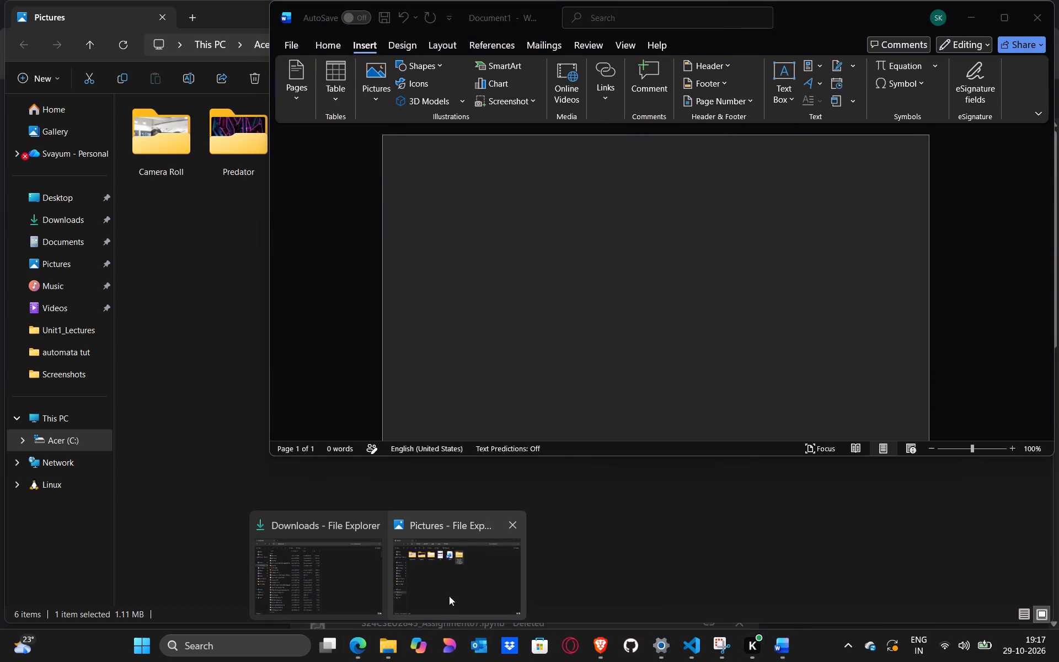
{"action": "left_click", "coordinate": [457, 577]}
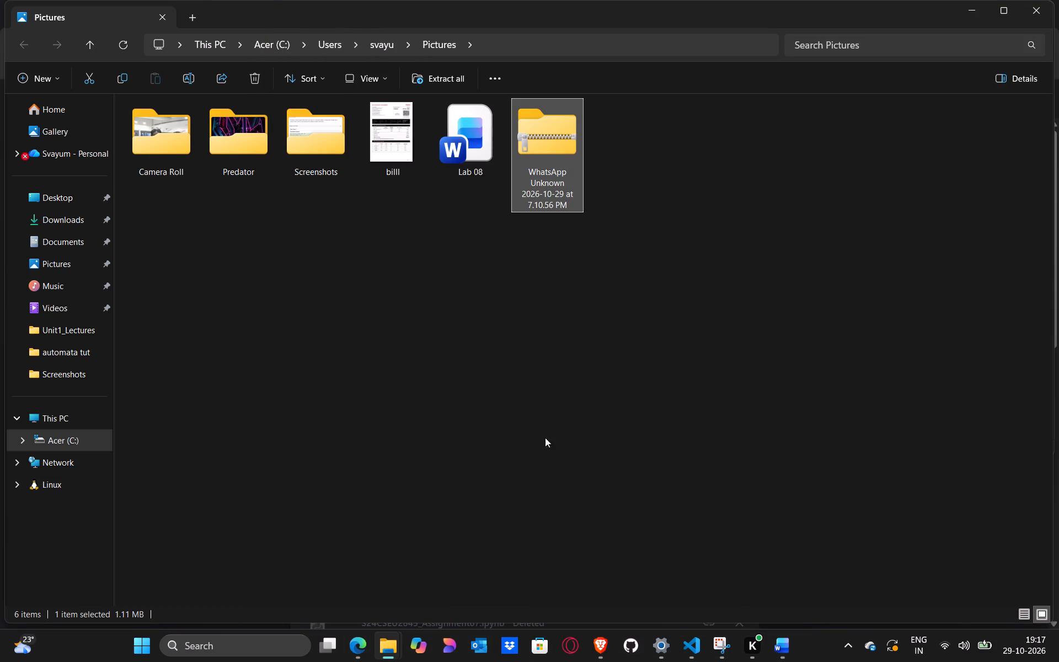
{"action": "double_click", "coordinate": [556, 192]}
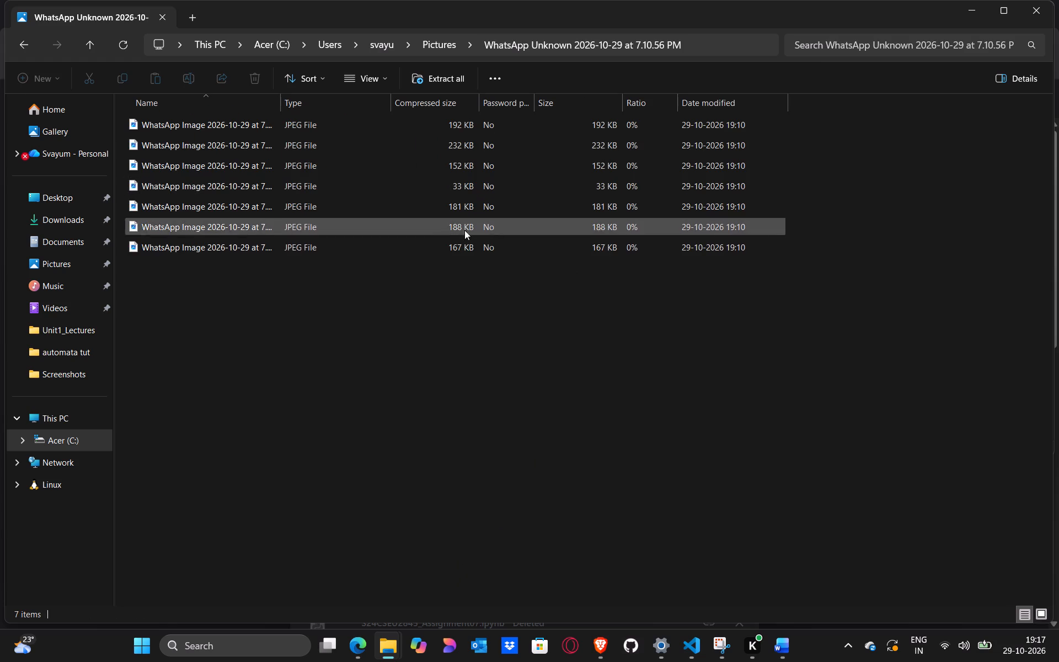
{"action": "left_click", "coordinate": [459, 77]}
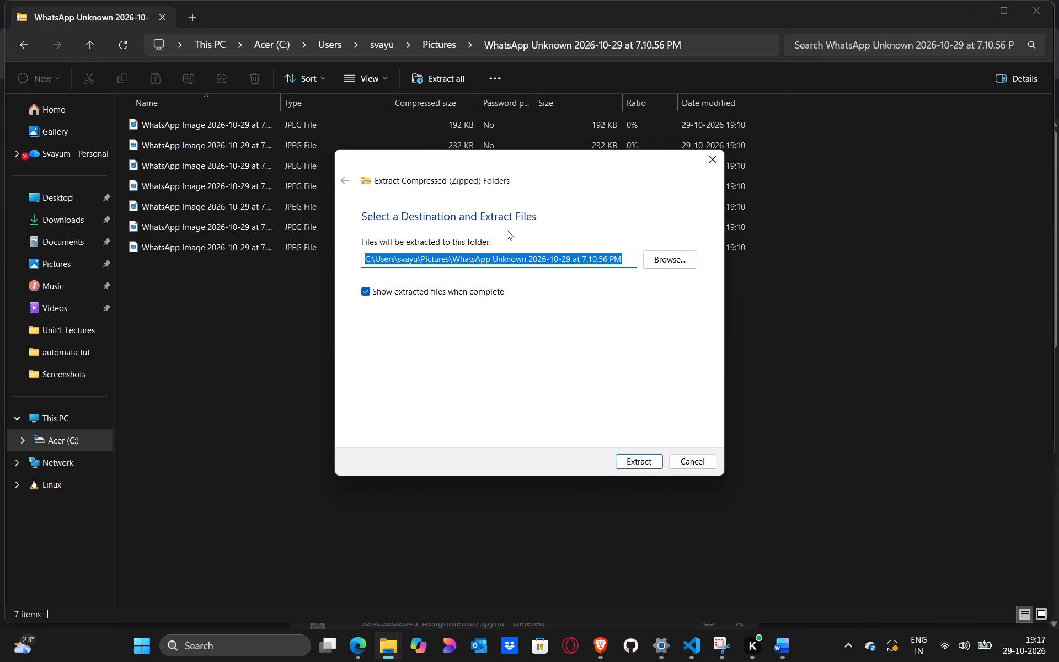
{"action": "left_click", "coordinate": [664, 261]}
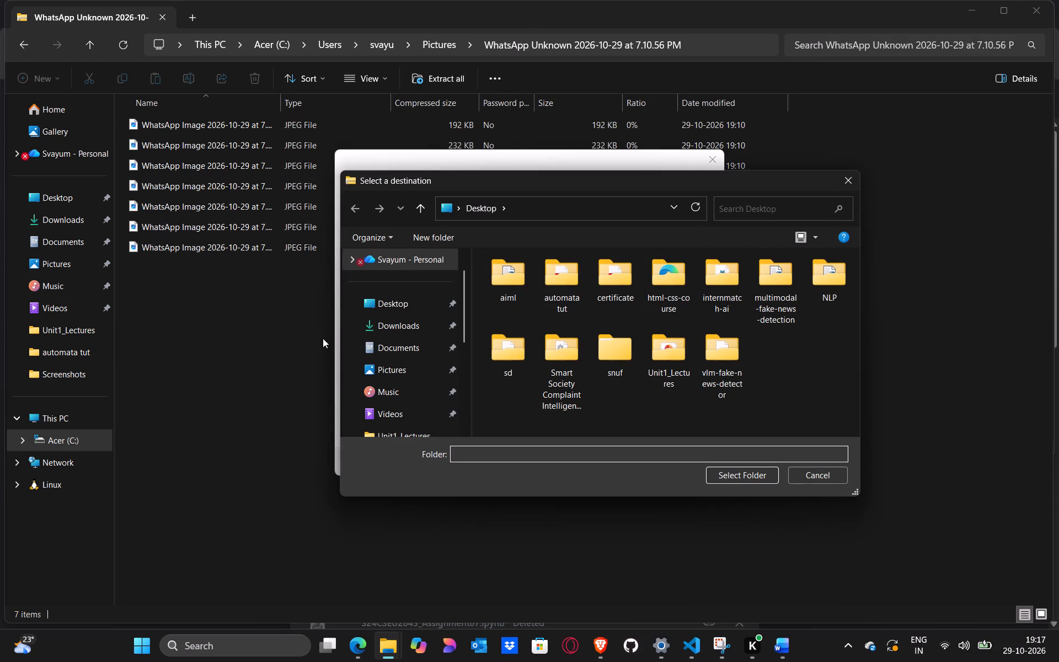
{"action": "left_click", "coordinate": [389, 369]}
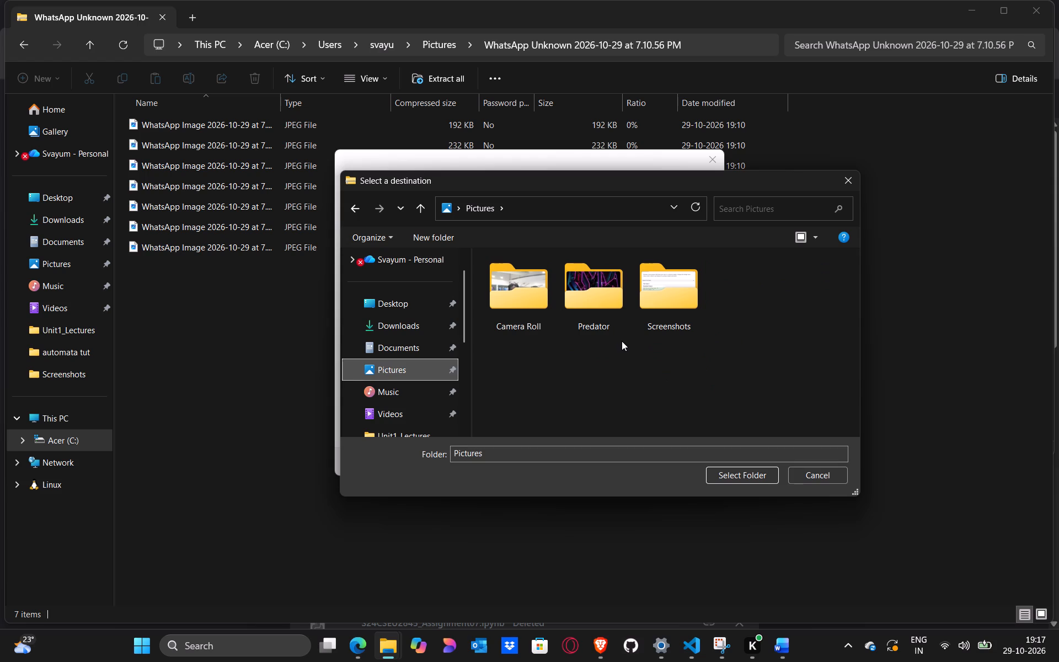
{"action": "left_click", "coordinate": [622, 341]}
{"action": "left_click", "coordinate": [734, 477]}
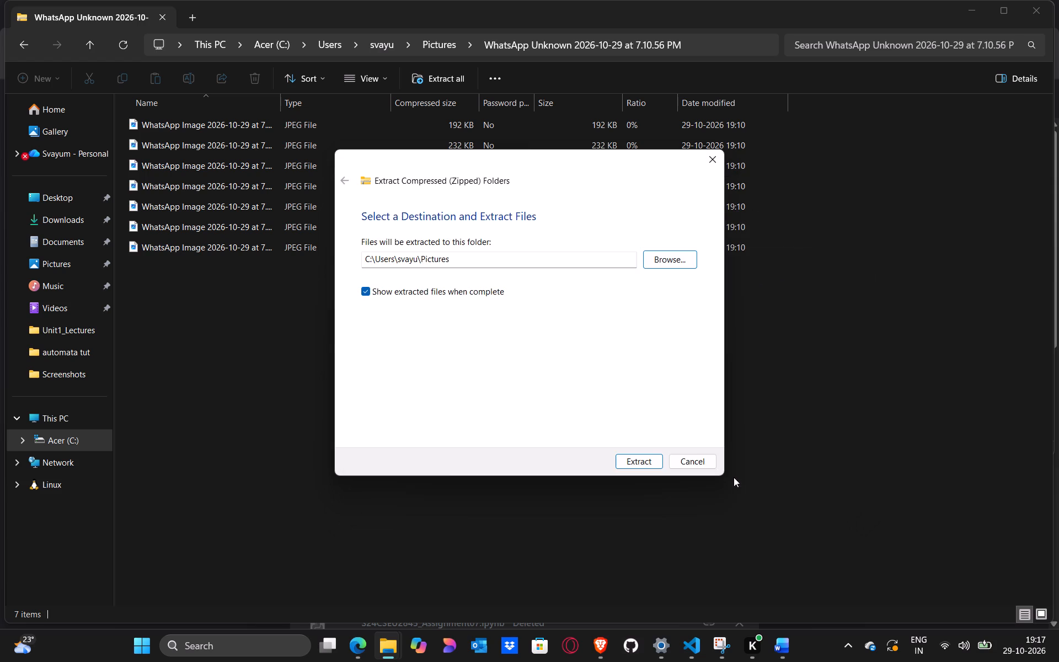
{"action": "left_click", "coordinate": [622, 464]}
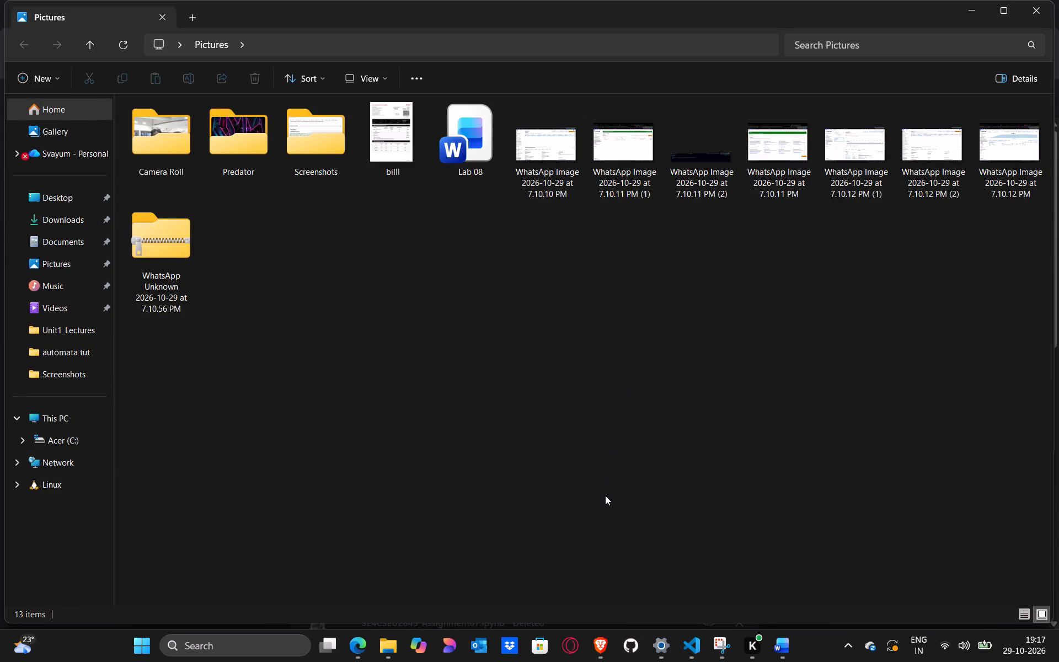
Switch back to Word and open the recent document "cloud lab 7" from Downloads.
{"action": "left_click", "coordinate": [780, 646]}
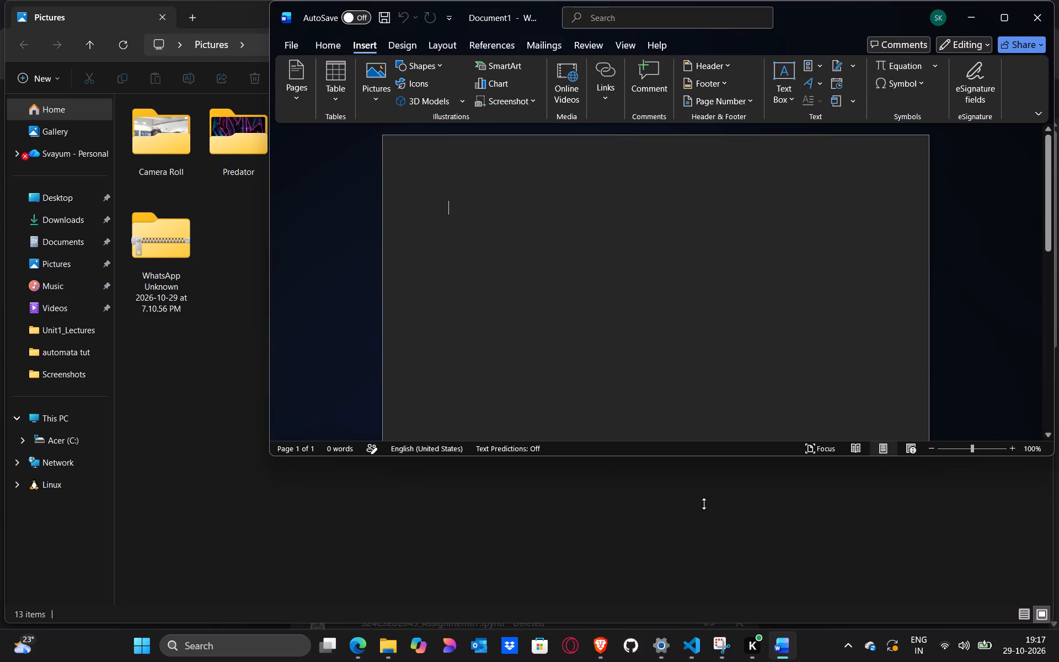
{"action": "scroll", "coordinate": [574, 293], "scroll_direction": "up", "scroll_amount": 3}
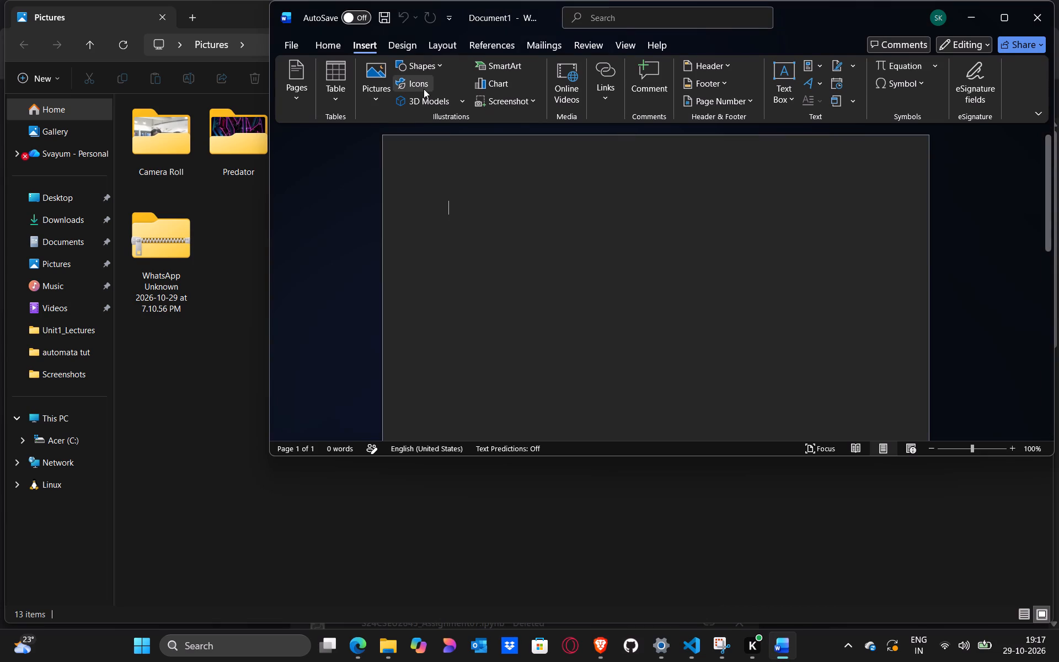
{"action": "left_click", "coordinate": [293, 44]}
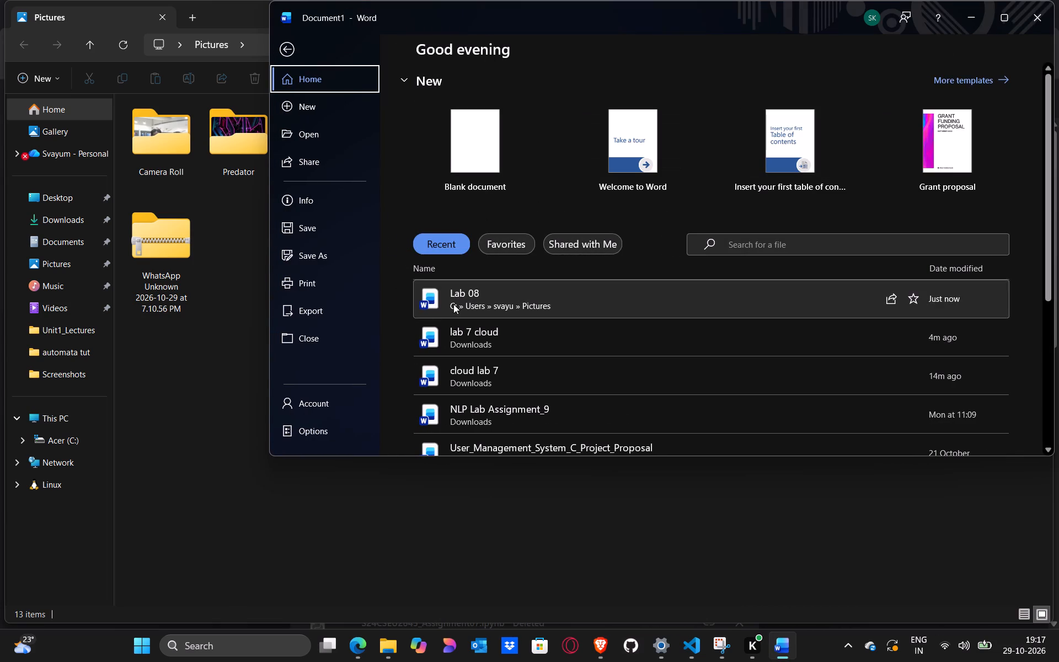
{"action": "left_click", "coordinate": [457, 362]}
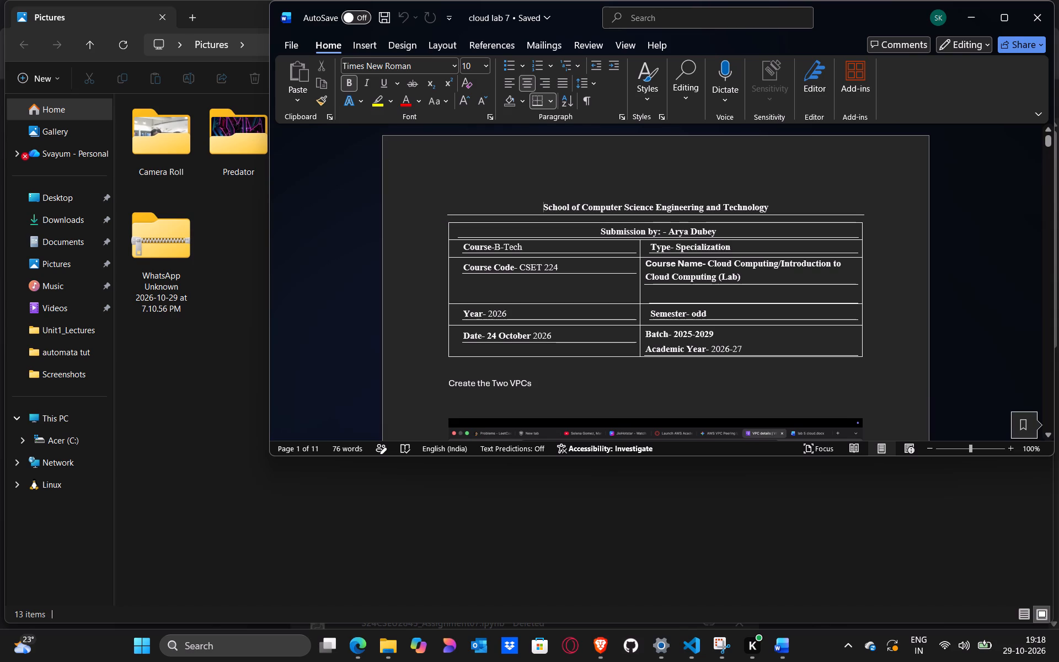
Copy the School of Computer Science heading and the details table from the cloud lab 7 document in Word.
{"action": "left_click_drag", "start_coordinate": [487, 202], "coordinate": [567, 361]}
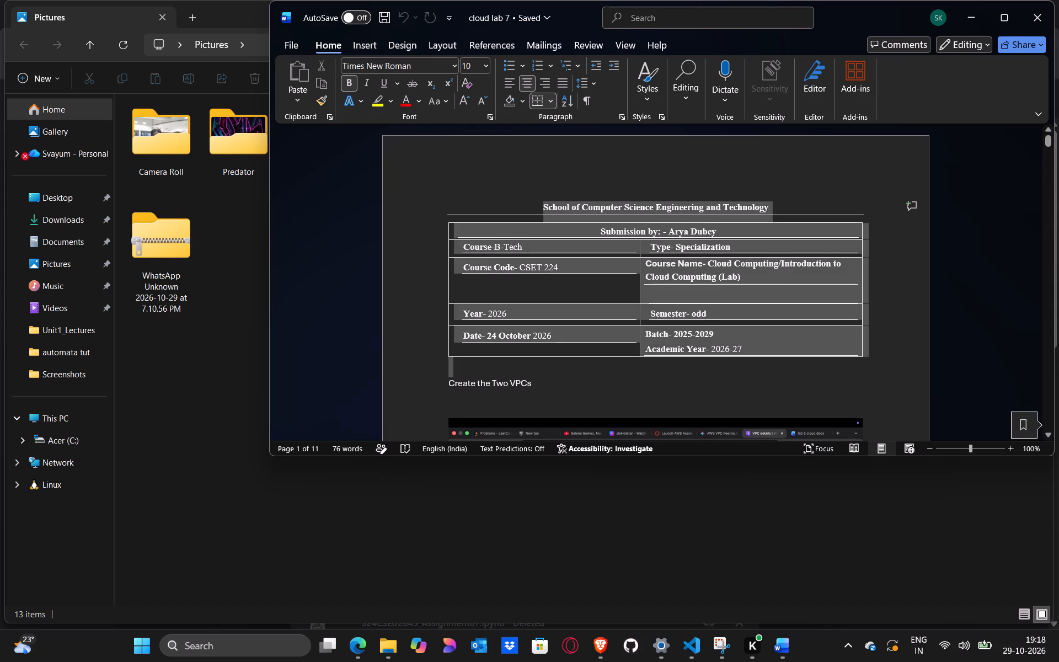
{"action": "left_click_drag", "start_coordinate": [567, 361], "coordinate": [567, 352]}
{"action": "key", "text": "ctrl+c"}
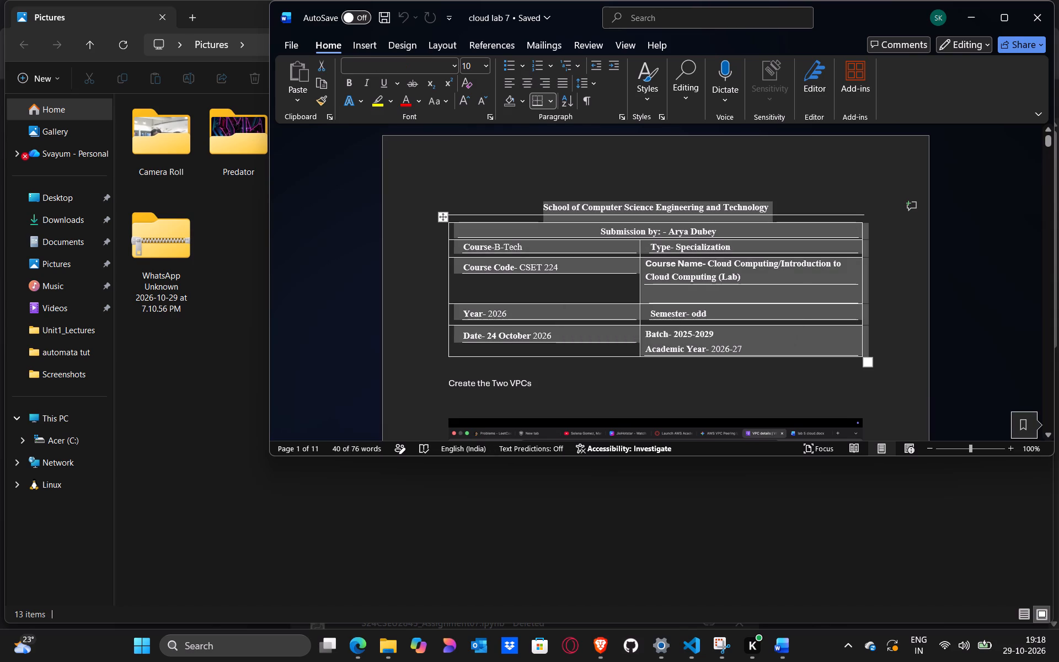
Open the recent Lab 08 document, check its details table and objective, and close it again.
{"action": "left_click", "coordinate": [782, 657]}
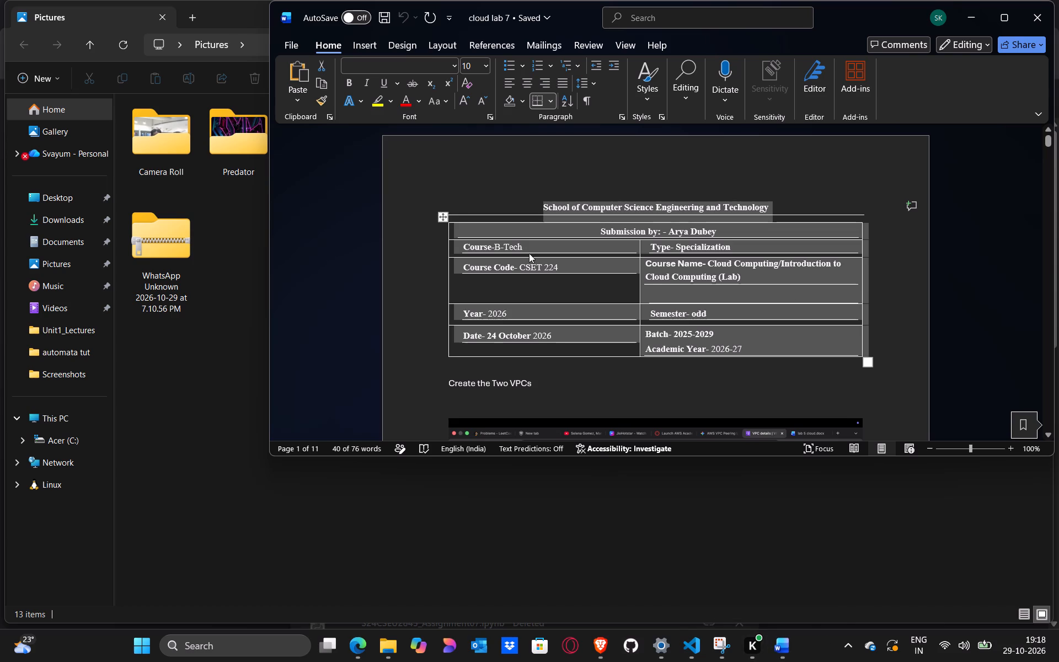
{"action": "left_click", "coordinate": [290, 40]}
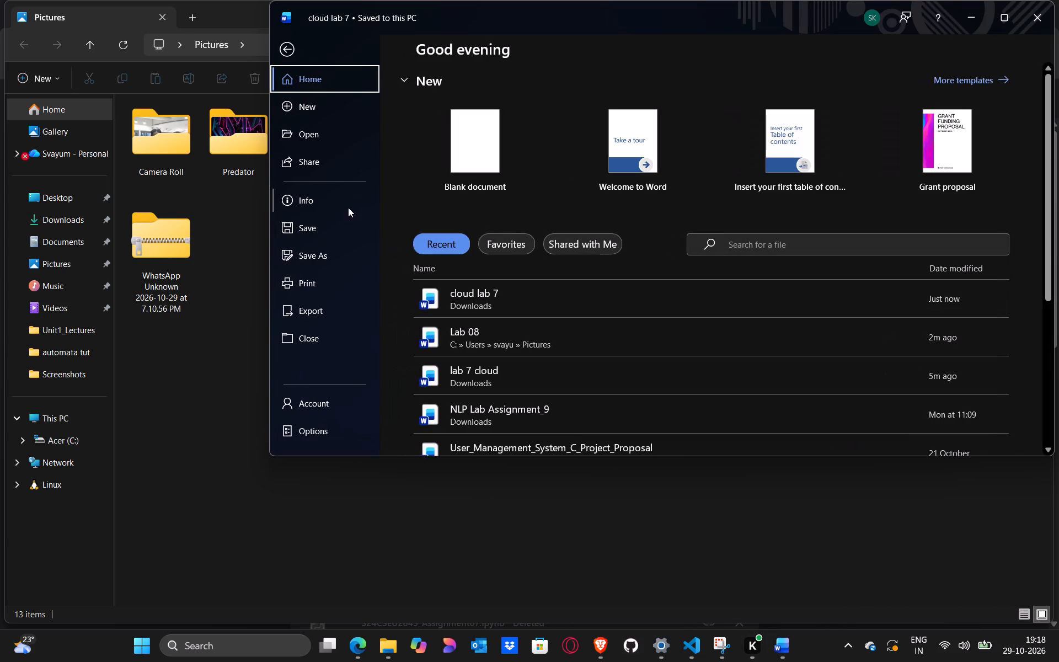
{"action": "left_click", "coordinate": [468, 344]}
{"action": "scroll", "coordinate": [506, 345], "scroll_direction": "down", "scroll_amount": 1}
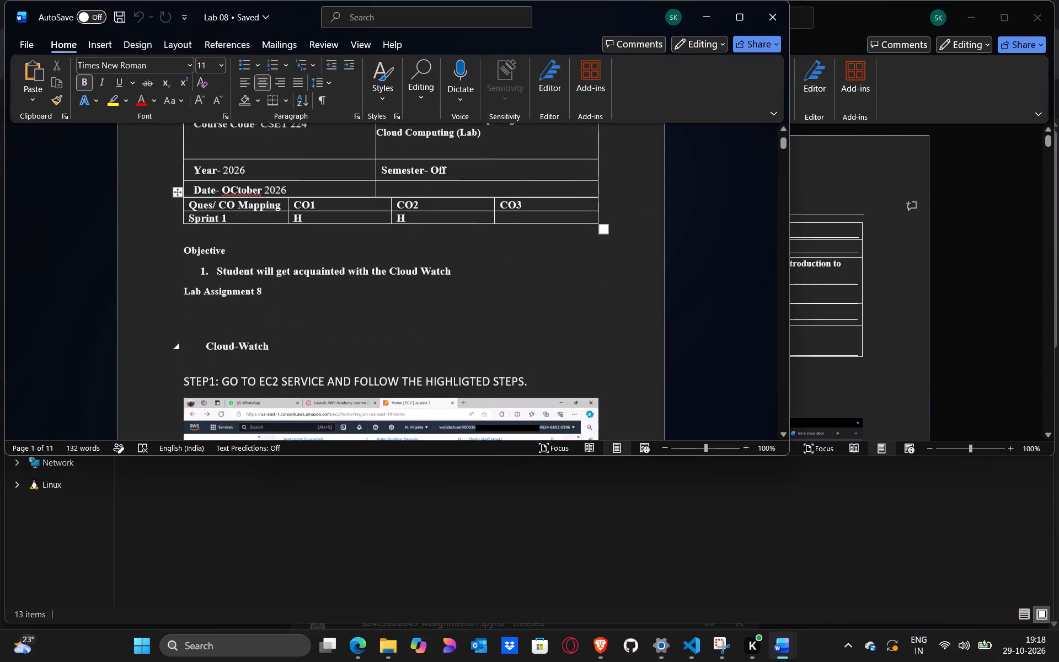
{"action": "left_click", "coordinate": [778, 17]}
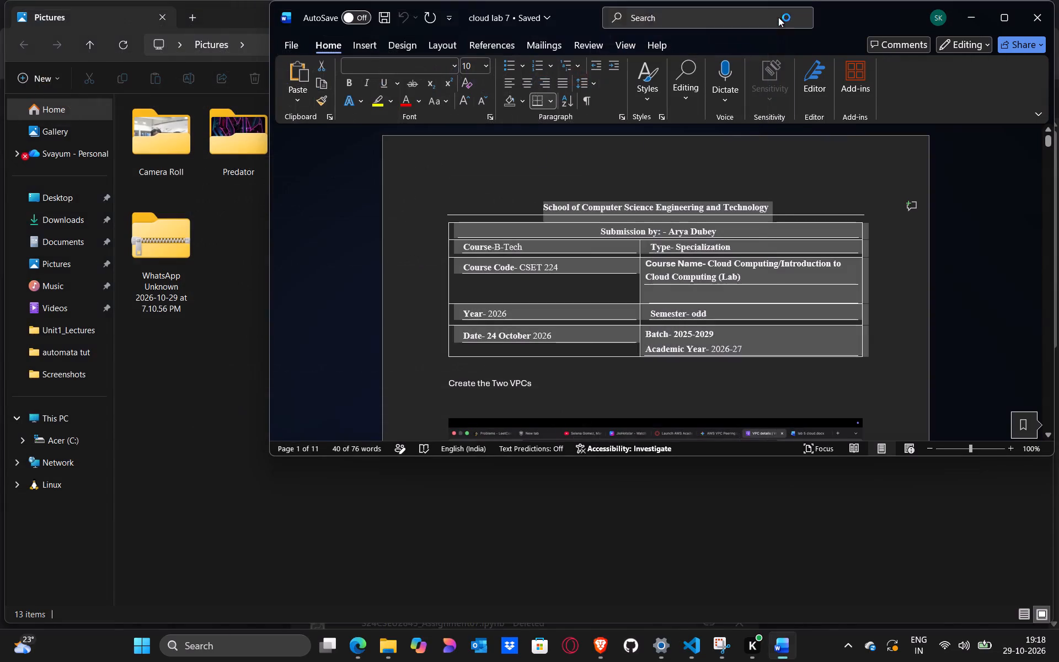
Create a new blank document and paste the copied heading and details table into it.
{"action": "left_click", "coordinate": [298, 42]}
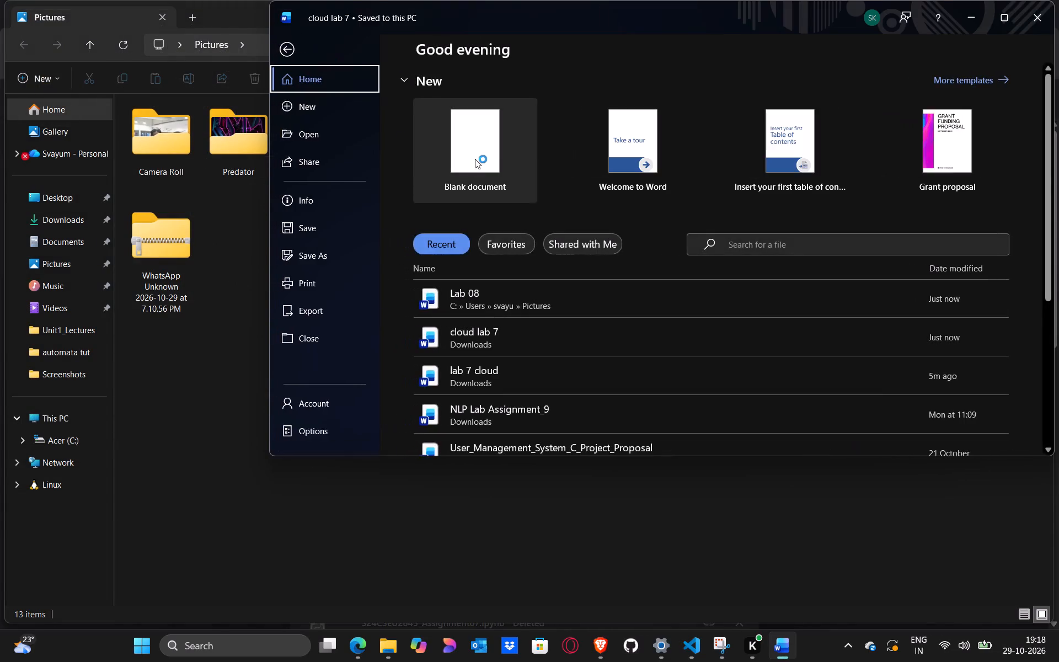
{"action": "left_click", "coordinate": [478, 162]}
{"action": "left_click", "coordinate": [493, 195]}
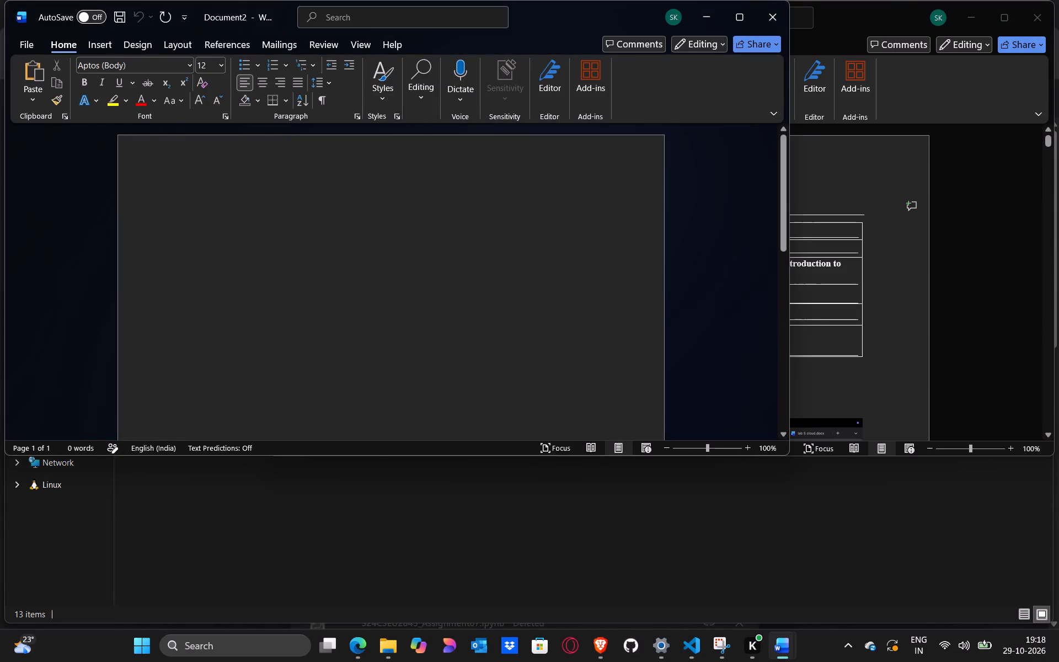
{"action": "key", "text": "ctrl+v"}
{"action": "scroll", "coordinate": [493, 195], "scroll_direction": "down", "scroll_amount": 1}
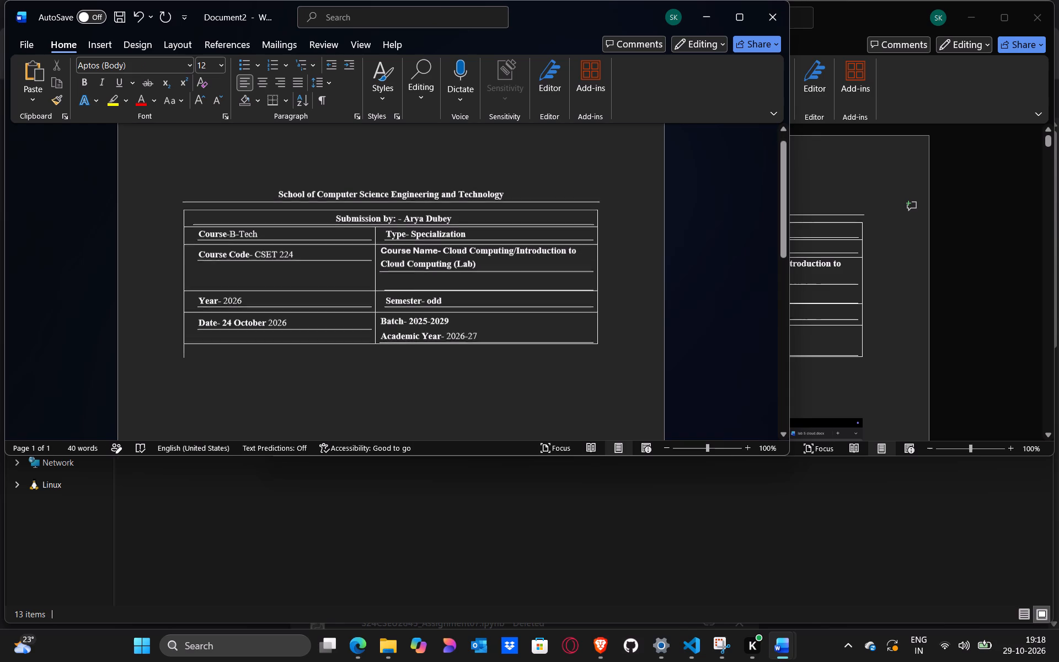
Insert the EC2 and CloudWatch console screenshots from this device below the details table.
{"action": "left_click", "coordinate": [95, 38]}
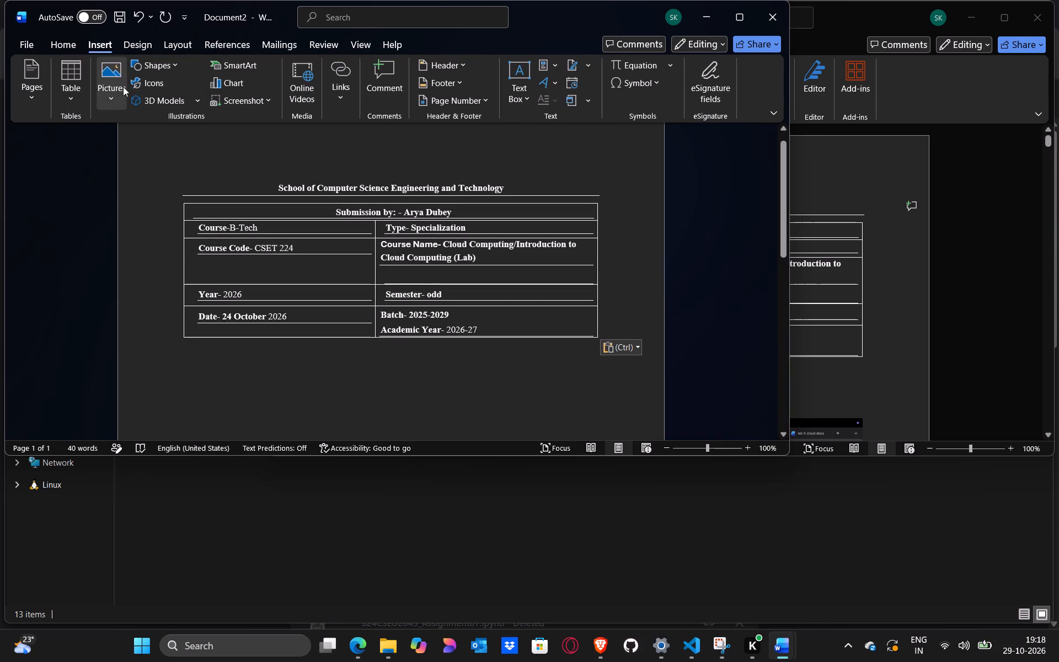
{"action": "left_click", "coordinate": [112, 95]}
{"action": "left_click", "coordinate": [134, 145]}
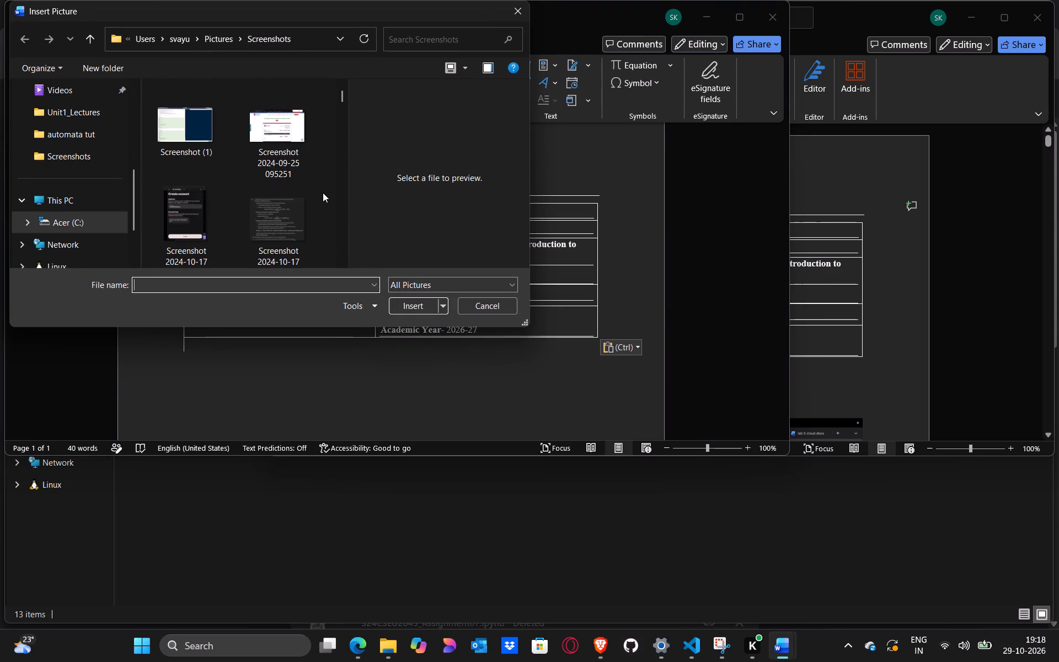
Insert the seven WhatsApp Image 2026-10-29 screenshots from the Pictures folder below the details table.
{"action": "scroll", "coordinate": [61, 137], "scroll_direction": "up", "scroll_amount": 1}
{"action": "scroll", "coordinate": [100, 233], "scroll_direction": "down", "scroll_amount": 1, "text": "ctrl"}
{"action": "scroll", "coordinate": [100, 233], "scroll_direction": "up", "scroll_amount": 2}
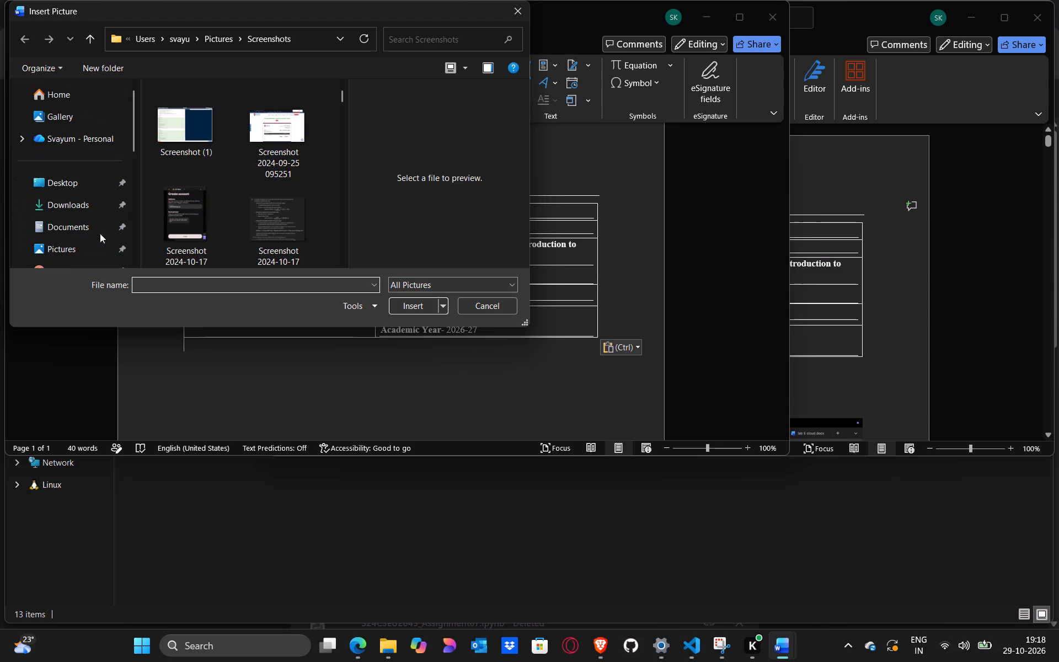
{"action": "left_click", "coordinate": [72, 243]}
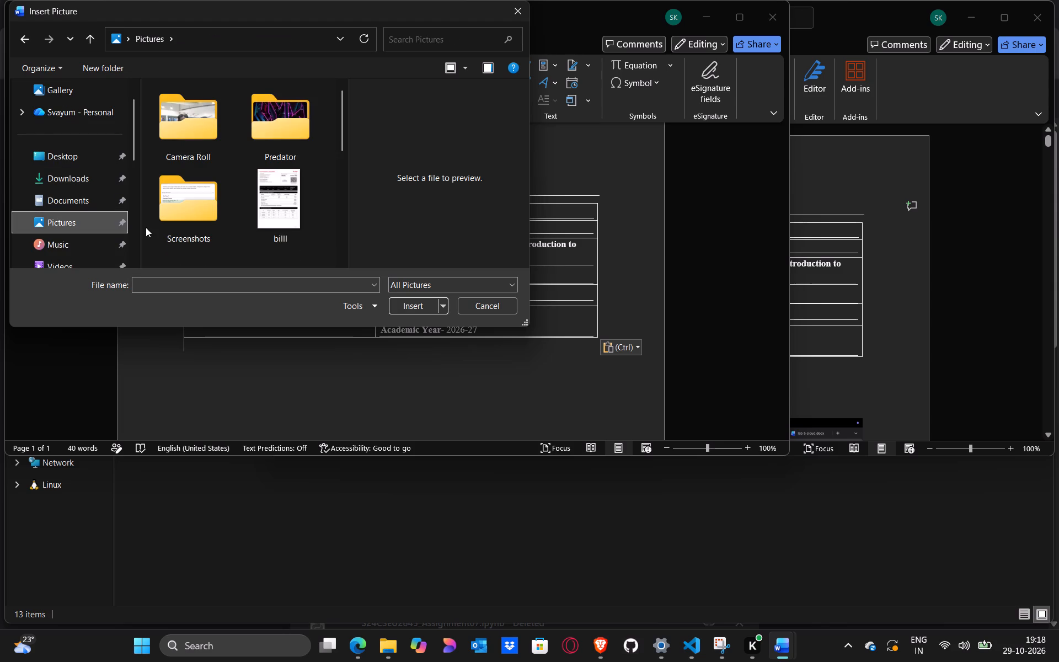
{"action": "scroll", "coordinate": [266, 225], "scroll_direction": "down", "scroll_amount": 2}
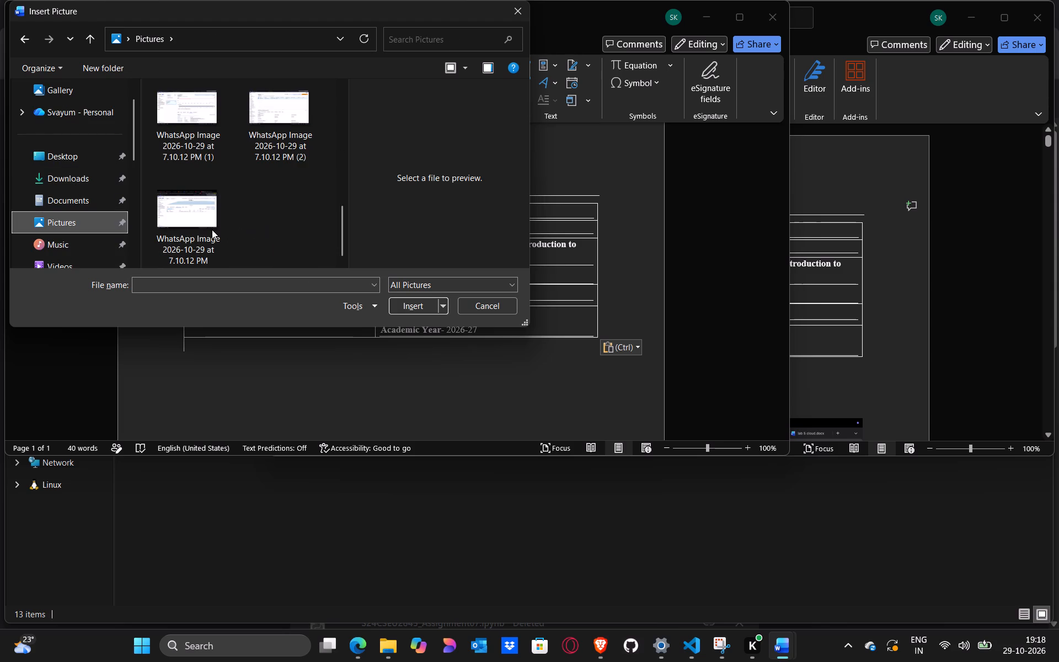
{"action": "left_click", "coordinate": [197, 226], "text": "ctrl"}
{"action": "left_click", "coordinate": [286, 149], "text": "ctrl"}
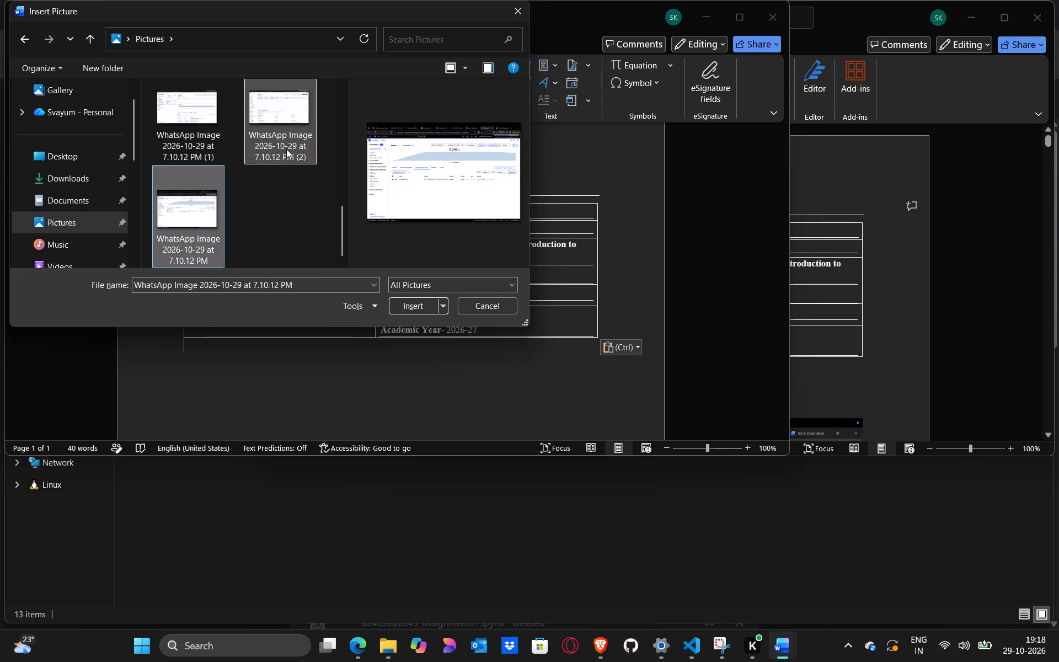
{"action": "left_click", "coordinate": [198, 142], "text": "ctrl"}
{"action": "scroll", "coordinate": [198, 142], "scroll_direction": "up", "scroll_amount": 1, "text": "ctrl"}
{"action": "scroll", "coordinate": [198, 142], "scroll_direction": "down", "scroll_amount": 1, "text": "ctrl"}
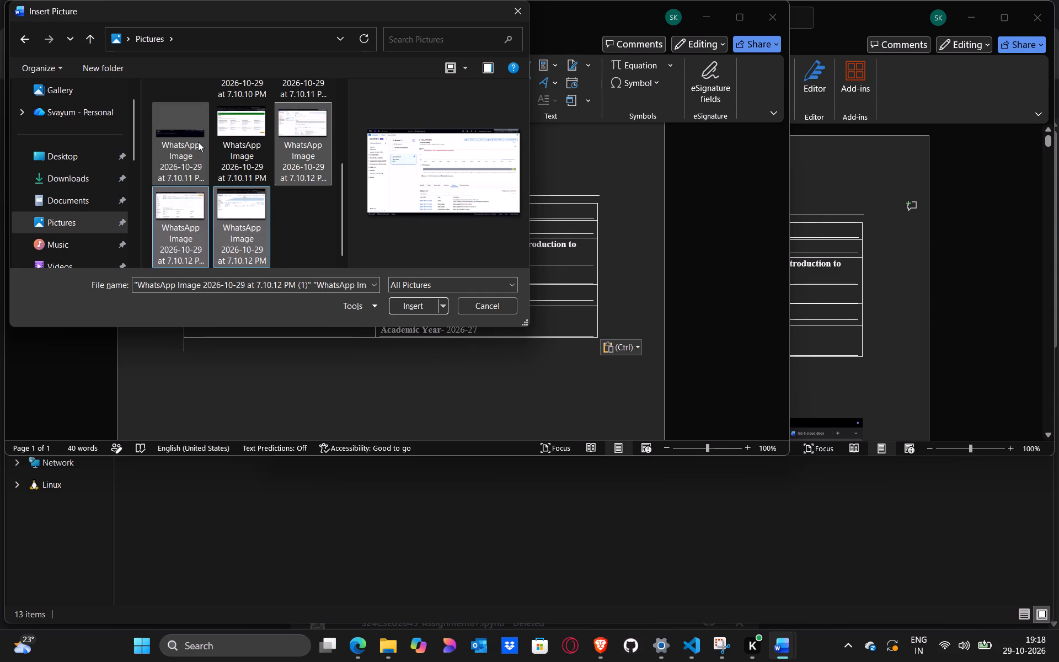
{"action": "scroll", "coordinate": [198, 142], "scroll_direction": "down", "scroll_amount": 6, "text": "ctrl"}
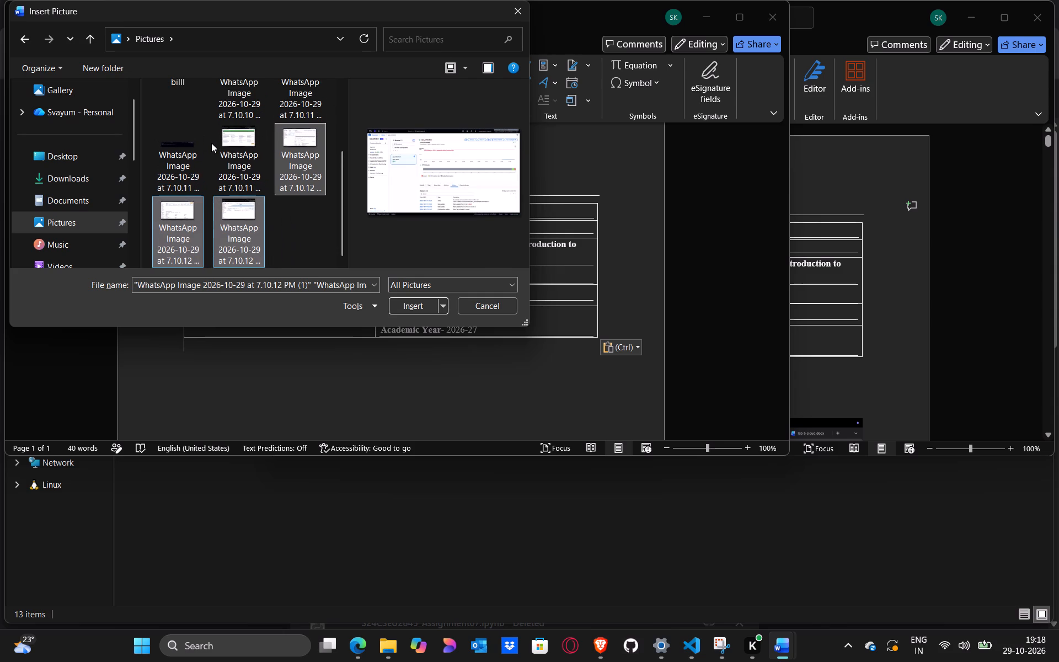
{"action": "scroll", "coordinate": [211, 143], "scroll_direction": "down", "scroll_amount": 2, "text": "ctrl"}
{"action": "left_click", "coordinate": [222, 157], "text": "ctrl"}
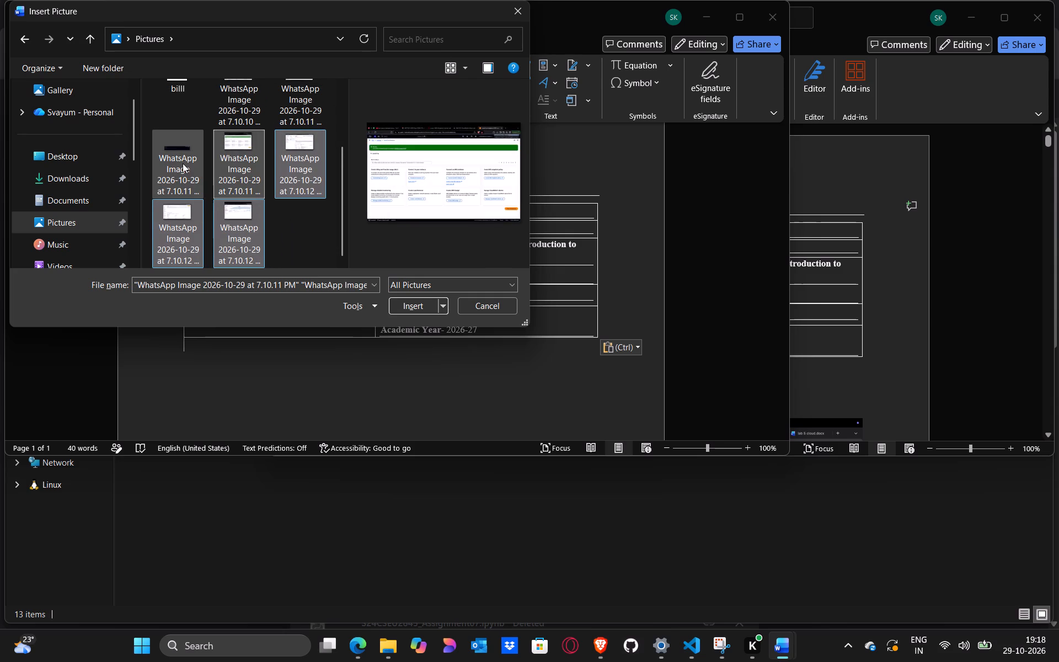
{"action": "left_click", "coordinate": [182, 163], "text": "ctrl"}
{"action": "left_click", "coordinate": [293, 103], "text": "ctrl"}
{"action": "left_click", "coordinate": [268, 110], "text": "ctrl"}
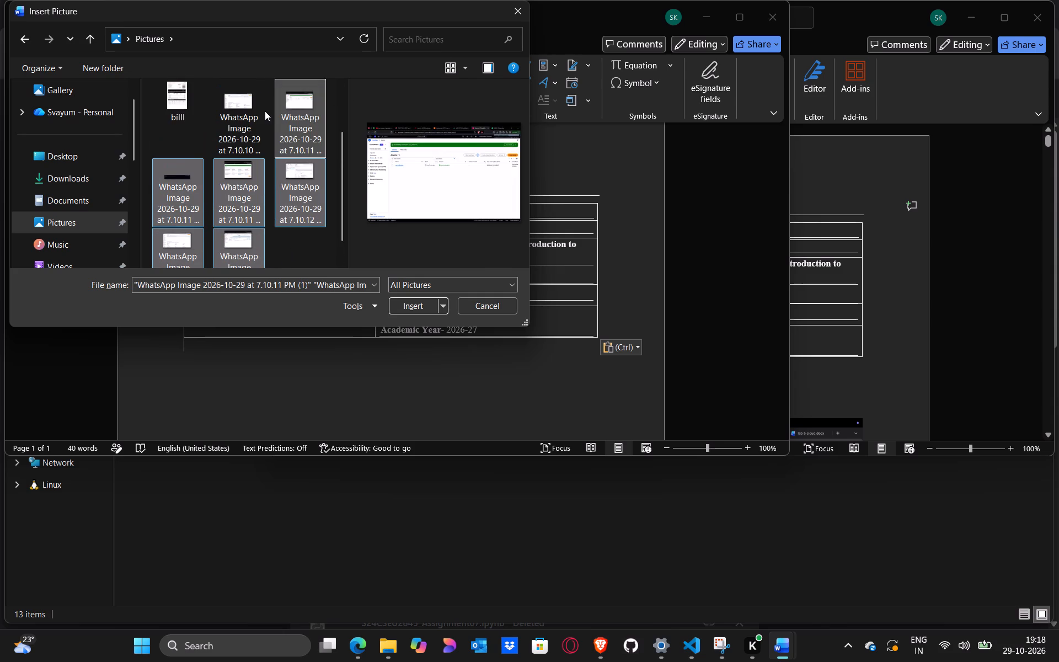
{"action": "left_click", "coordinate": [254, 113], "text": "ctrl"}
{"action": "left_click", "coordinate": [412, 307]}
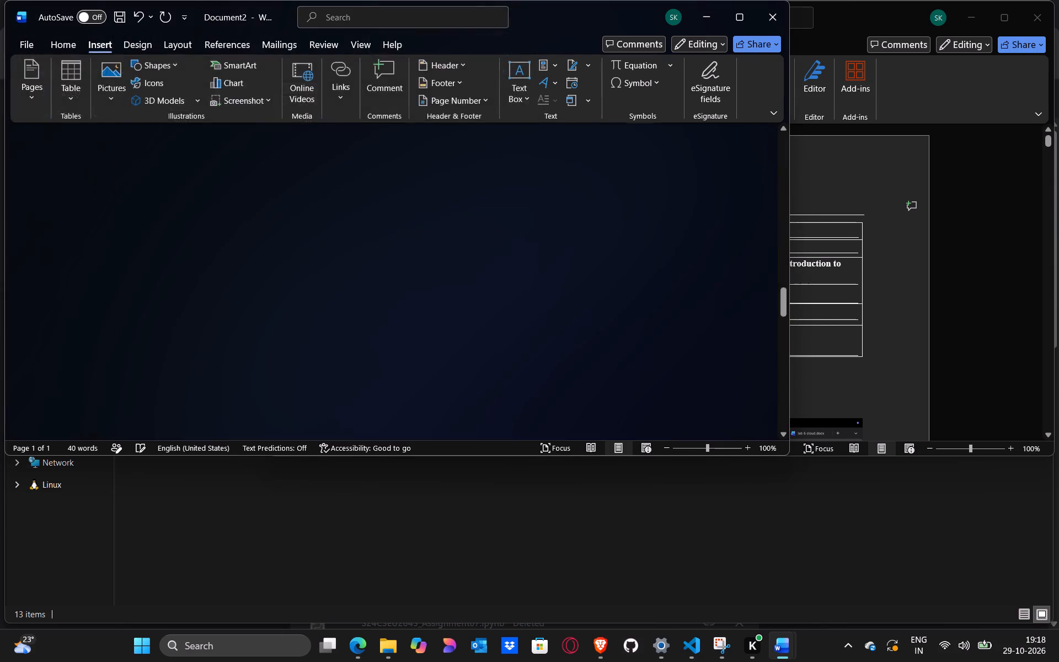
Look through the inserted EC2, CloudWatch and CloudShell screenshots to examine their order and content.
{"action": "scroll", "coordinate": [442, 306], "scroll_direction": "up", "scroll_amount": 2}
{"action": "scroll", "coordinate": [442, 306], "scroll_direction": "down", "scroll_amount": 1}
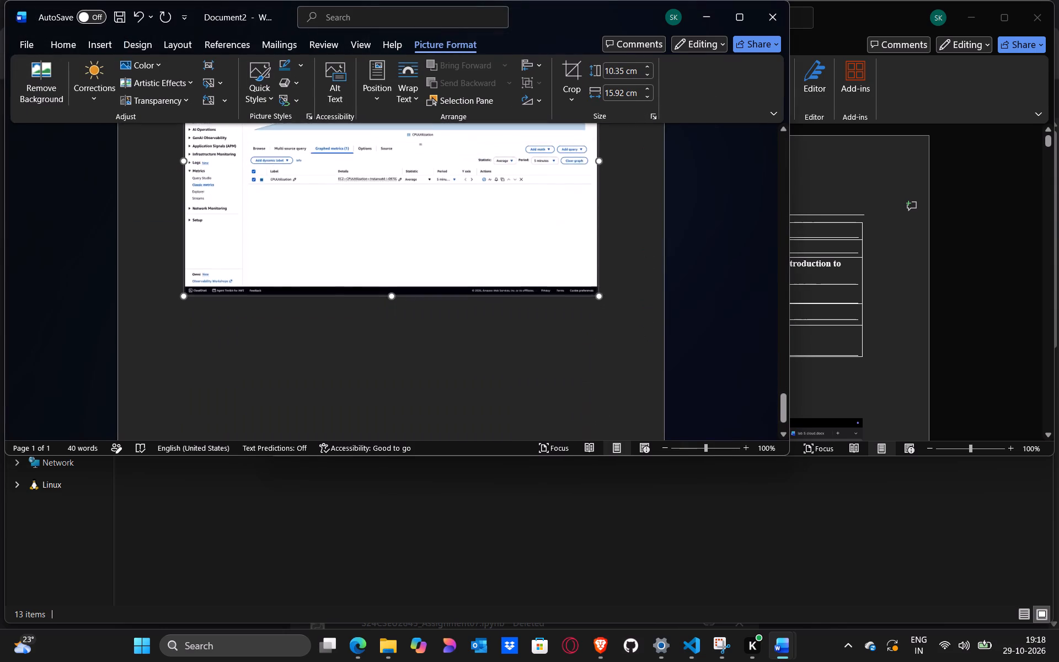
{"action": "scroll", "coordinate": [442, 306], "scroll_direction": "up", "scroll_amount": 1}
{"action": "left_click", "coordinate": [442, 306]}
{"action": "scroll", "coordinate": [438, 307], "scroll_direction": "up", "scroll_amount": 6}
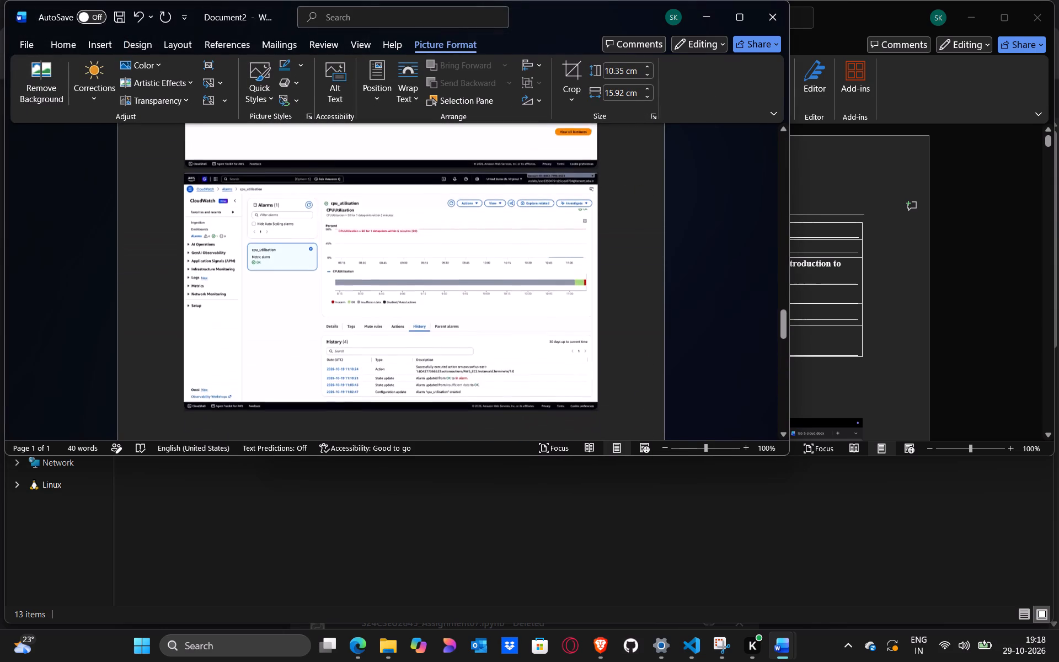
{"action": "scroll", "coordinate": [438, 307], "scroll_direction": "up", "scroll_amount": 5}
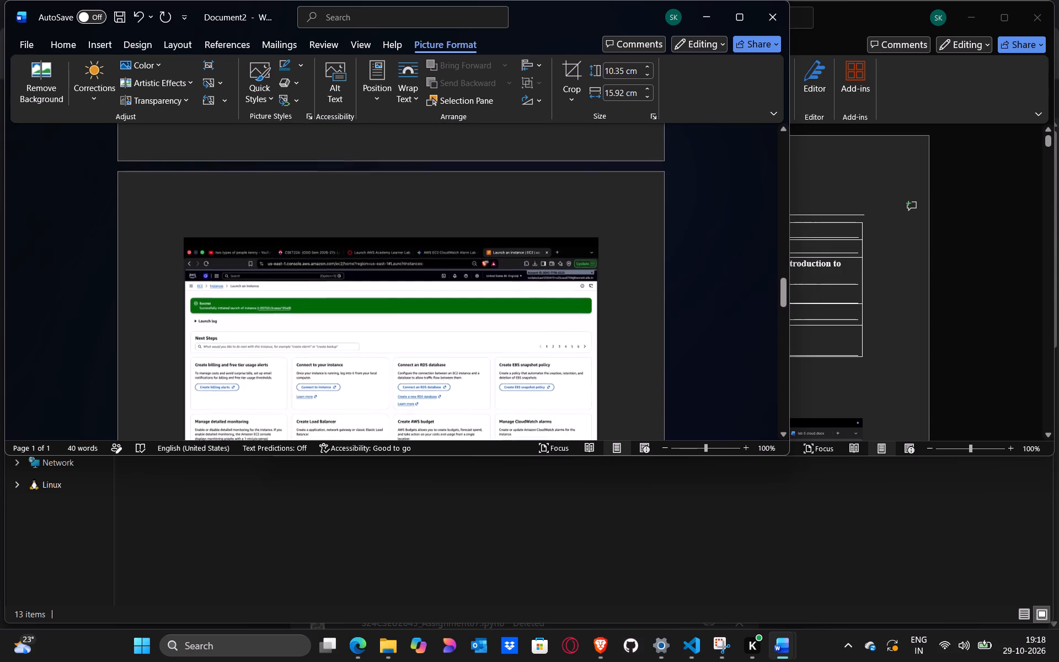
{"action": "scroll", "coordinate": [438, 307], "scroll_direction": "up", "scroll_amount": 3}
{"action": "scroll", "coordinate": [438, 307], "scroll_direction": "down", "scroll_amount": 1}
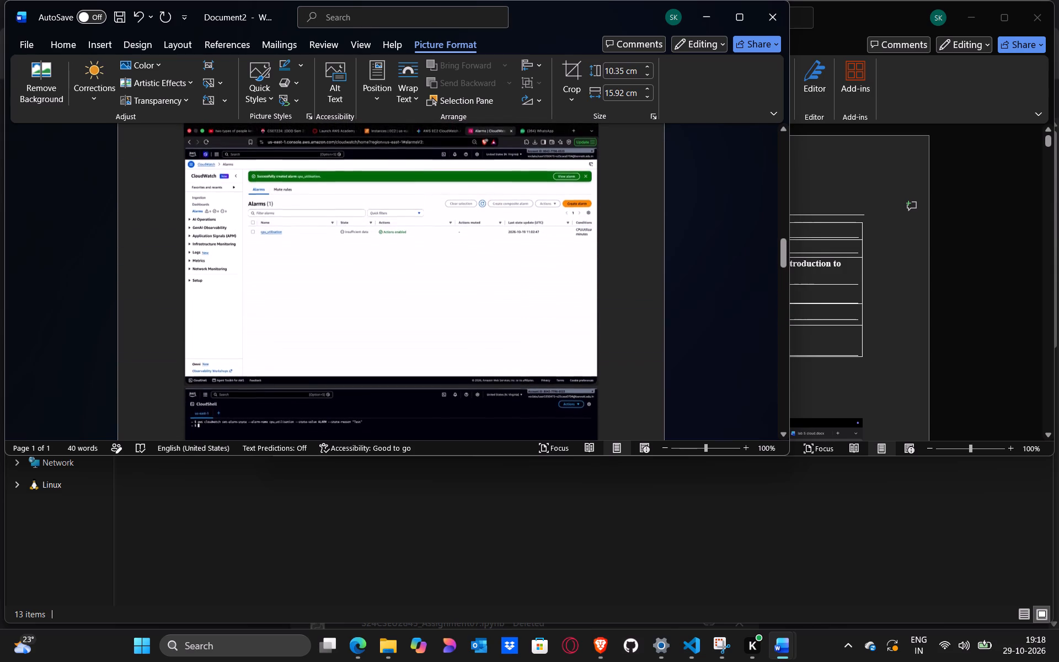
{"action": "scroll", "coordinate": [438, 307], "scroll_direction": "down", "scroll_amount": 1}
{"action": "left_click", "coordinate": [427, 308]}
{"action": "scroll", "coordinate": [427, 308], "scroll_direction": "up", "scroll_amount": 1}
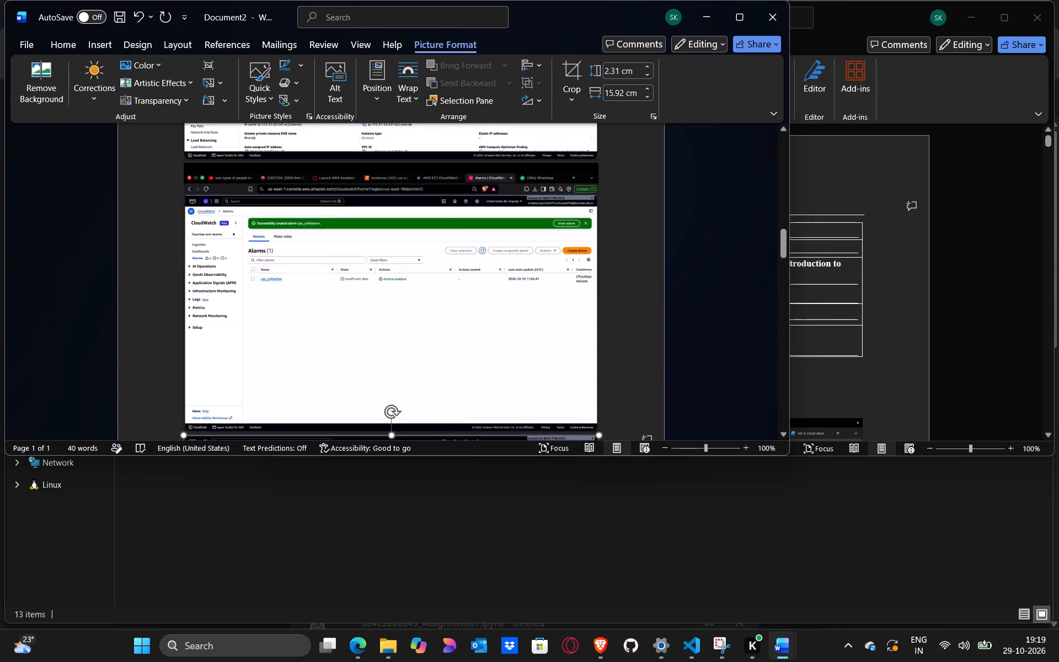
Examine the inserted EC2, CloudWatch and CloudShell screenshots across all pages for their order and placement below the details table.
{"action": "scroll", "coordinate": [427, 308], "scroll_direction": "up", "scroll_amount": 5}
{"action": "scroll", "coordinate": [427, 308], "scroll_direction": "down", "scroll_amount": 1}
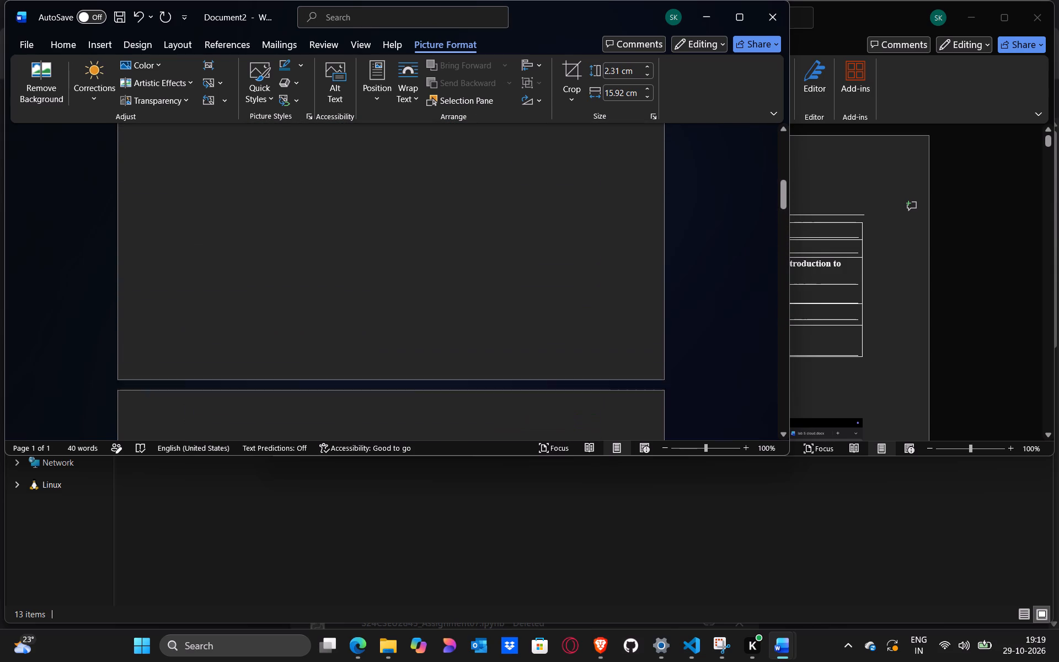
{"action": "scroll", "coordinate": [427, 308], "scroll_direction": "down", "scroll_amount": 1}
{"action": "scroll", "coordinate": [427, 308], "scroll_direction": "up", "scroll_amount": 4}
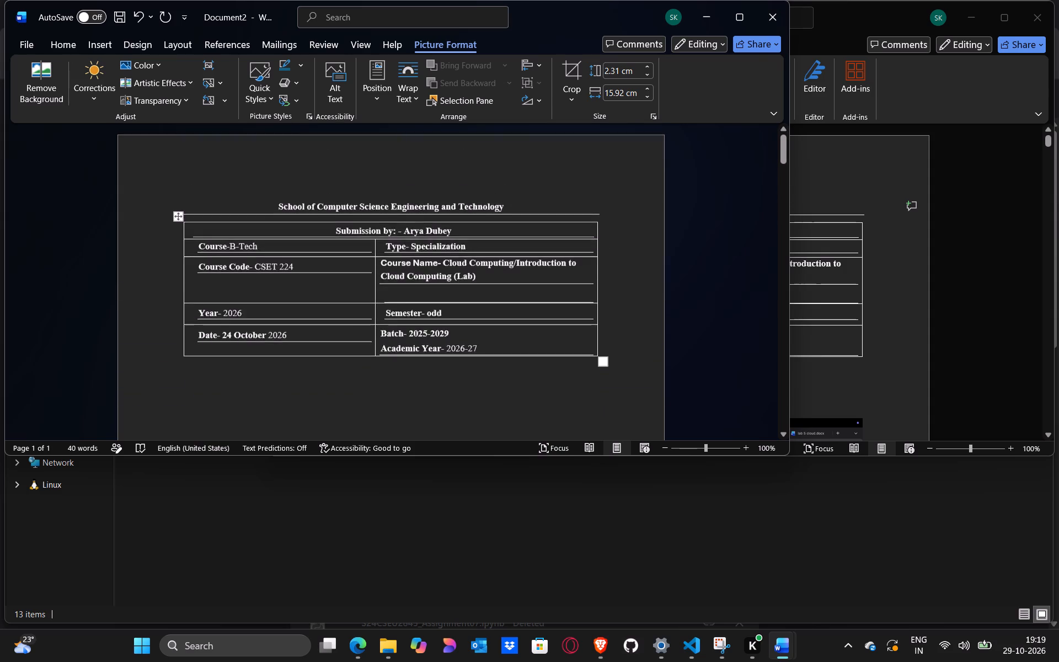
{"action": "scroll", "coordinate": [427, 308], "scroll_direction": "down", "scroll_amount": 5}
{"action": "left_click", "coordinate": [417, 284]}
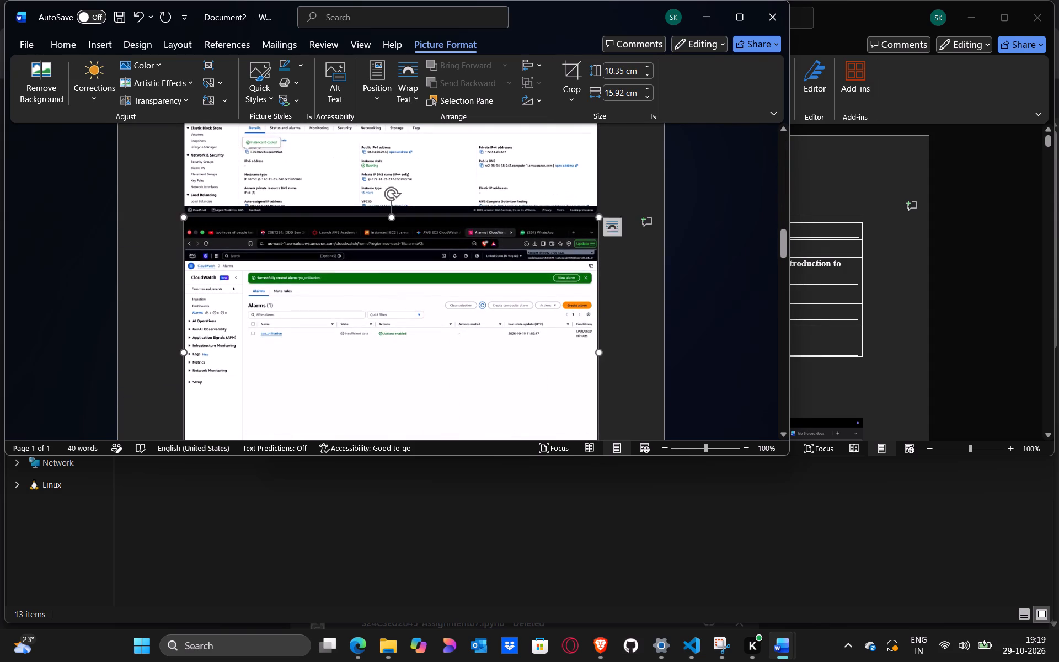
{"action": "scroll", "coordinate": [417, 284], "scroll_direction": "up", "scroll_amount": 1}
{"action": "left_click", "coordinate": [417, 284]}
{"action": "scroll", "coordinate": [417, 284], "scroll_direction": "down", "scroll_amount": 1}
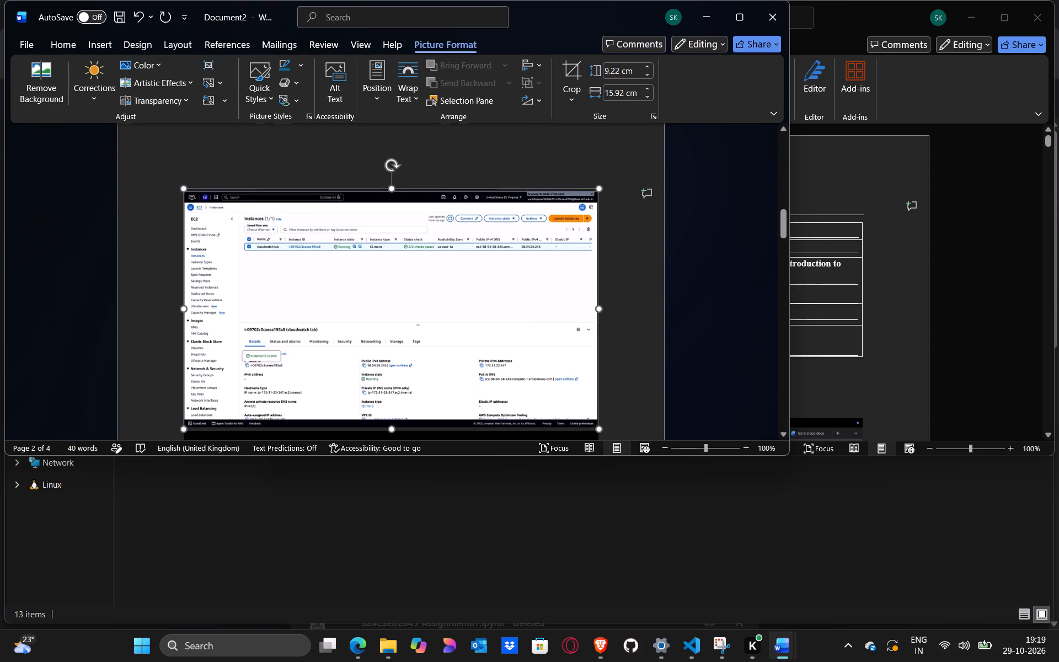
{"action": "scroll", "coordinate": [417, 284], "scroll_direction": "down", "scroll_amount": 3}
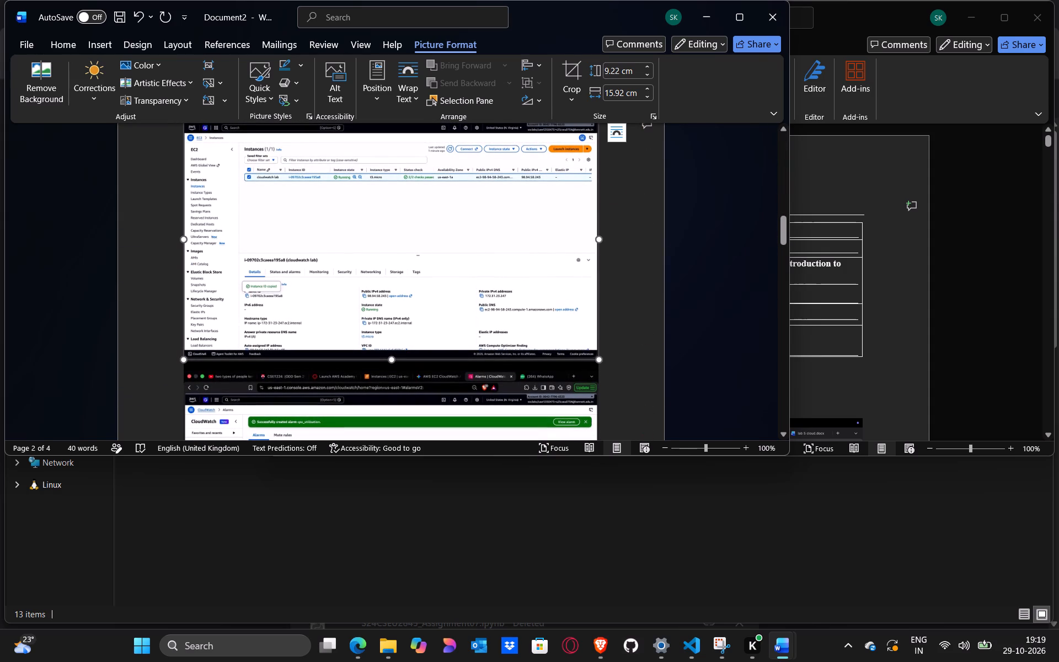
{"action": "scroll", "coordinate": [417, 284], "scroll_direction": "down", "scroll_amount": 1}
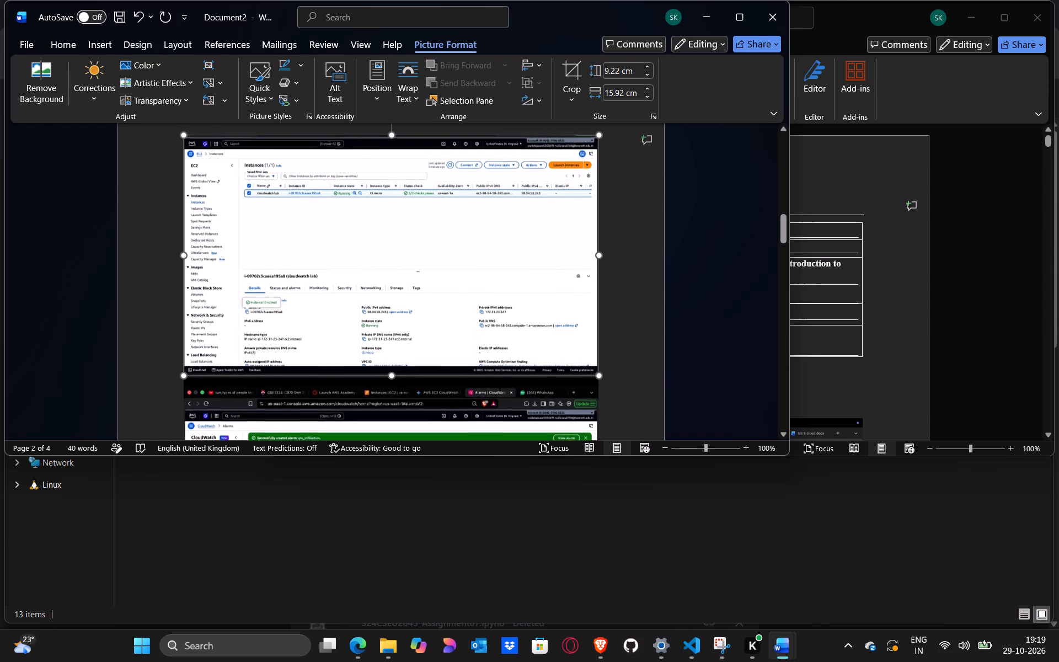
{"action": "scroll", "coordinate": [417, 284], "scroll_direction": "down", "scroll_amount": 1}
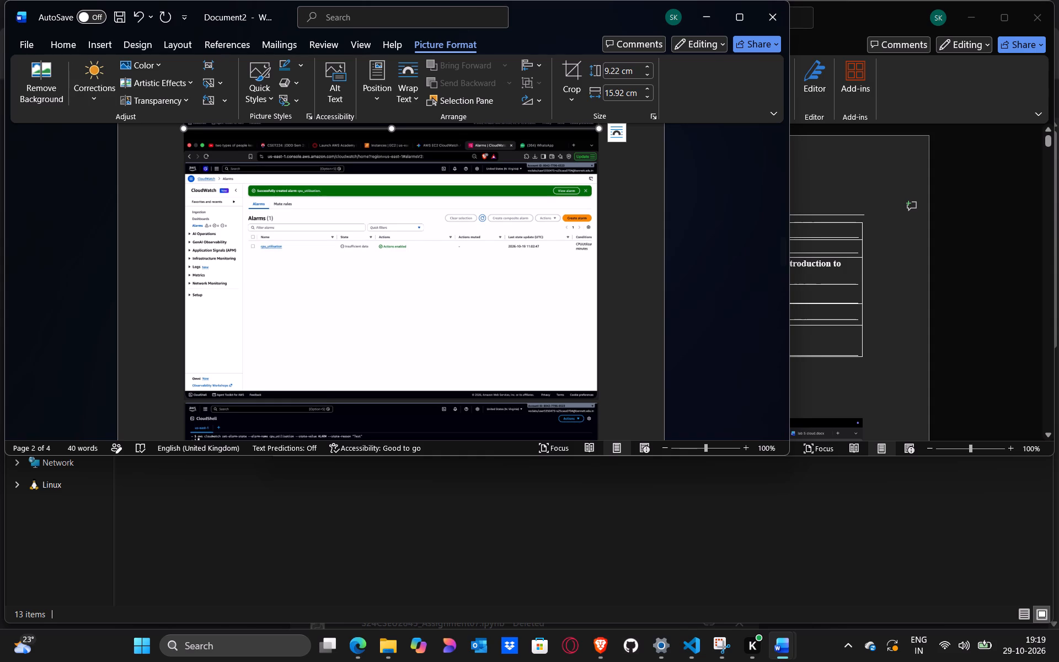
{"action": "scroll", "coordinate": [417, 284], "scroll_direction": "up", "scroll_amount": 5}
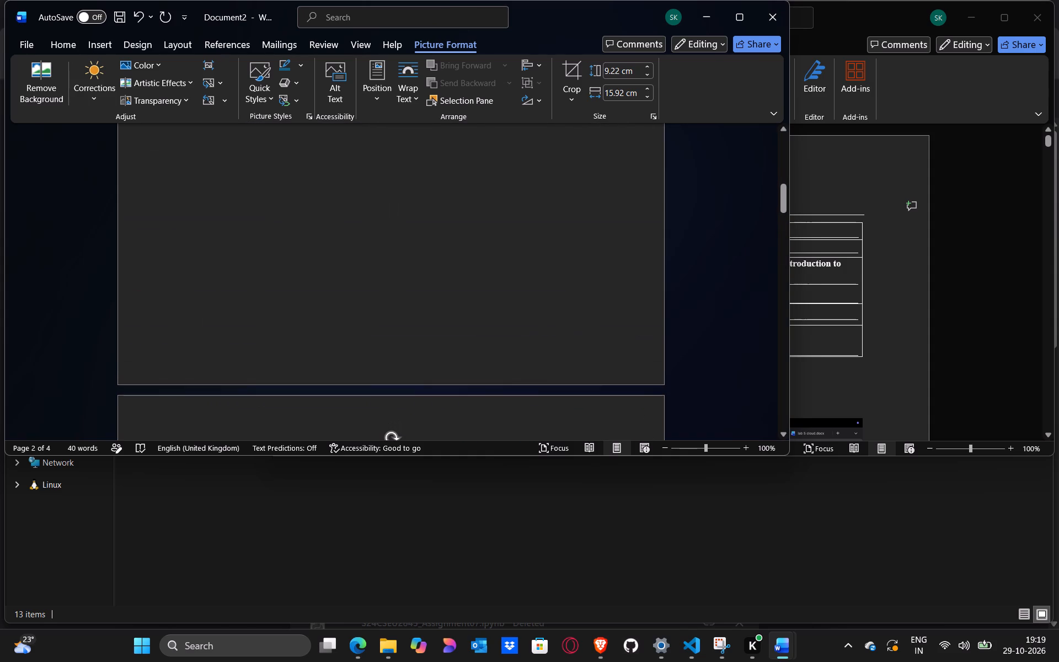
{"action": "scroll", "coordinate": [417, 284], "scroll_direction": "up", "scroll_amount": 4}
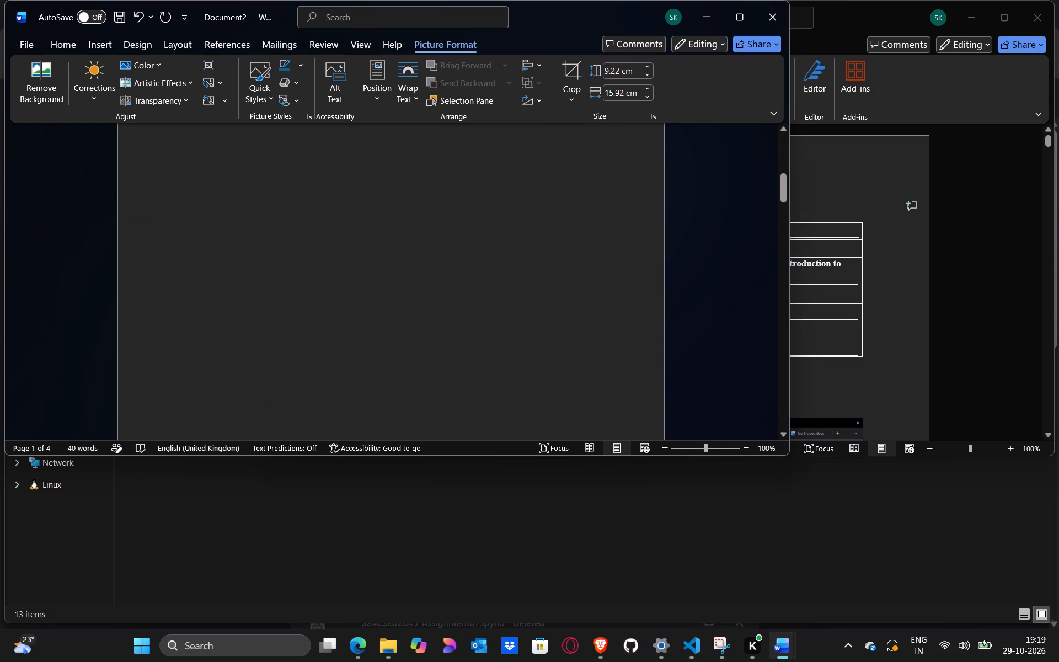
{"action": "scroll", "coordinate": [417, 284], "scroll_direction": "up", "scroll_amount": 4}
{"action": "scroll", "coordinate": [417, 284], "scroll_direction": "down", "scroll_amount": 5}
{"action": "scroll", "coordinate": [417, 284], "scroll_direction": "up", "scroll_amount": 1}
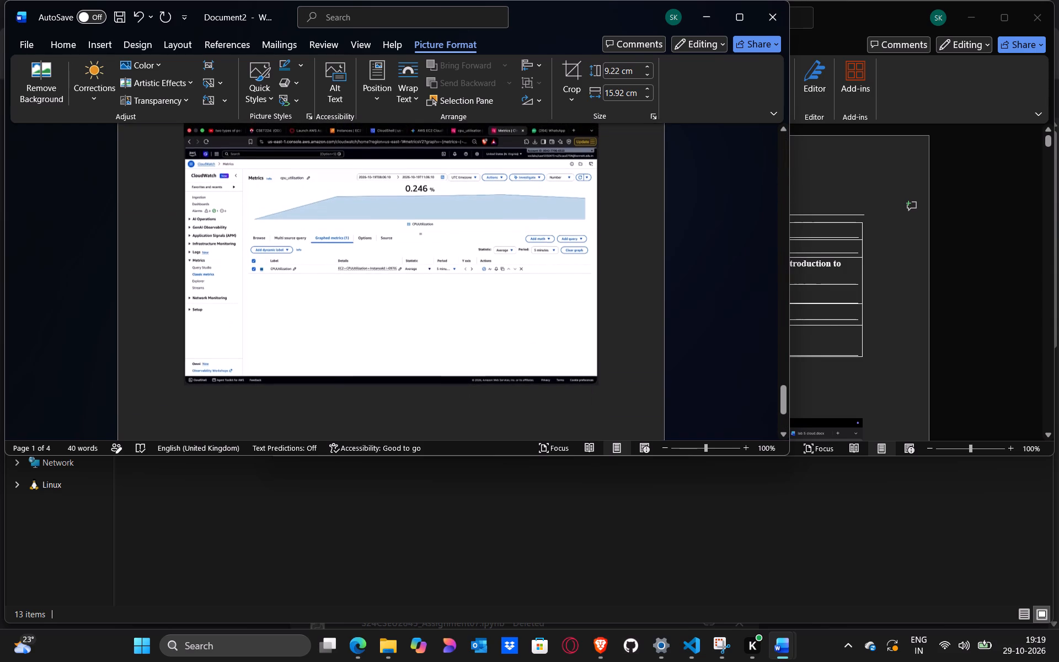
{"action": "scroll", "coordinate": [417, 284], "scroll_direction": "up", "scroll_amount": 4}
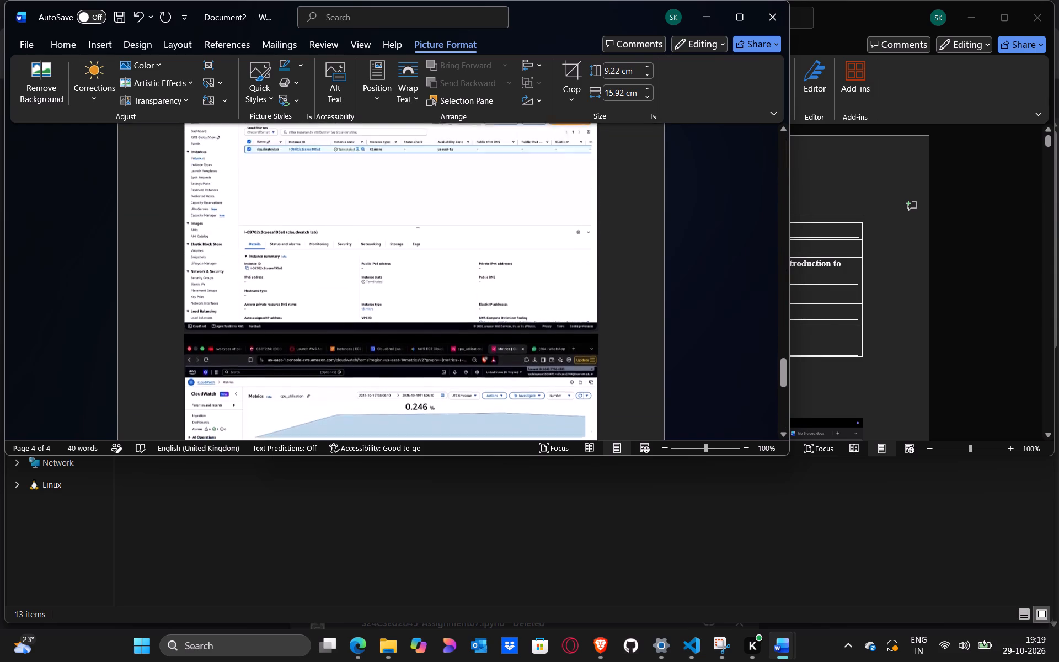
{"action": "scroll", "coordinate": [417, 284], "scroll_direction": "up", "scroll_amount": 4}
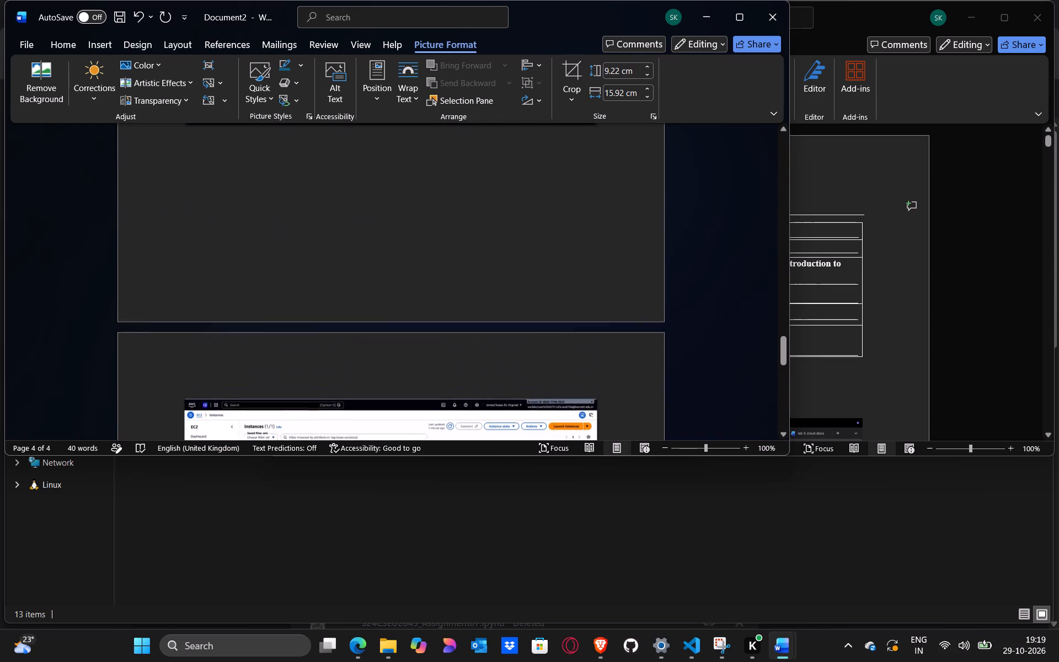
{"action": "scroll", "coordinate": [417, 284], "scroll_direction": "up", "scroll_amount": 3}
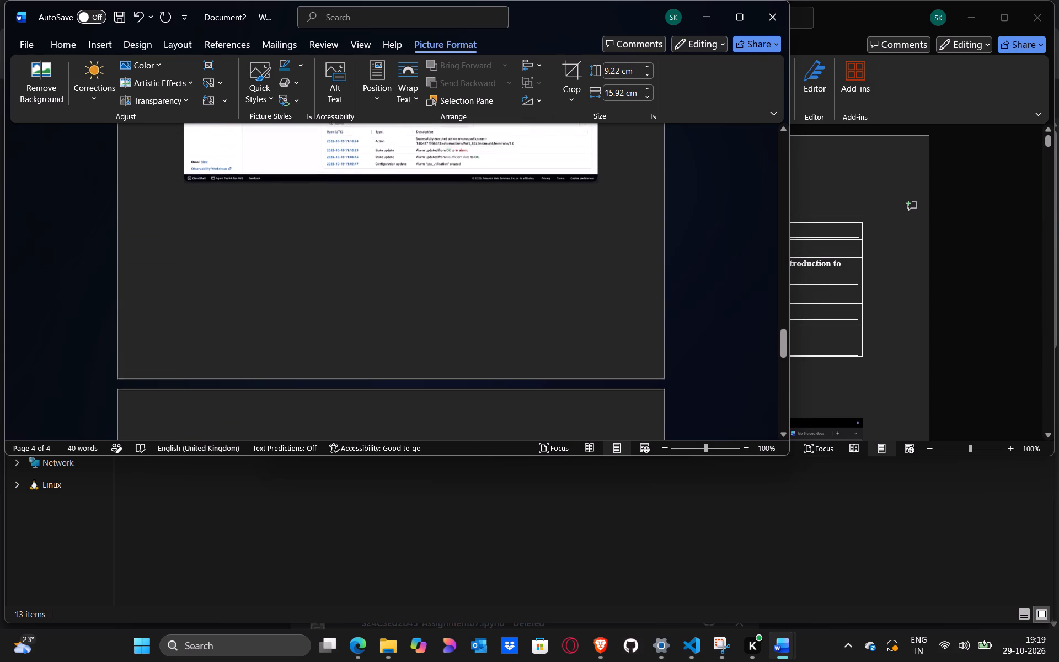
{"action": "scroll", "coordinate": [417, 284], "scroll_direction": "up", "scroll_amount": 6}
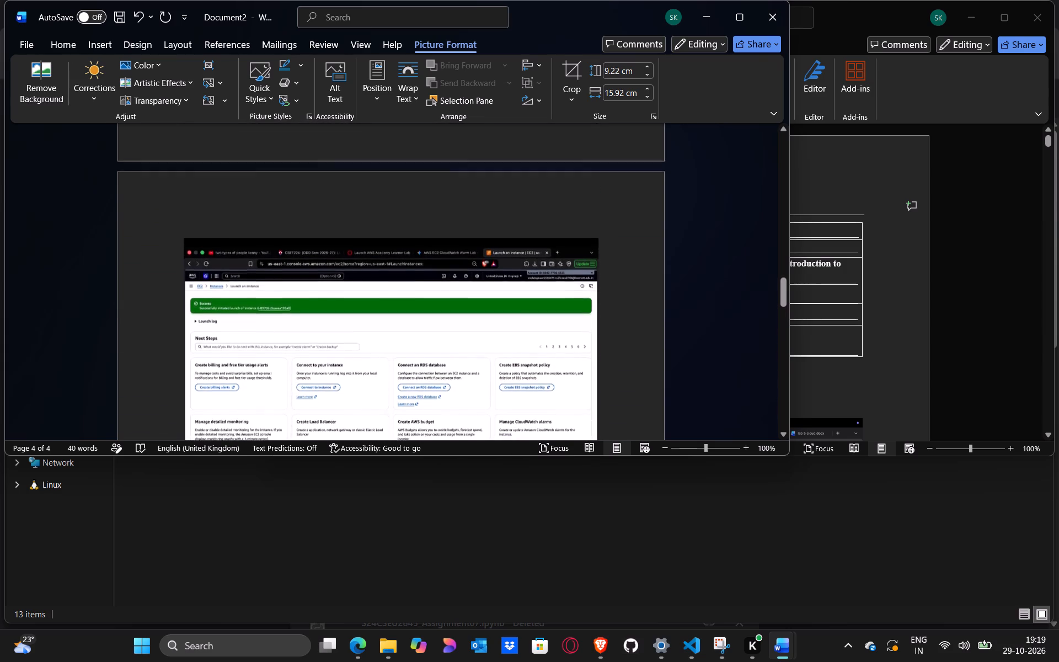
{"action": "scroll", "coordinate": [417, 284], "scroll_direction": "up", "scroll_amount": 6}
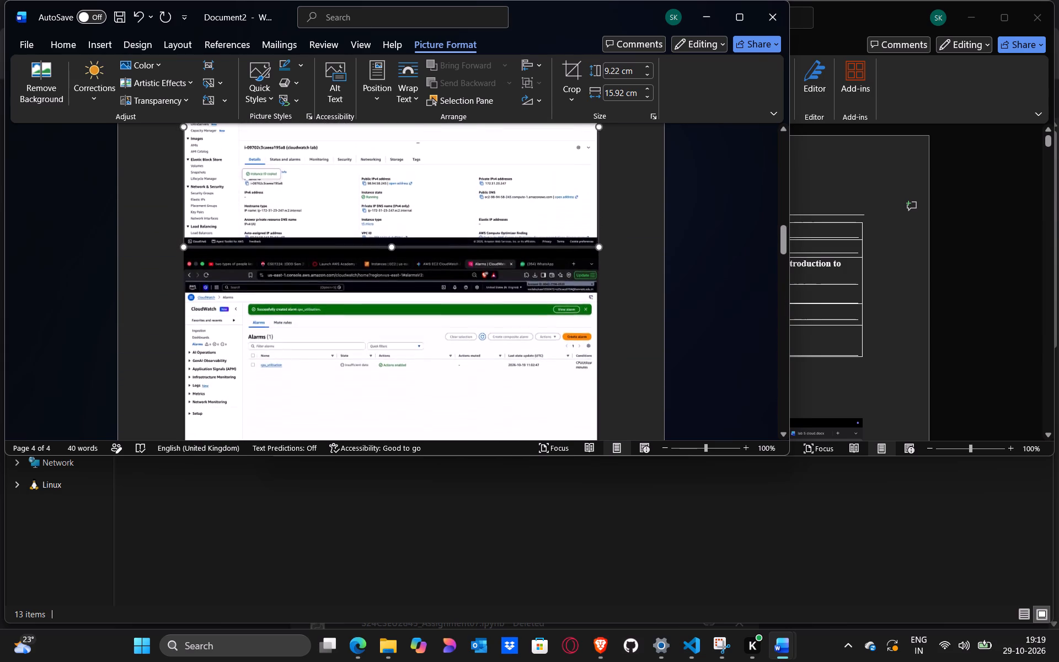
{"action": "scroll", "coordinate": [417, 284], "scroll_direction": "up", "scroll_amount": 2}
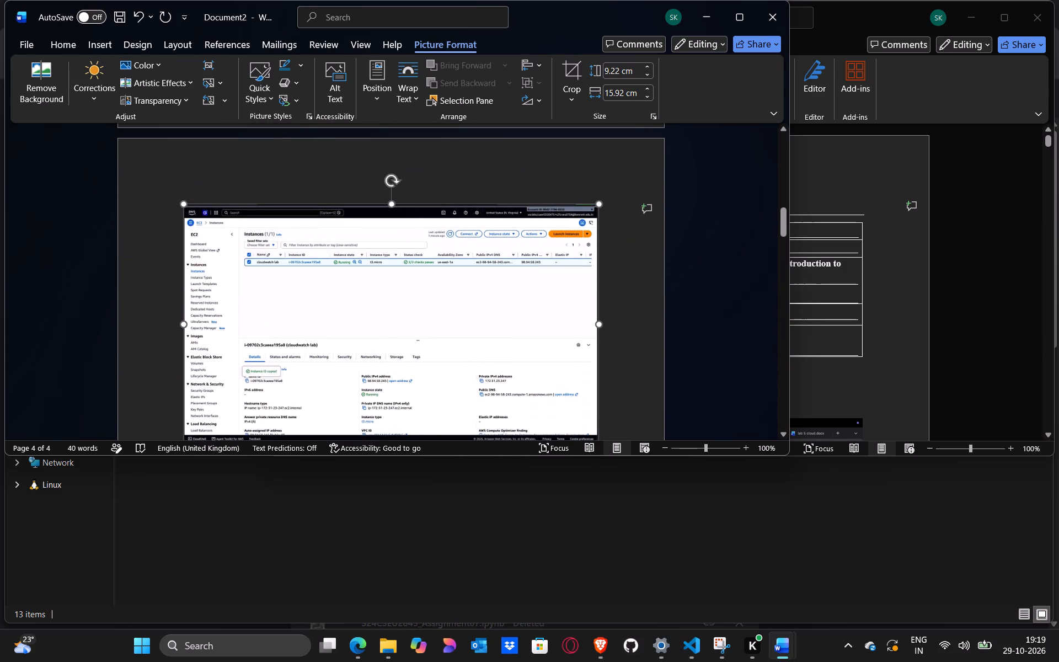
{"action": "scroll", "coordinate": [417, 284], "scroll_direction": "up", "scroll_amount": 6}
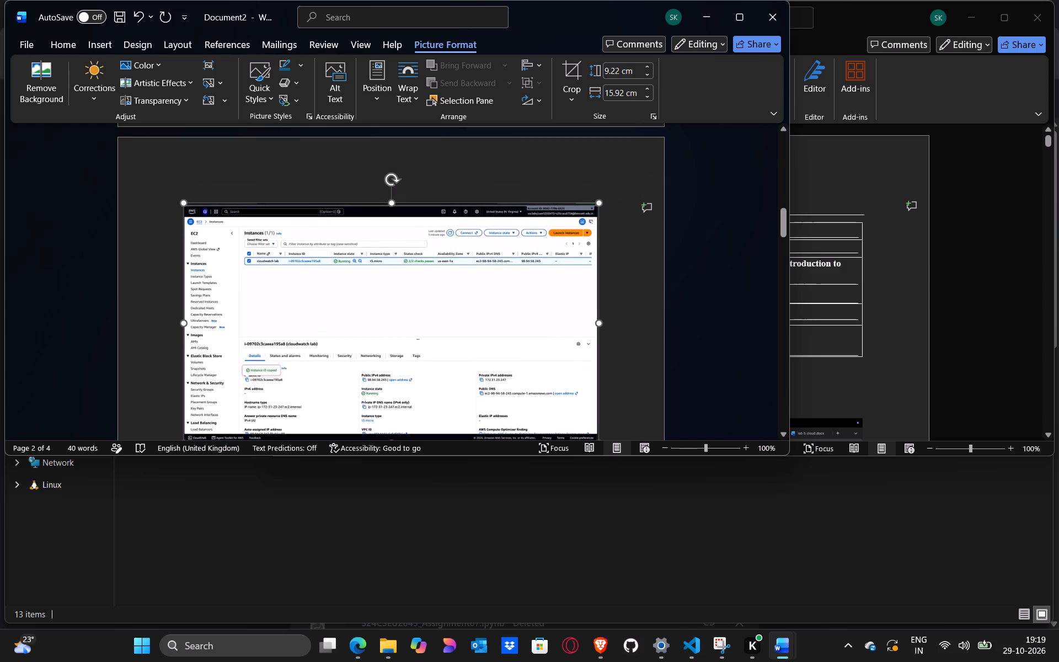
{"action": "scroll", "coordinate": [417, 284], "scroll_direction": "down", "scroll_amount": 2}
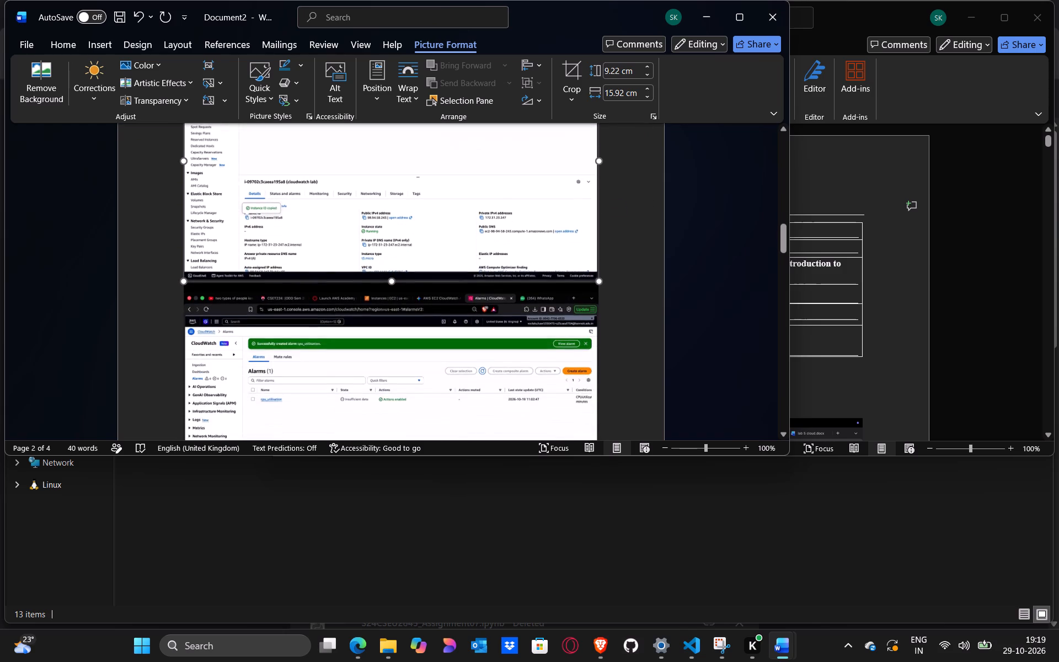
{"action": "scroll", "coordinate": [417, 284], "scroll_direction": "down", "scroll_amount": 1}
{"action": "scroll", "coordinate": [417, 284], "scroll_direction": "up", "scroll_amount": 2}
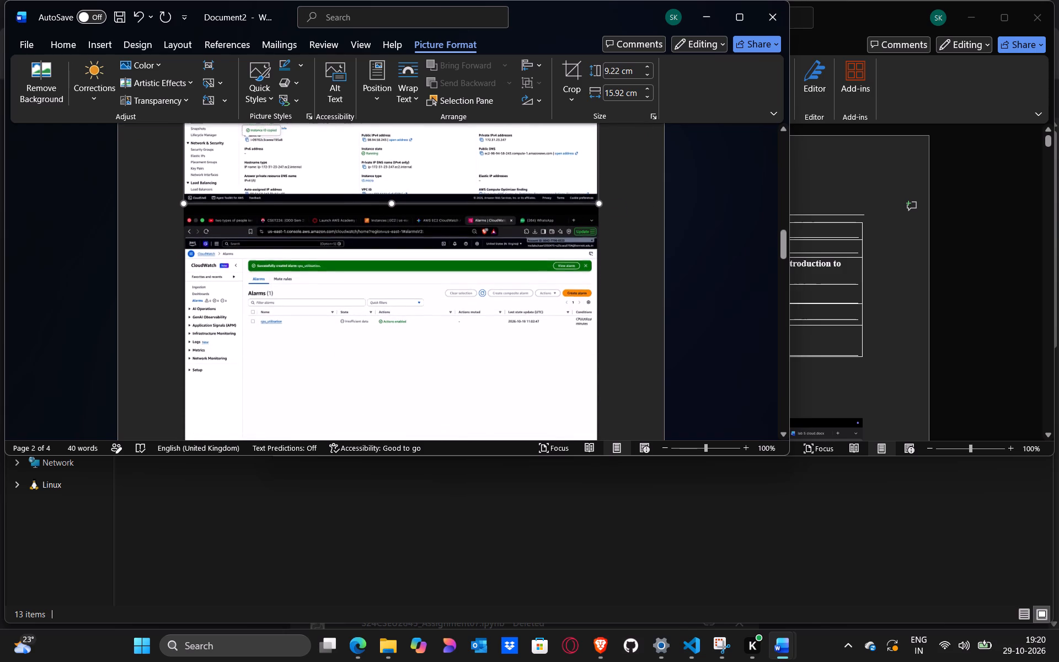
{"action": "scroll", "coordinate": [417, 284], "scroll_direction": "up", "scroll_amount": 1}
Cut the EC2 Instances screenshot showing the running cloudwatch-lab instance at the start of page 2.
{"action": "left_click", "coordinate": [417, 284]}
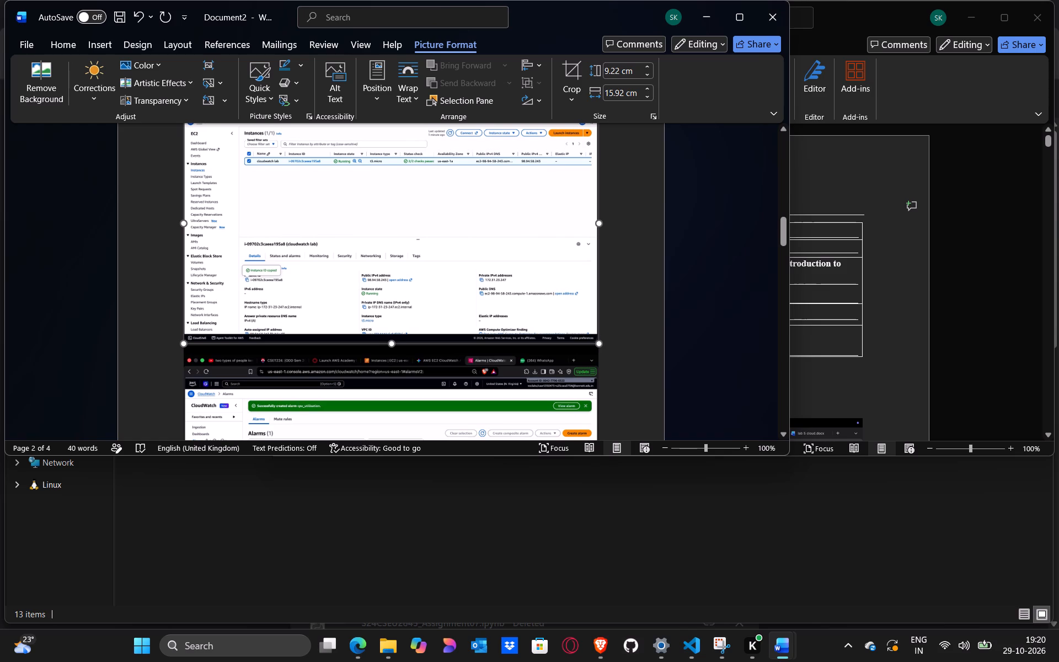
{"action": "key", "text": "ctrl+x"}
Add two empty rows at the bottom of the details table, below the Date and Batch row.
{"action": "scroll", "coordinate": [416, 284], "scroll_direction": "up", "scroll_amount": 3}
{"action": "scroll", "coordinate": [416, 284], "scroll_direction": "down", "scroll_amount": 1}
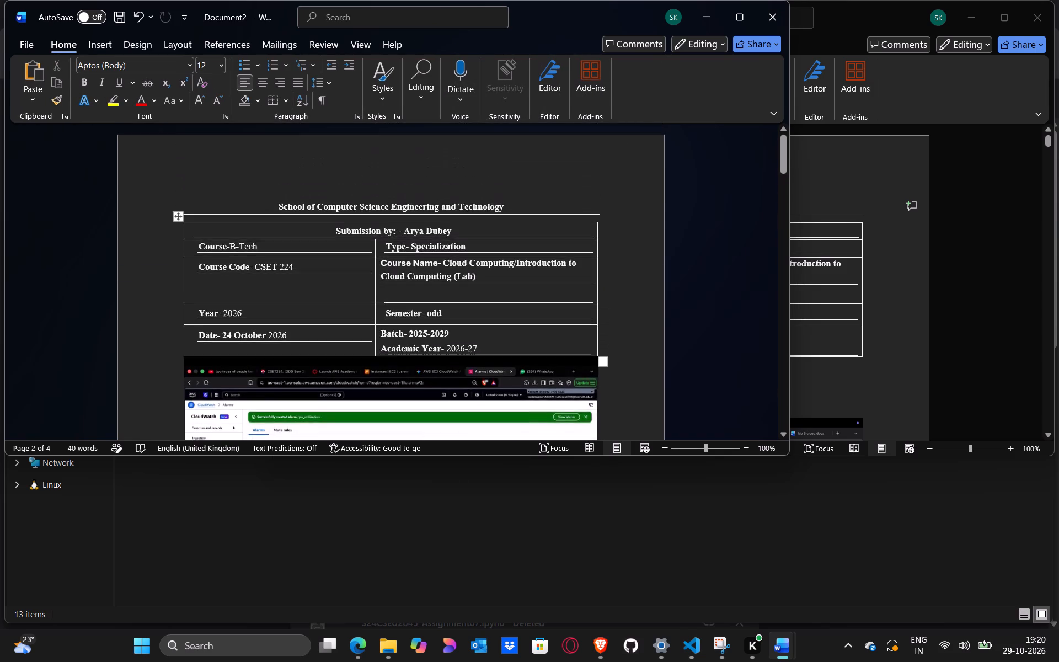
{"action": "scroll", "coordinate": [416, 284], "scroll_direction": "down", "scroll_amount": 1}
{"action": "left_click", "coordinate": [628, 199]}
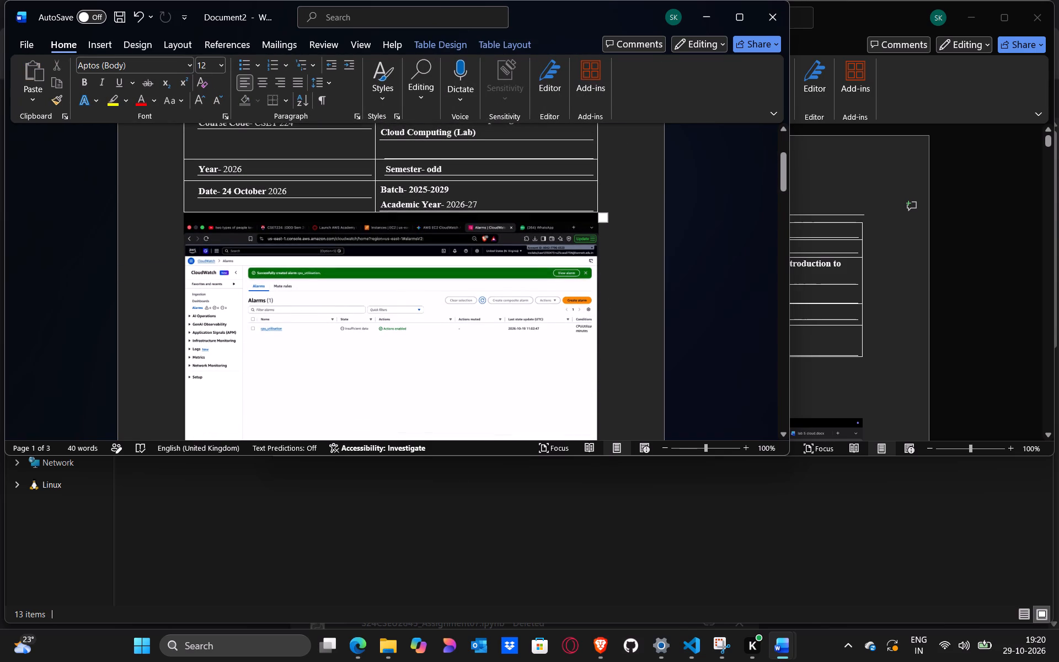
{"action": "key", "text": "Return"}
{"action": "key", "text": "BackSpace"}
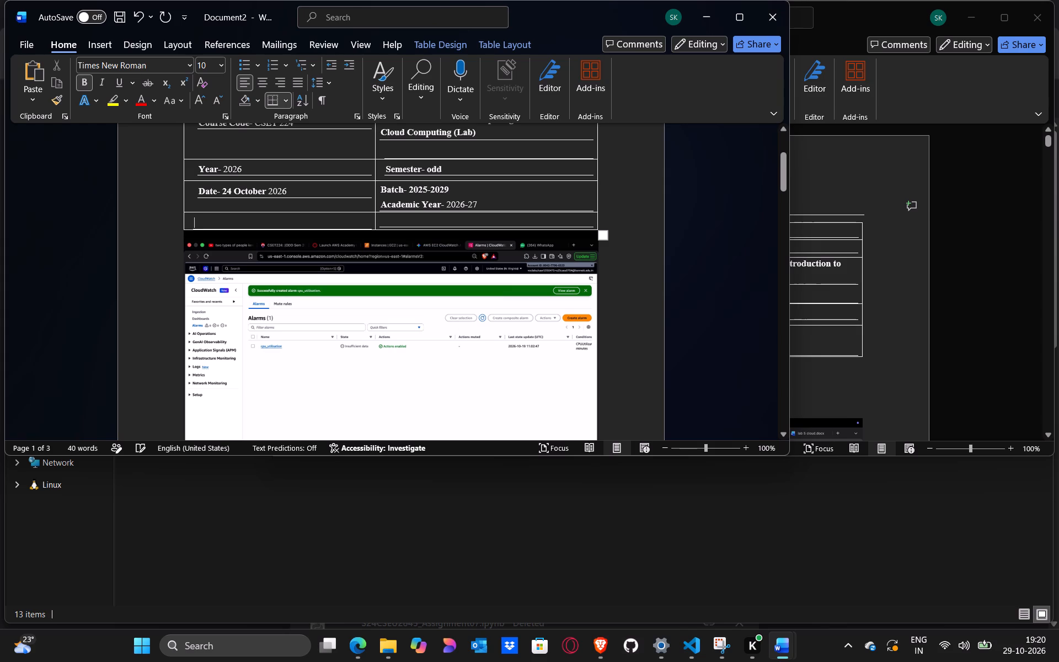
{"action": "key", "text": "BackSpace"}
{"action": "key", "text": "BackSpace"}
{"action": "key", "text": "BackSpace"}
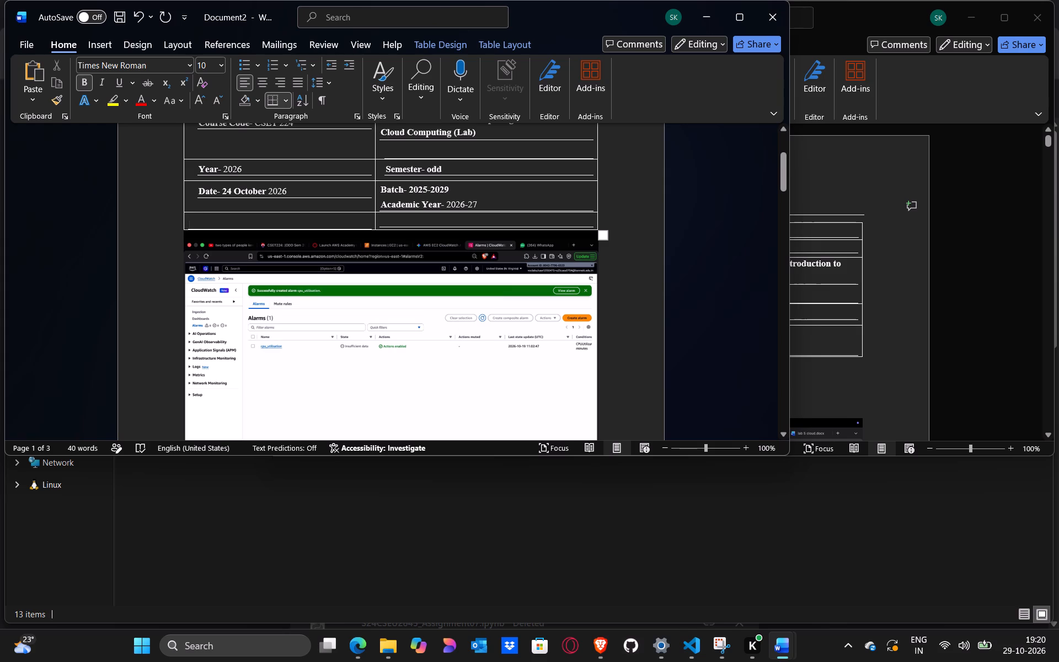
{"action": "left_click", "coordinate": [522, 225]}
{"action": "double_click", "coordinate": [520, 225]}
{"action": "triple_click", "coordinate": [365, 220]}
{"action": "triple_click", "coordinate": [381, 221]}
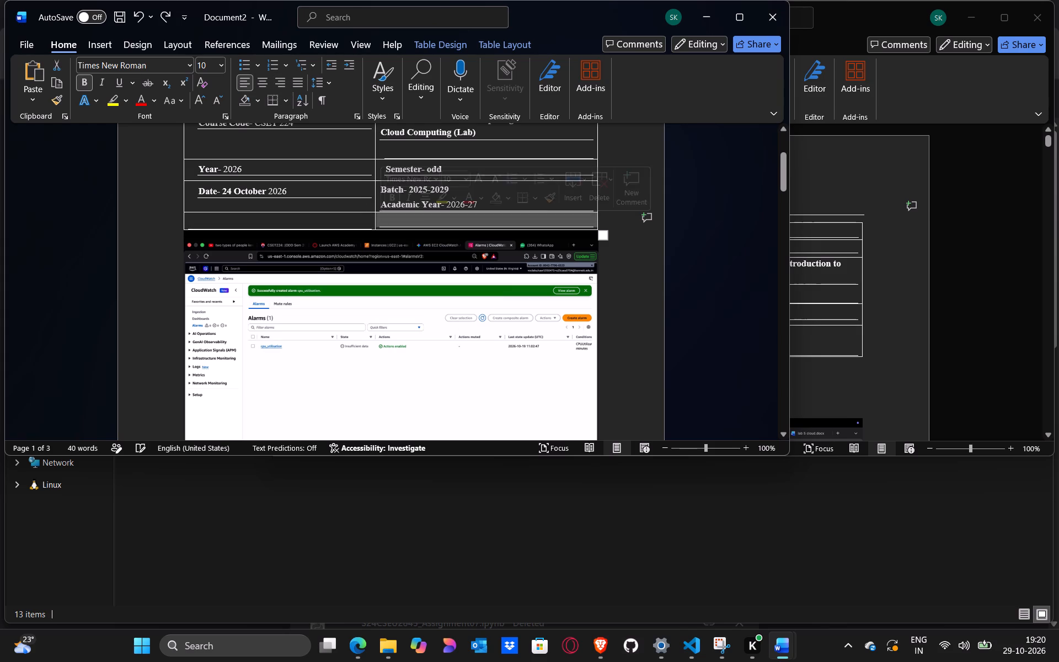
{"action": "left_click", "coordinate": [686, 257]}
{"action": "left_click", "coordinate": [622, 231]}
{"action": "left_click", "coordinate": [600, 218]}
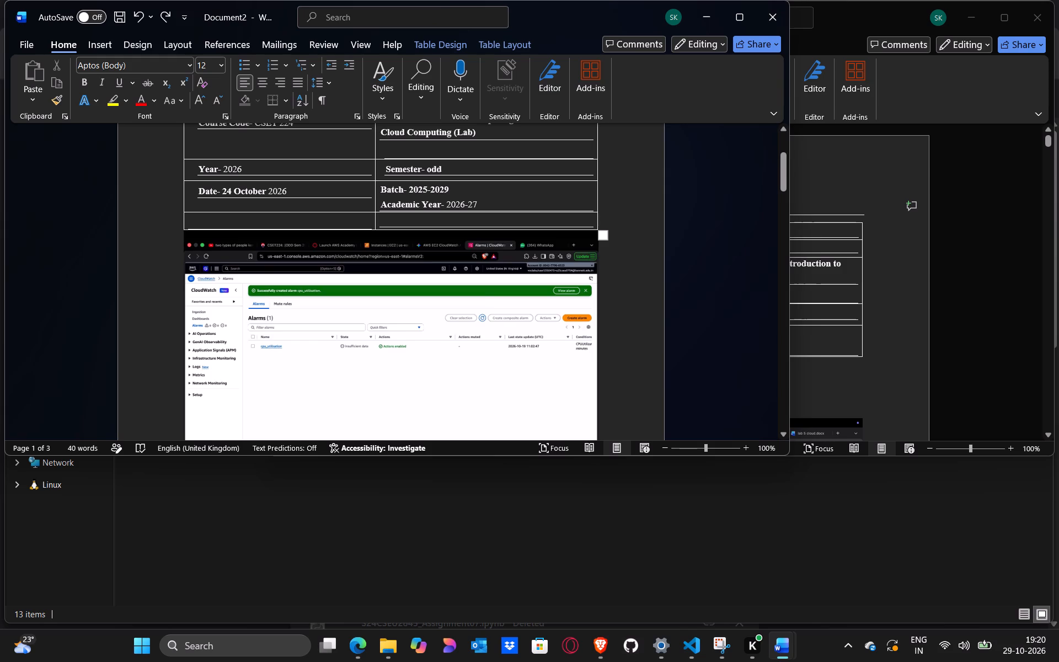
{"action": "key", "text": "Return"}
{"action": "key", "text": "BackSpace"}
{"action": "key", "text": "BackSpace"}
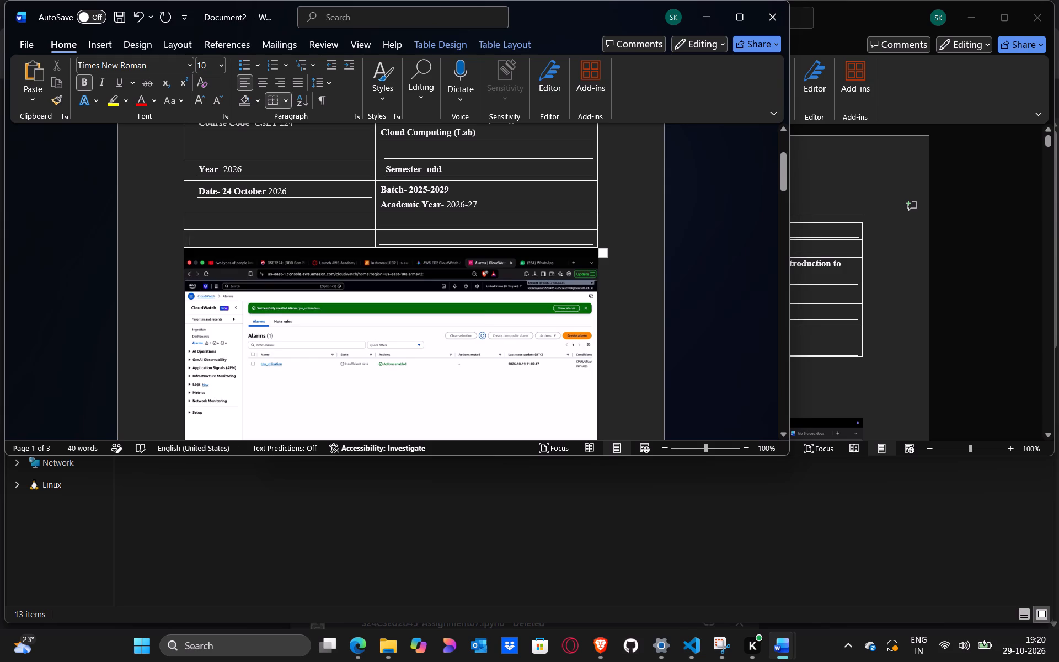
Insert three blank lines between the details table and the CloudWatch Alarms screenshot, and paste the cut EC2 Instances screenshot there.
{"action": "left_click", "coordinate": [610, 258]}
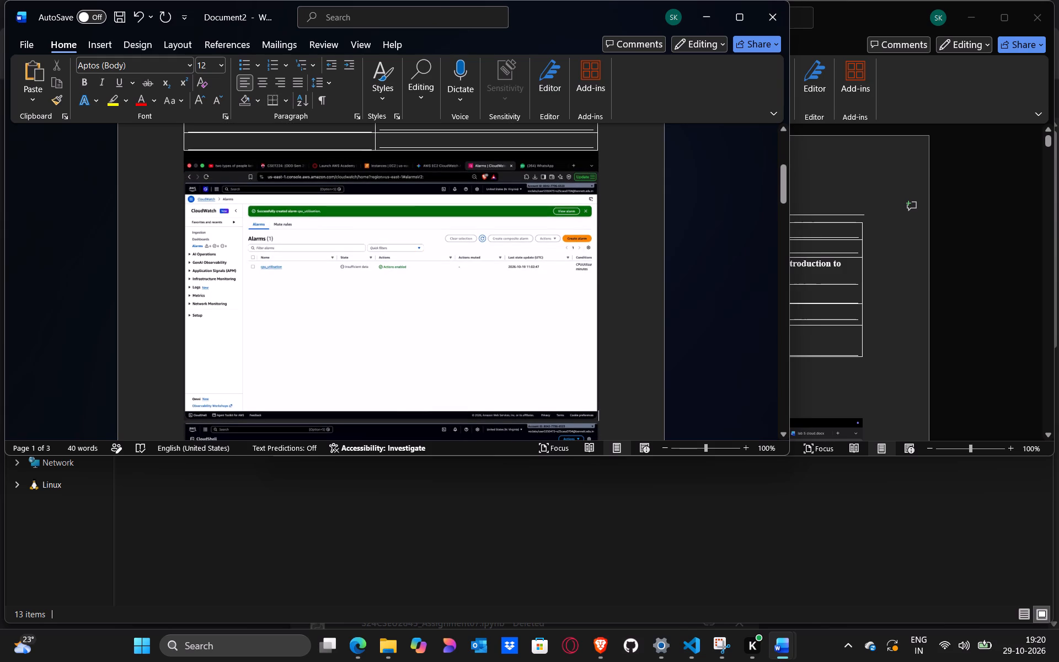
{"action": "left_click", "coordinate": [174, 260]}
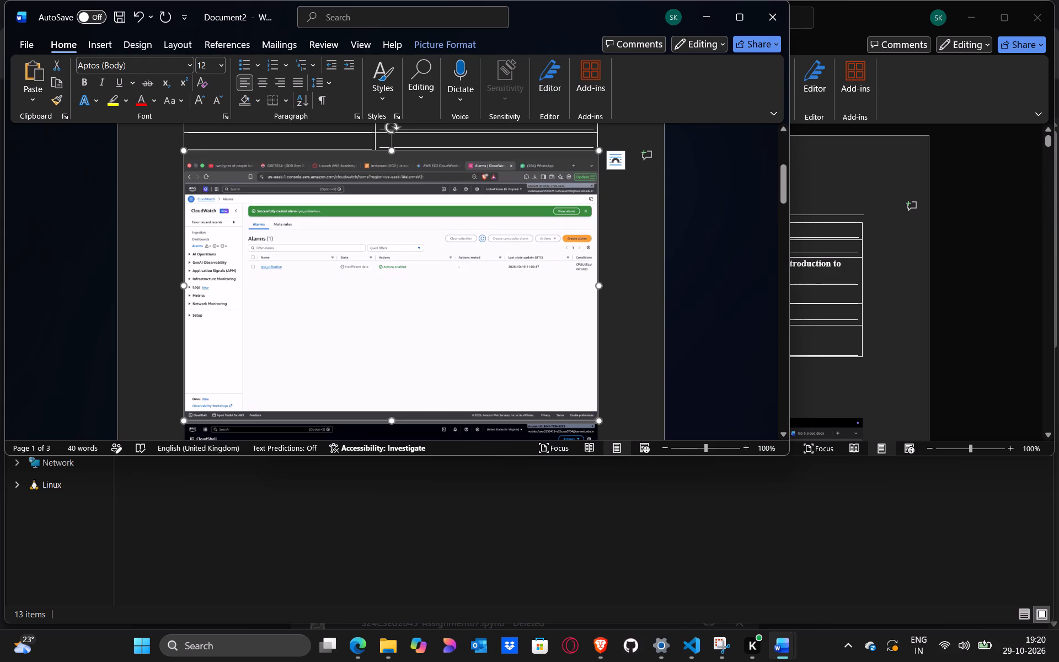
{"action": "left_click", "coordinate": [180, 253]}
{"action": "left_click", "coordinate": [179, 241]}
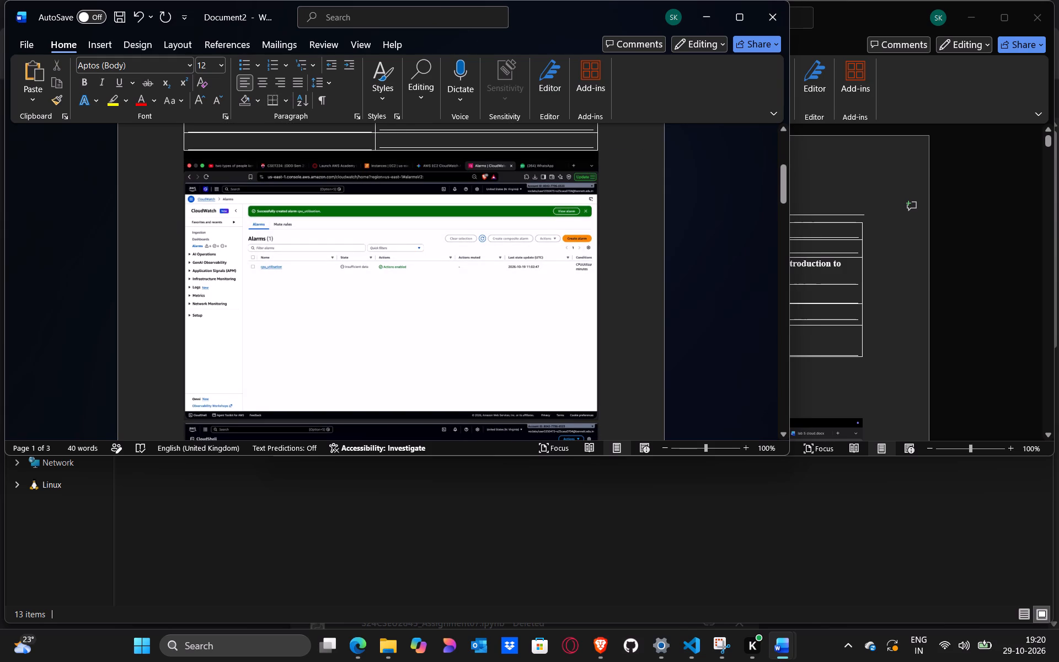
{"action": "left_click", "coordinate": [178, 240]}
{"action": "key", "text": "Return"}
{"action": "key", "text": "Return"}
{"action": "key", "text": "Return"}
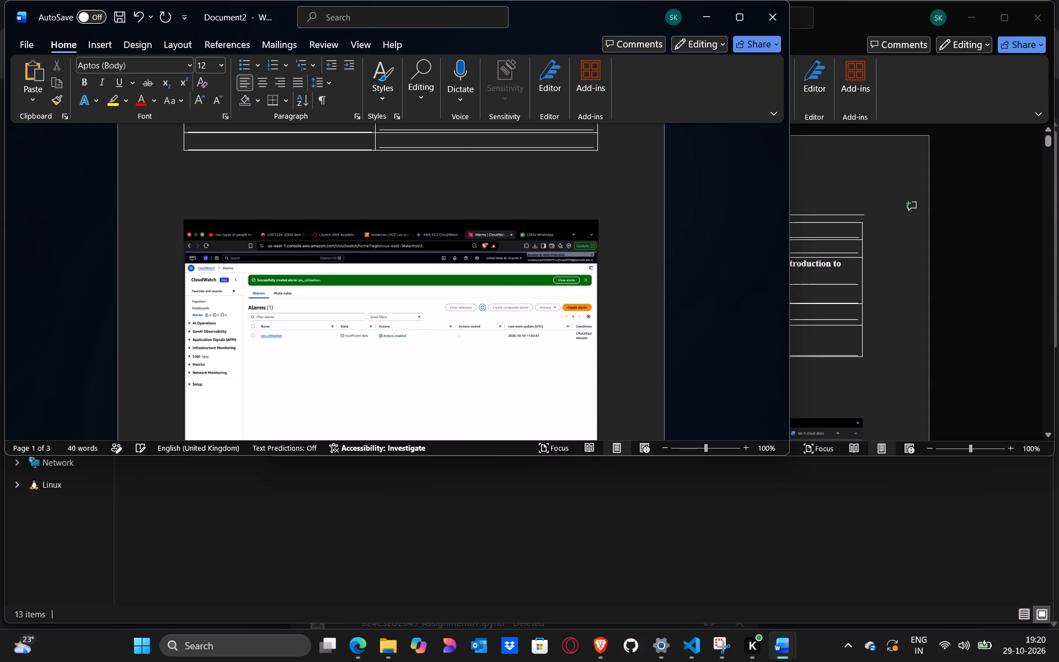
{"action": "left_click", "coordinate": [201, 184]}
{"action": "key", "text": "ctrl+v"}
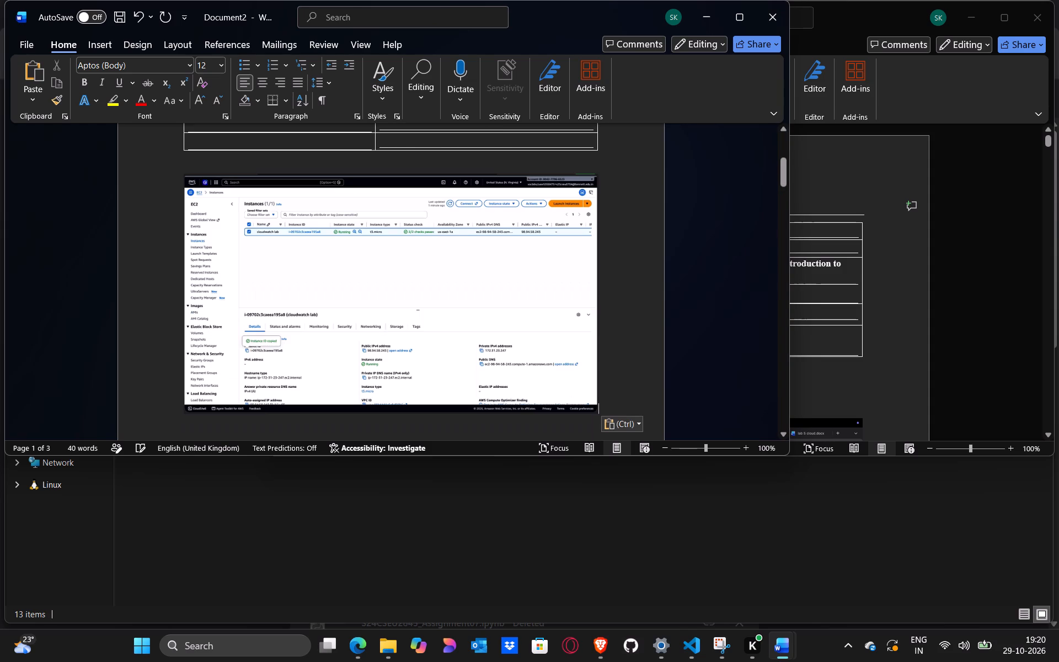
{"action": "scroll", "coordinate": [201, 183], "scroll_direction": "down", "scroll_amount": 4}
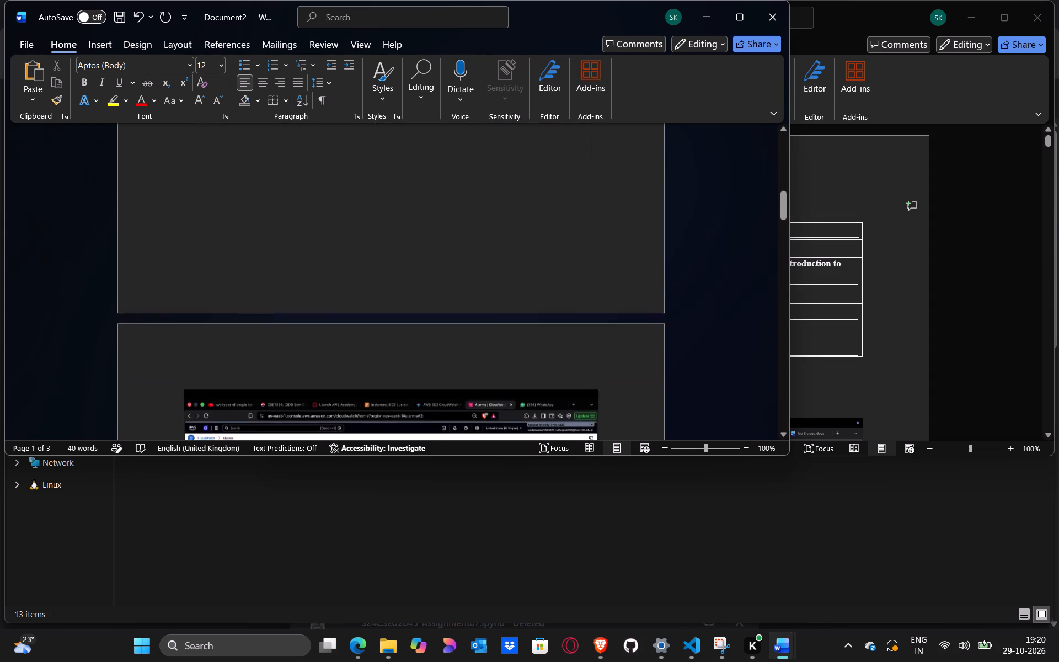
Move the EC2 launch success screenshot from page 2 to directly below the EC2 Instances screenshot, ahead of the CloudWatch Alarms screenshot.
{"action": "scroll", "coordinate": [201, 183], "scroll_direction": "down", "scroll_amount": 2}
{"action": "left_click", "coordinate": [224, 225]}
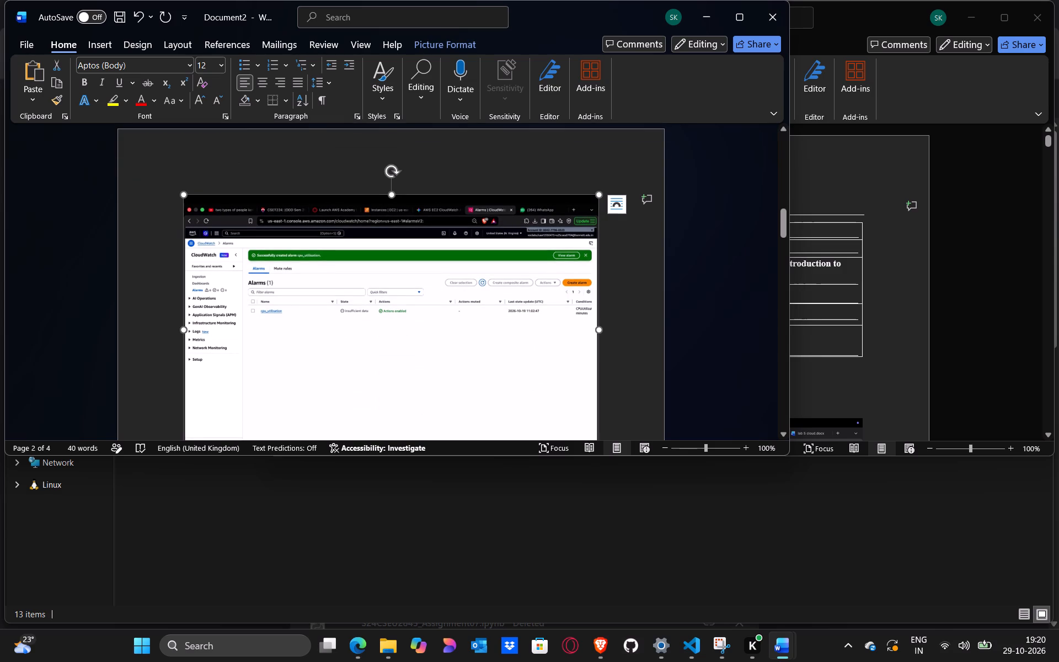
{"action": "scroll", "coordinate": [272, 313], "scroll_direction": "down", "scroll_amount": 1}
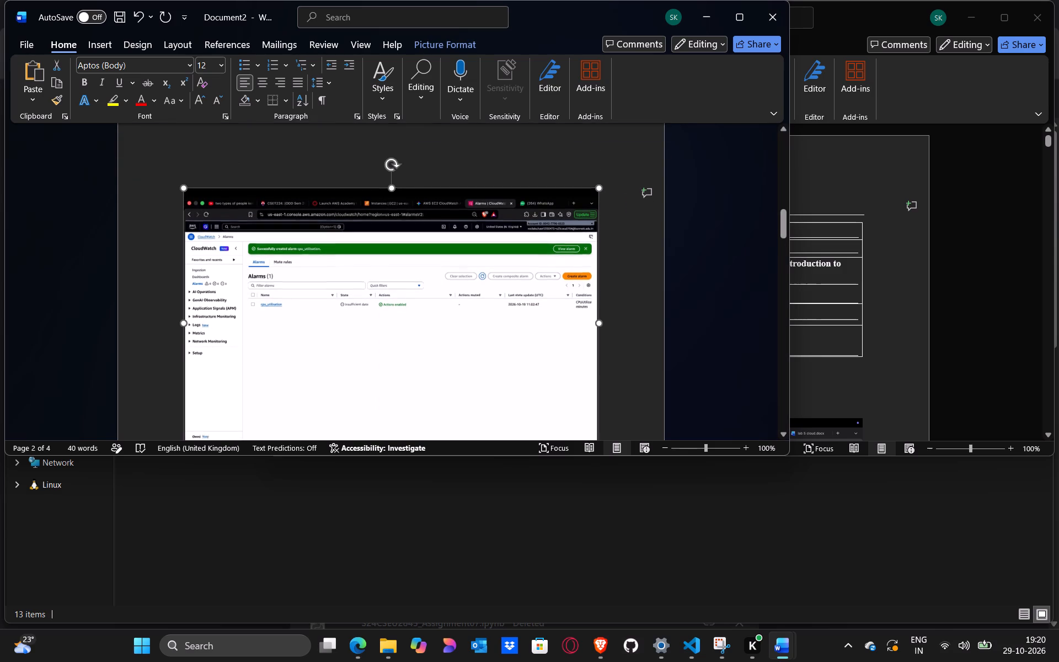
{"action": "scroll", "coordinate": [272, 313], "scroll_direction": "down", "scroll_amount": 1}
{"action": "left_click", "coordinate": [272, 313]}
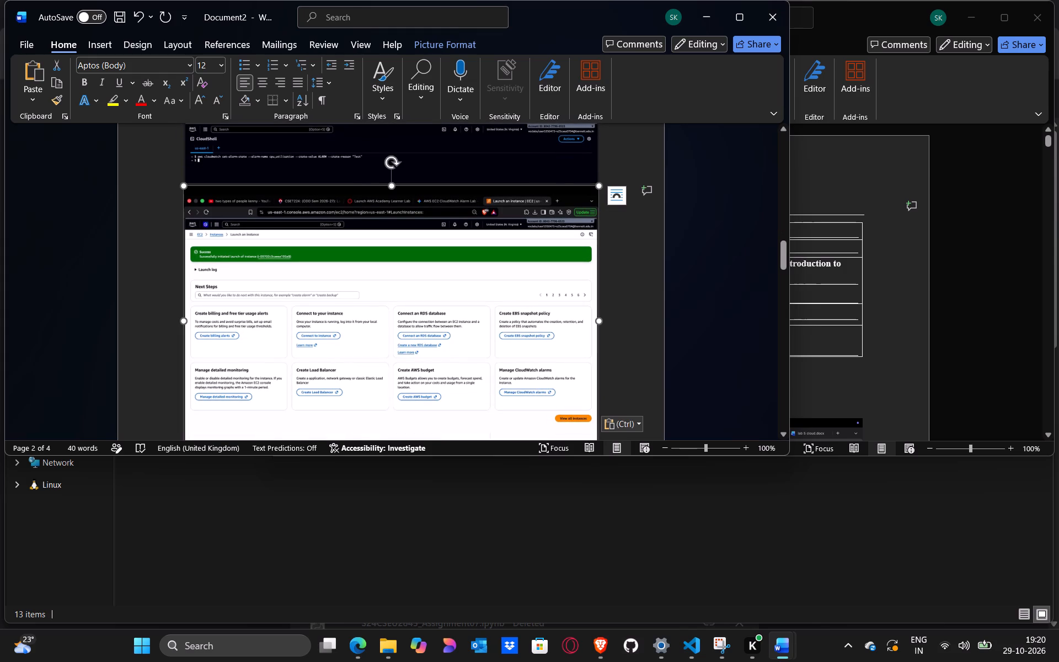
{"action": "key", "text": "ctrl+x"}
{"action": "scroll", "coordinate": [272, 313], "scroll_direction": "up", "scroll_amount": 3}
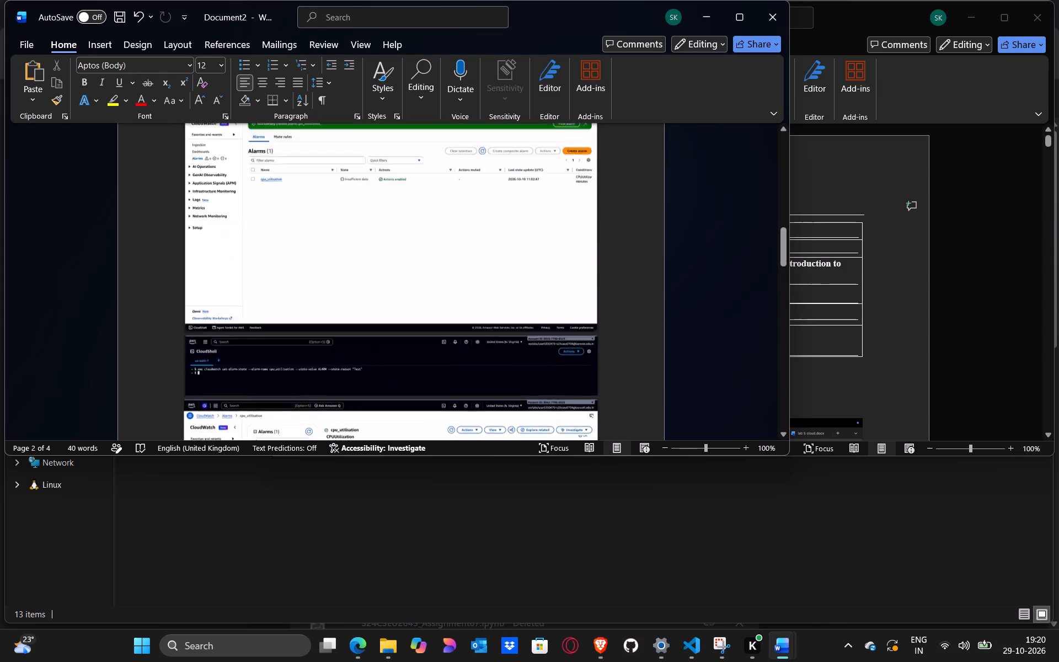
{"action": "scroll", "coordinate": [272, 313], "scroll_direction": "up", "scroll_amount": 3}
{"action": "left_click", "coordinate": [272, 313]}
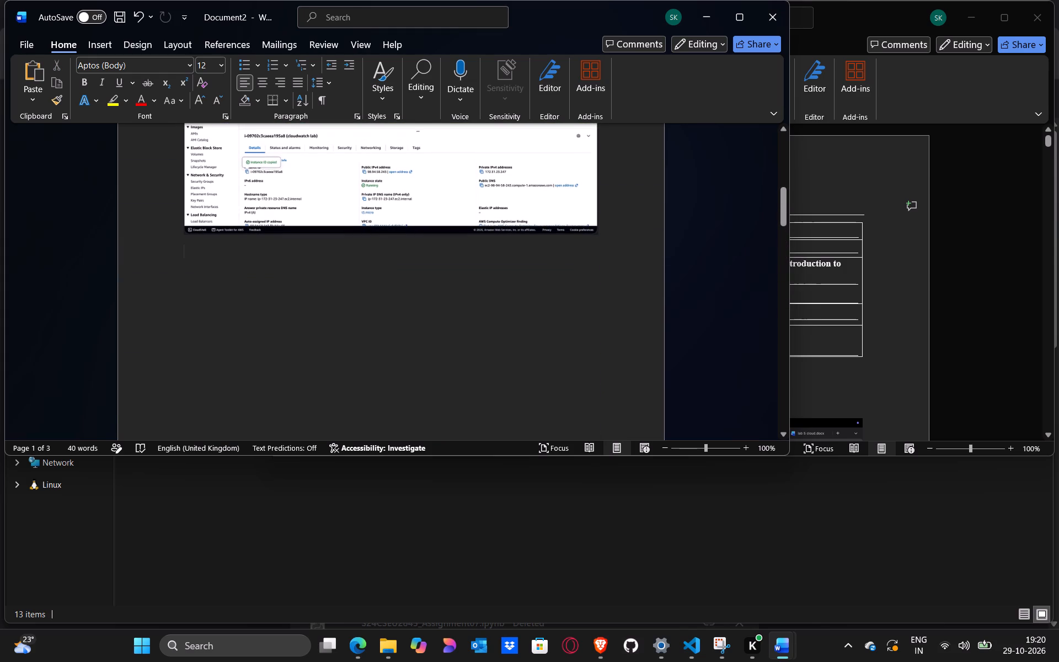
{"action": "key", "text": "ctrl+v"}
Cut the CloudShell screenshot located directly below the CloudWatch Alarms screenshot on page 2.
{"action": "scroll", "coordinate": [270, 312], "scroll_direction": "down", "scroll_amount": 1}
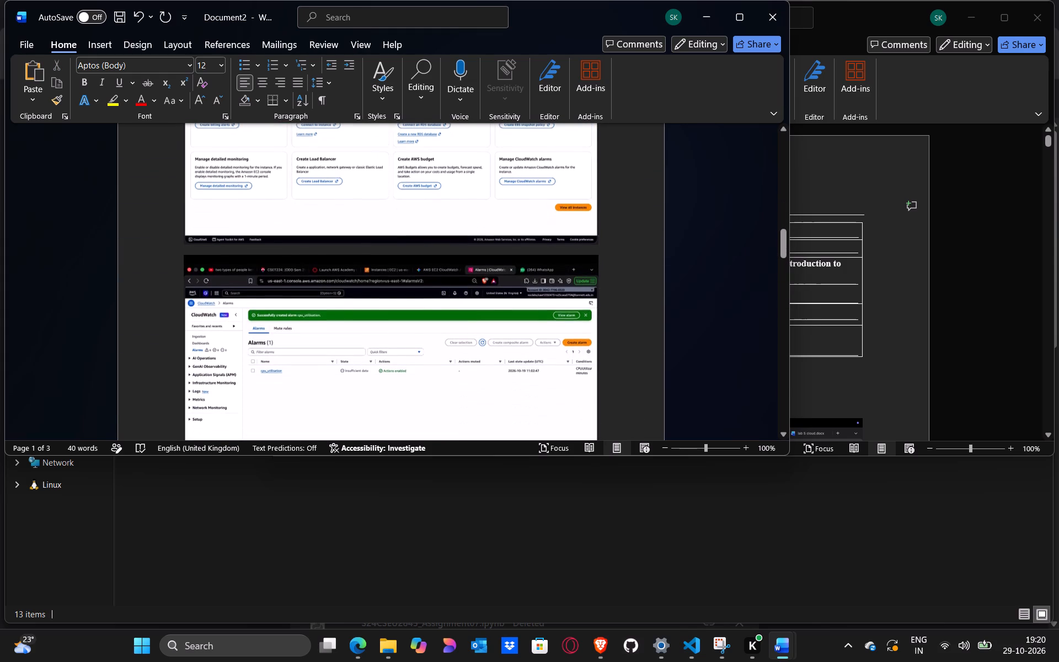
{"action": "scroll", "coordinate": [270, 312], "scroll_direction": "down", "scroll_amount": 2}
{"action": "scroll", "coordinate": [270, 312], "scroll_direction": "up", "scroll_amount": 1}
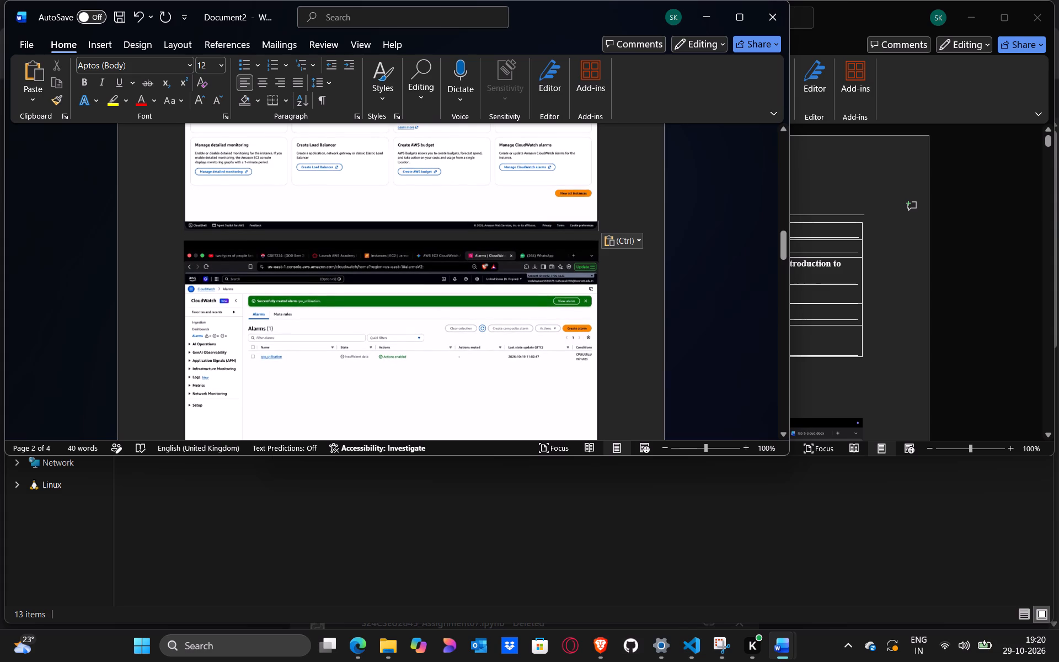
{"action": "scroll", "coordinate": [270, 312], "scroll_direction": "down", "scroll_amount": 7}
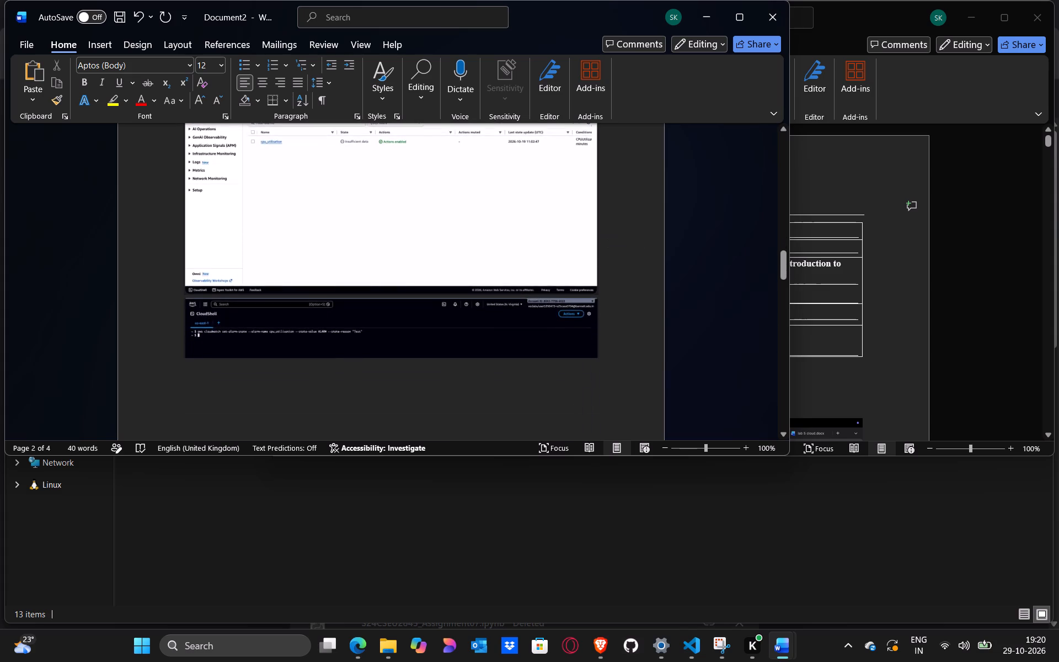
{"action": "left_click", "coordinate": [246, 380]}
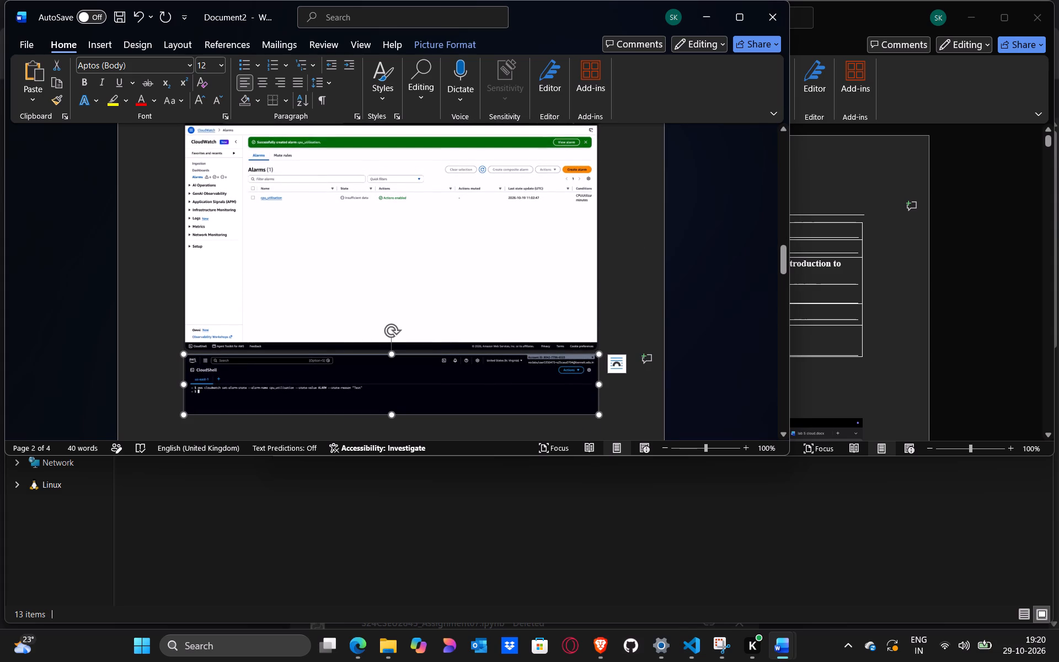
{"action": "key", "text": "ctrl+x"}
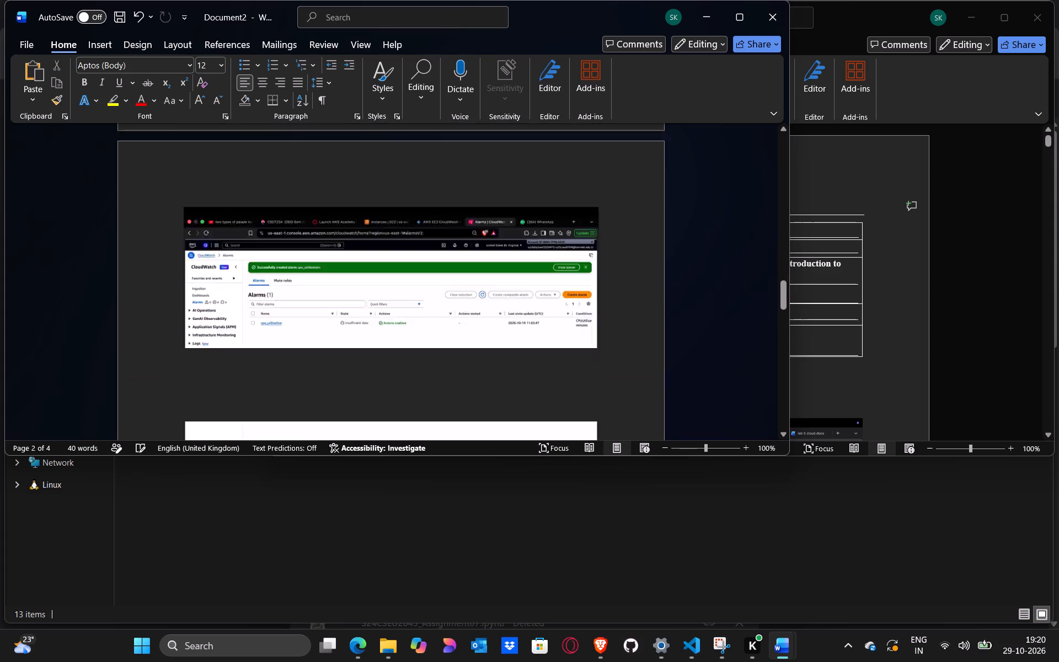
Insert three blank lines after the CloudWatch Alarms screenshot, before the cpu_utilisation alarm history screenshot.
{"action": "scroll", "coordinate": [439, 383], "scroll_direction": "up", "scroll_amount": 1}
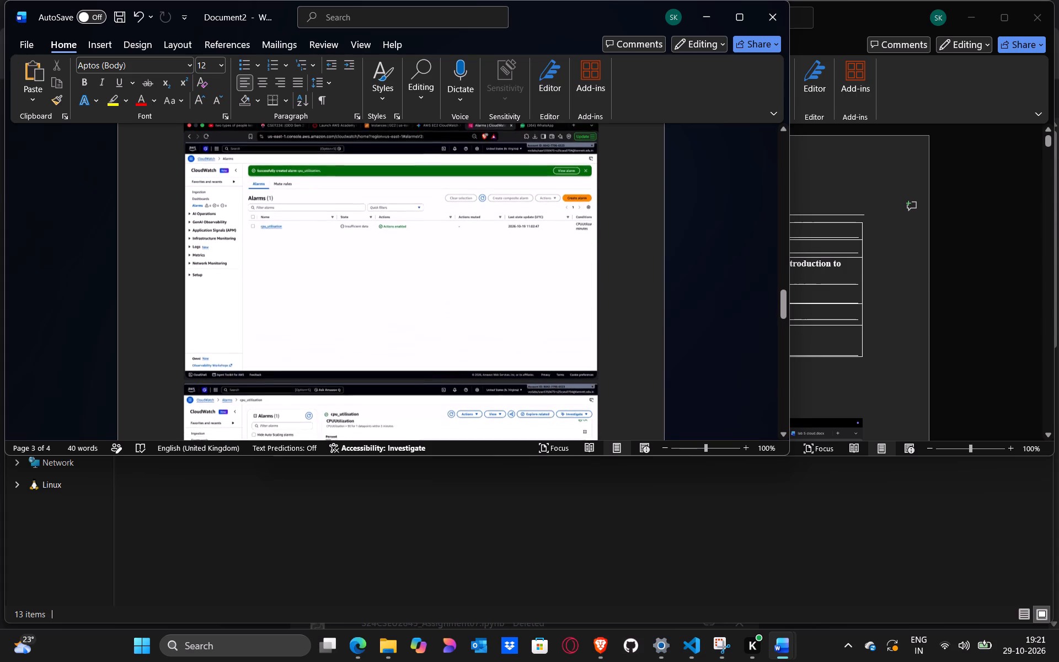
{"action": "left_click", "coordinate": [614, 371]}
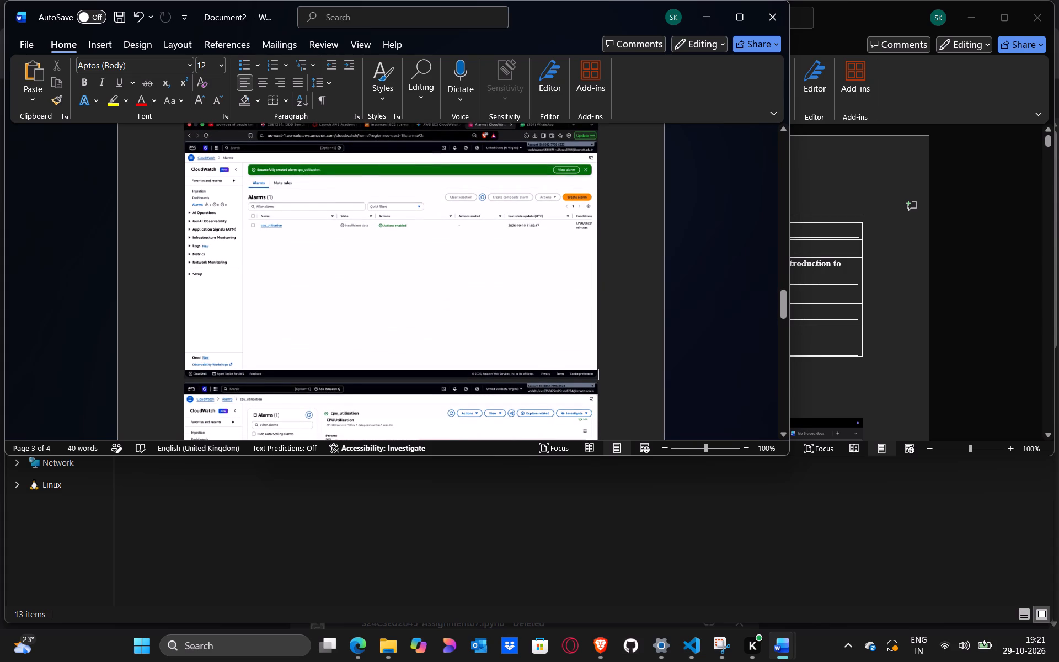
{"action": "key", "text": "Return"}
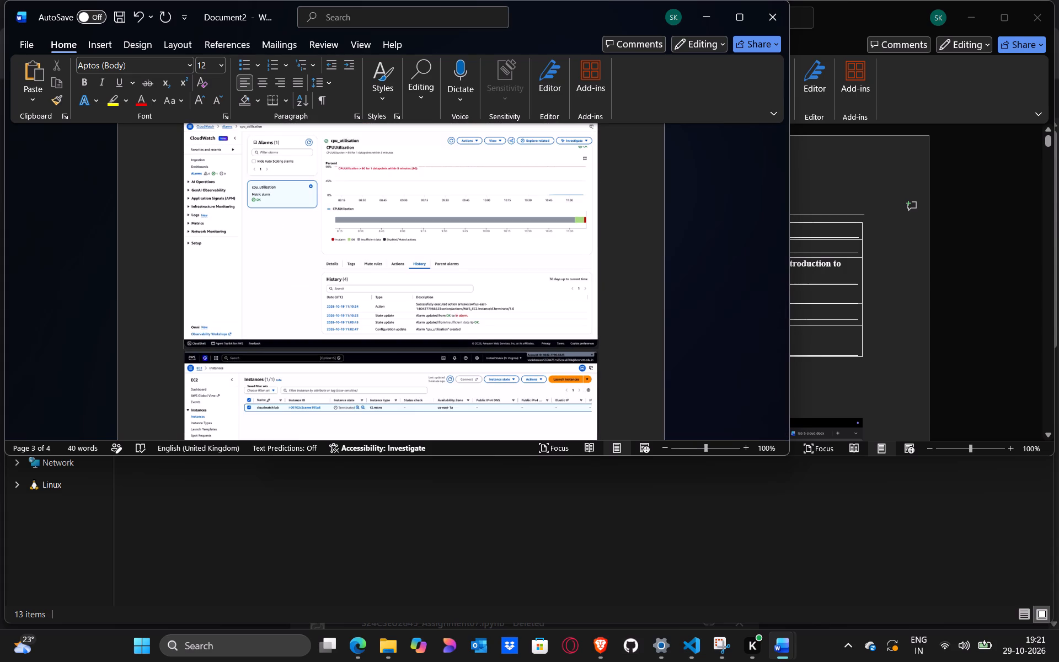
{"action": "key", "text": "Return"}
{"action": "key", "text": "Return"}
Paste the cut CloudShell screenshot on a new line directly below the CloudWatch Alarms screenshot on page 2.
{"action": "scroll", "coordinate": [613, 371], "scroll_direction": "up", "scroll_amount": 2}
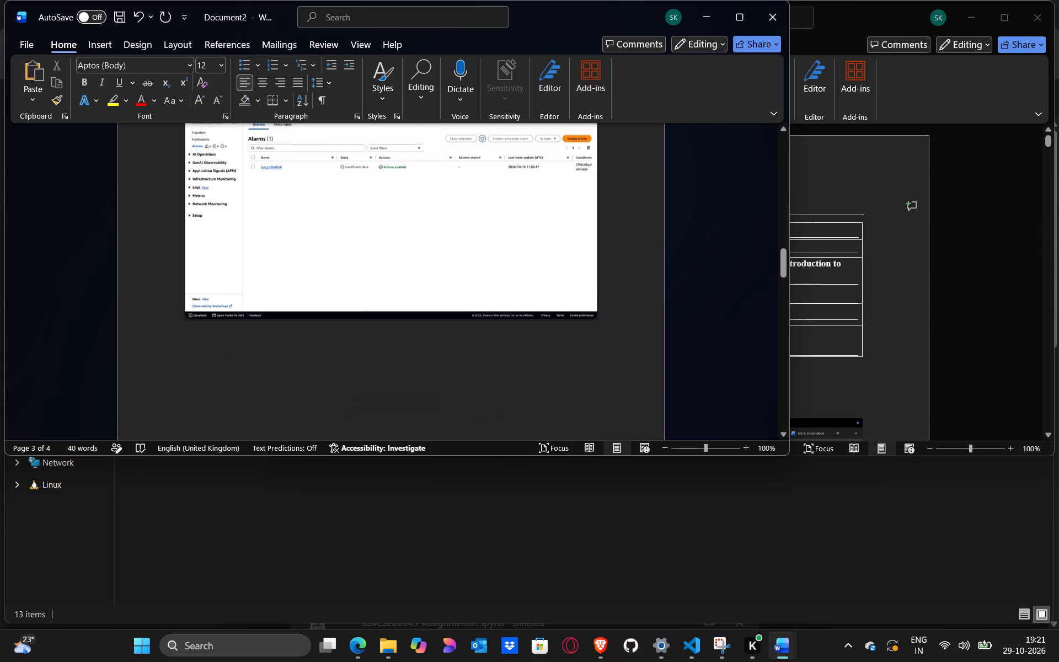
{"action": "scroll", "coordinate": [613, 371], "scroll_direction": "up", "scroll_amount": 1}
{"action": "scroll", "coordinate": [613, 371], "scroll_direction": "down", "scroll_amount": 1}
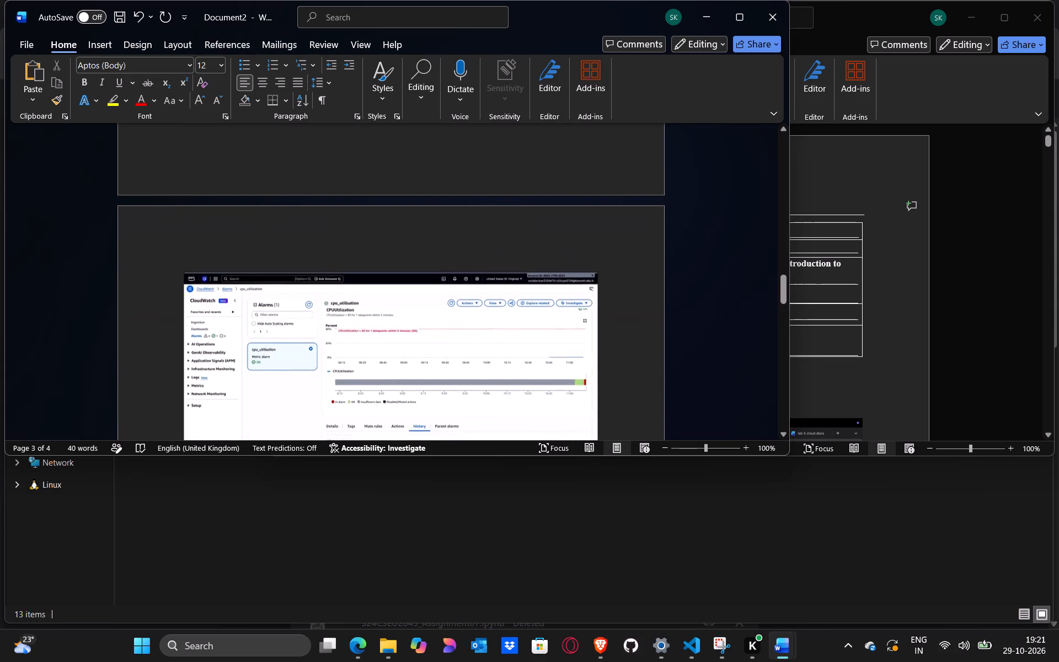
{"action": "scroll", "coordinate": [613, 371], "scroll_direction": "down", "scroll_amount": 1}
{"action": "left_click", "coordinate": [522, 321]}
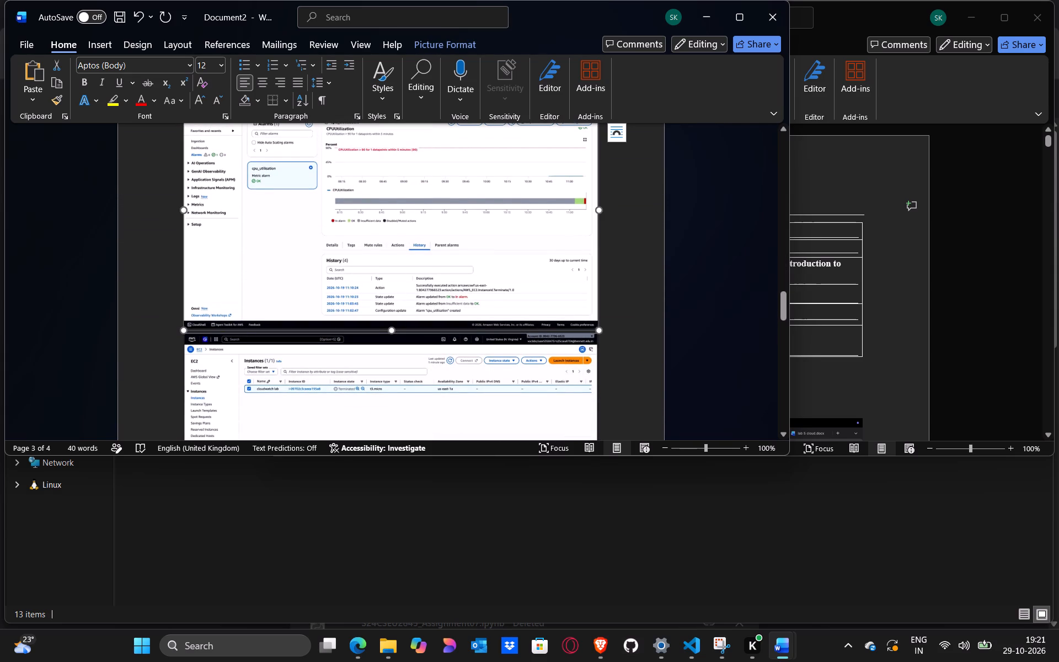
{"action": "scroll", "coordinate": [763, 324], "scroll_direction": "down", "scroll_amount": 3}
{"action": "scroll", "coordinate": [763, 324], "scroll_direction": "up", "scroll_amount": 1}
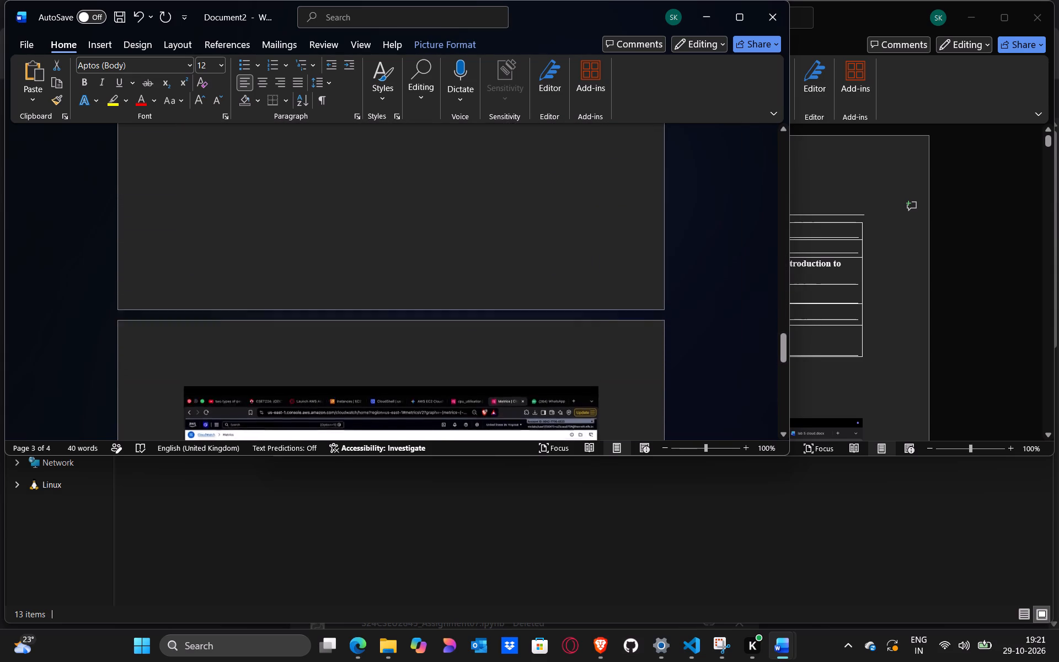
{"action": "scroll", "coordinate": [763, 324], "scroll_direction": "up", "scroll_amount": 1}
{"action": "scroll", "coordinate": [763, 324], "scroll_direction": "down", "scroll_amount": 1}
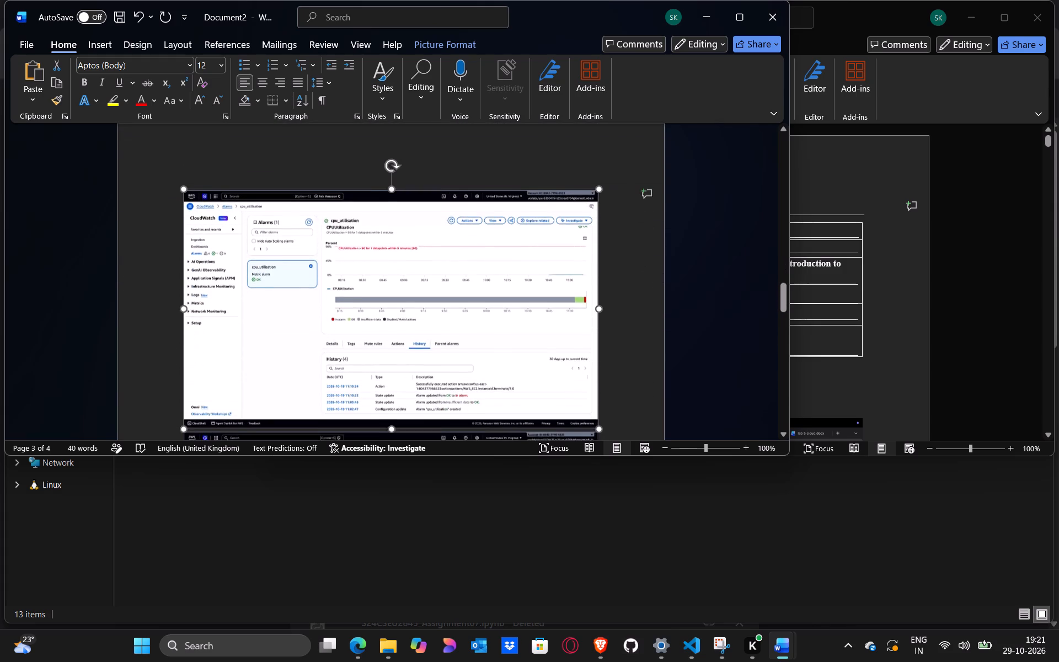
{"action": "scroll", "coordinate": [763, 324], "scroll_direction": "down", "scroll_amount": 1}
{"action": "scroll", "coordinate": [761, 322], "scroll_direction": "up", "scroll_amount": 2}
{"action": "scroll", "coordinate": [719, 279], "scroll_direction": "up", "scroll_amount": 1}
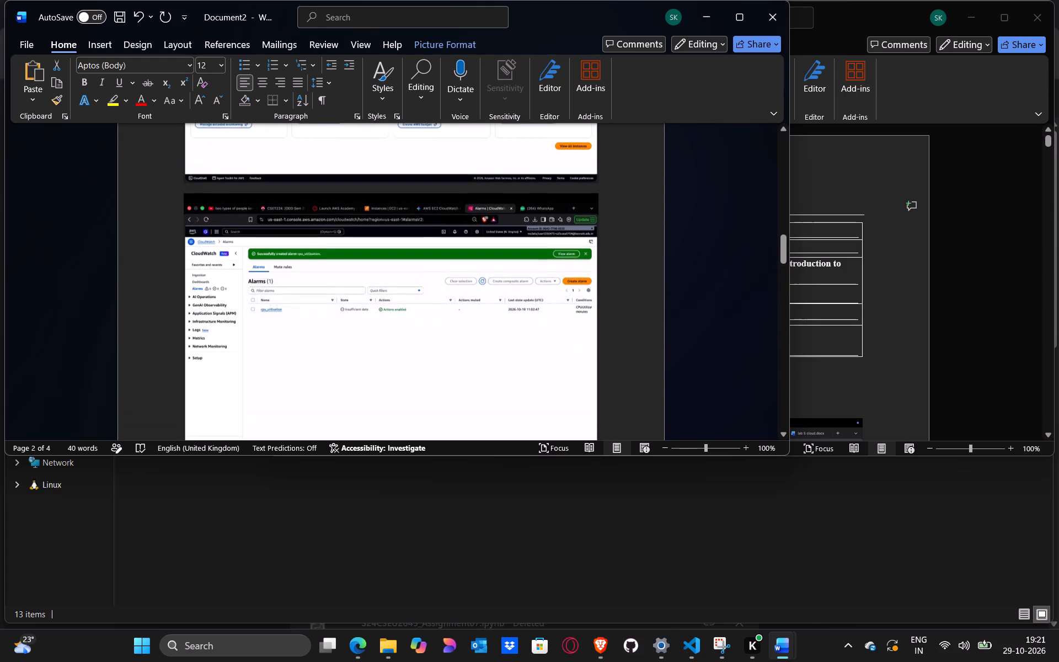
{"action": "scroll", "coordinate": [719, 279], "scroll_direction": "up", "scroll_amount": 2}
{"action": "scroll", "coordinate": [719, 279], "scroll_direction": "down", "scroll_amount": 1}
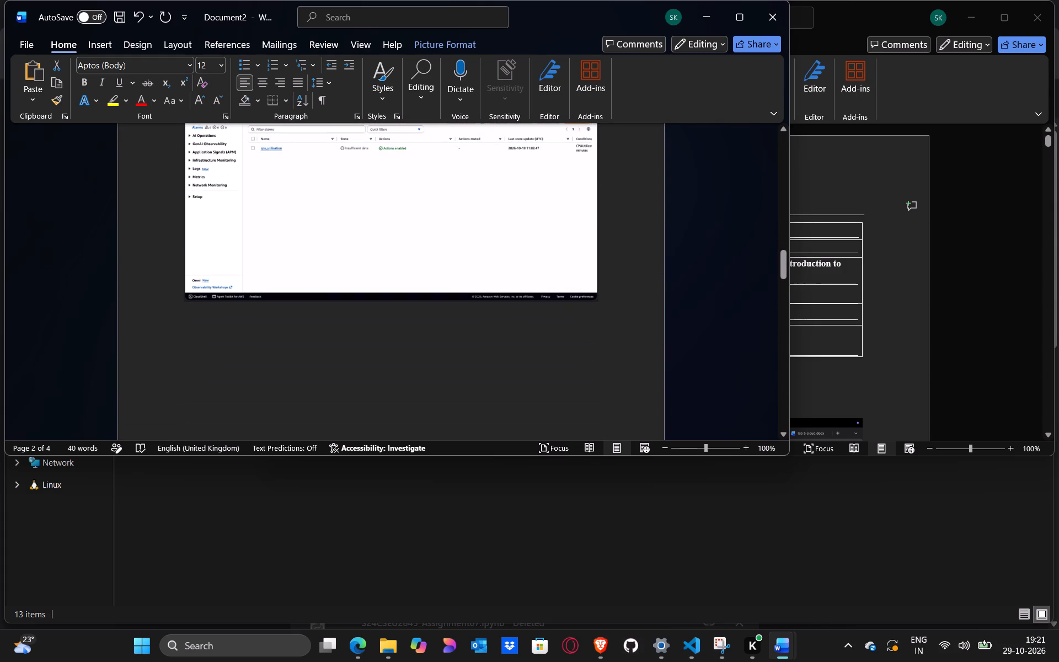
{"action": "left_click", "coordinate": [654, 264]}
{"action": "key", "text": "Return"}
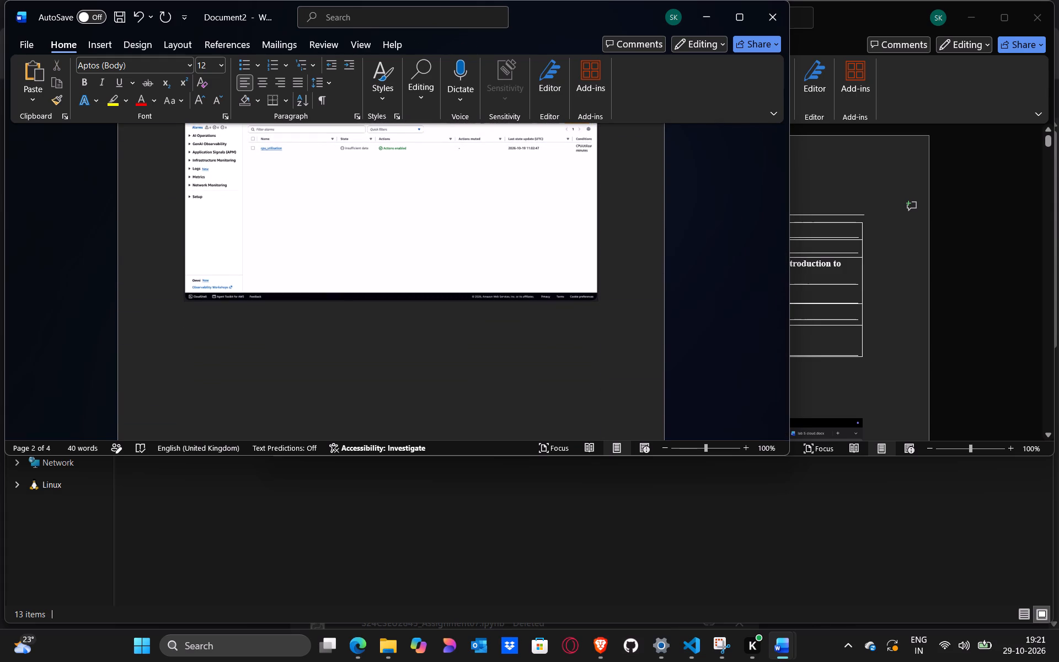
{"action": "key", "text": "ctrl+v"}
Examine the pages after the CloudShell screenshot for the spacing and order of the remaining screenshots, down to the CloudWatch Metrics graph.
{"action": "scroll", "coordinate": [678, 264], "scroll_direction": "down", "scroll_amount": 1}
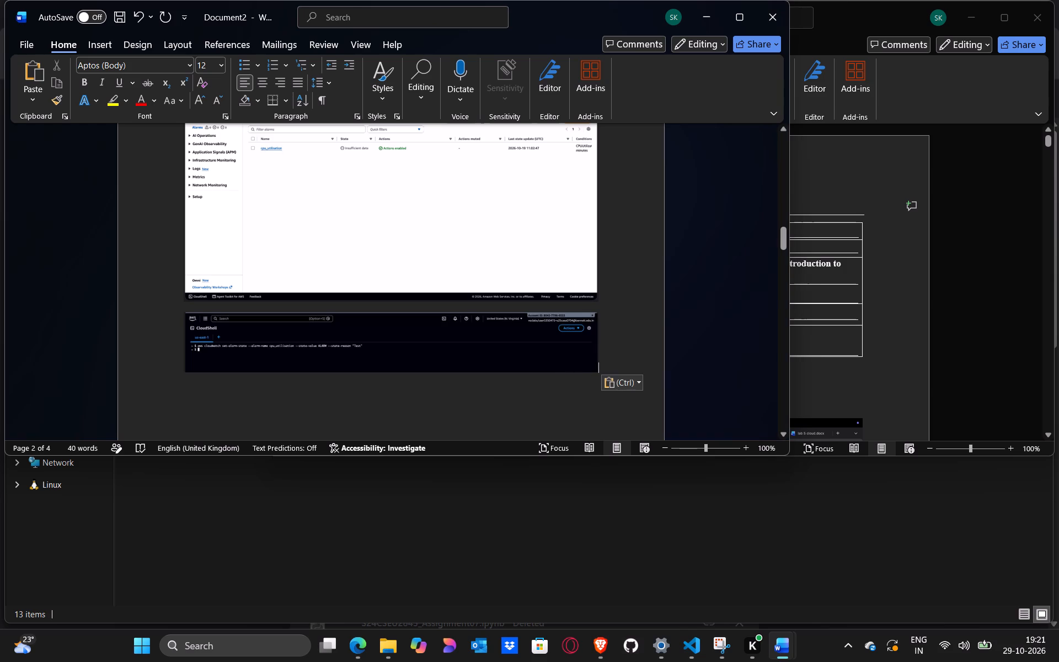
{"action": "scroll", "coordinate": [678, 264], "scroll_direction": "down", "scroll_amount": 6}
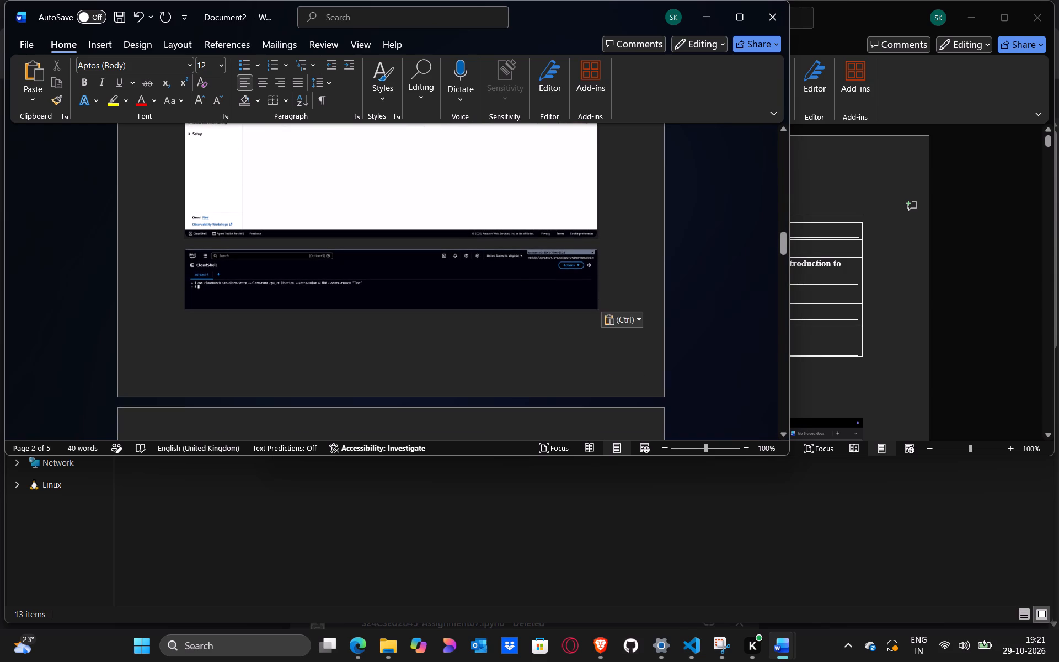
{"action": "scroll", "coordinate": [591, 312], "scroll_direction": "down", "scroll_amount": 3}
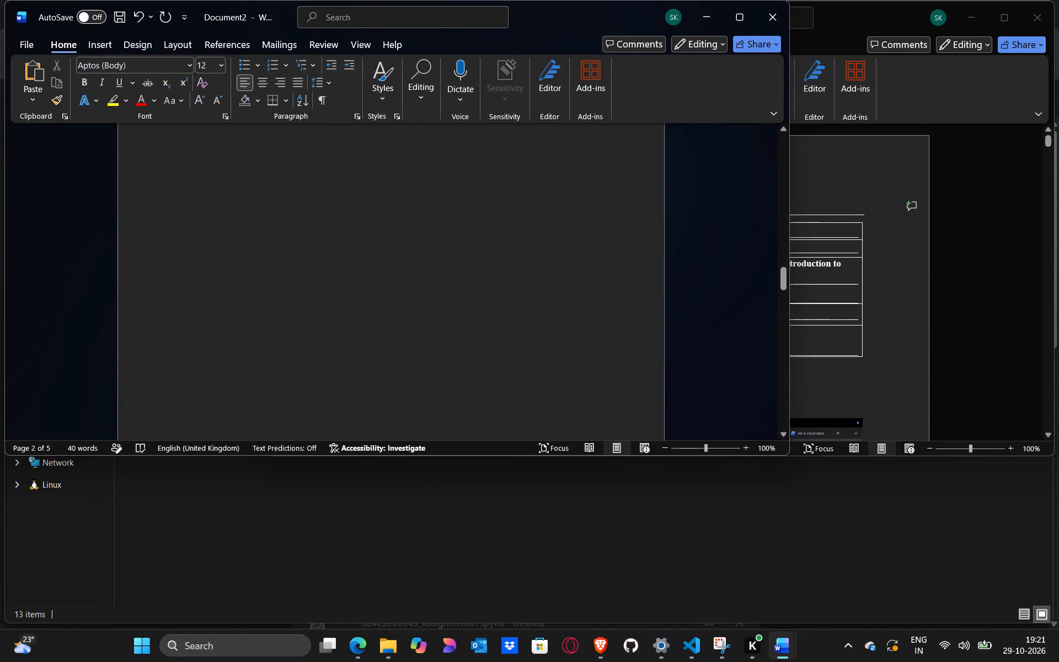
{"action": "scroll", "coordinate": [591, 312], "scroll_direction": "up", "scroll_amount": 4}
{"action": "scroll", "coordinate": [591, 312], "scroll_direction": "down", "scroll_amount": 2}
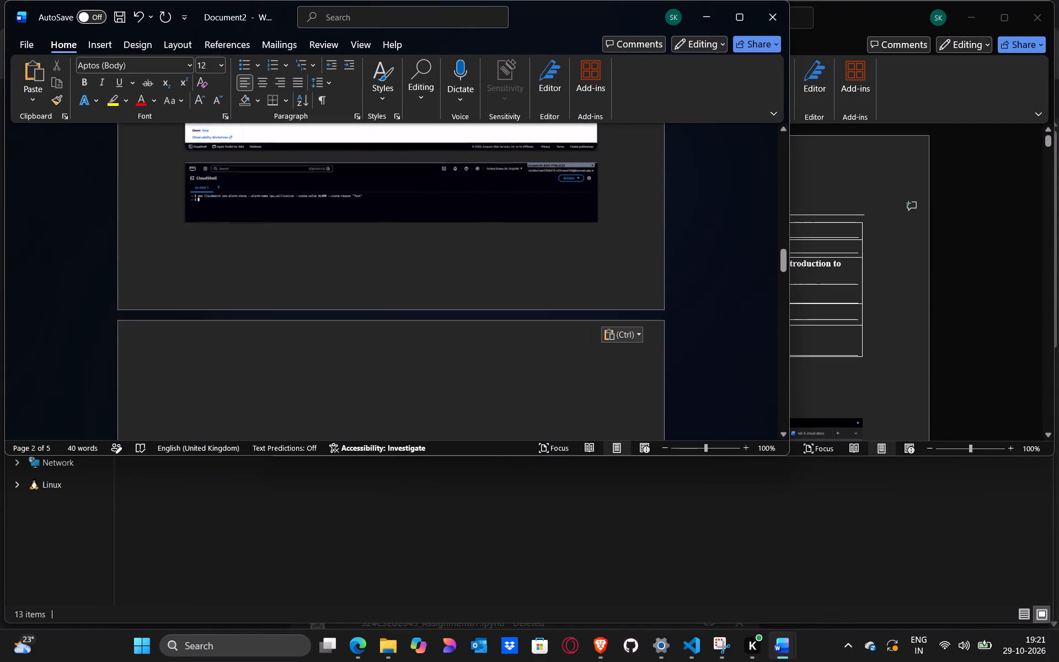
{"action": "scroll", "coordinate": [591, 312], "scroll_direction": "down", "scroll_amount": 3}
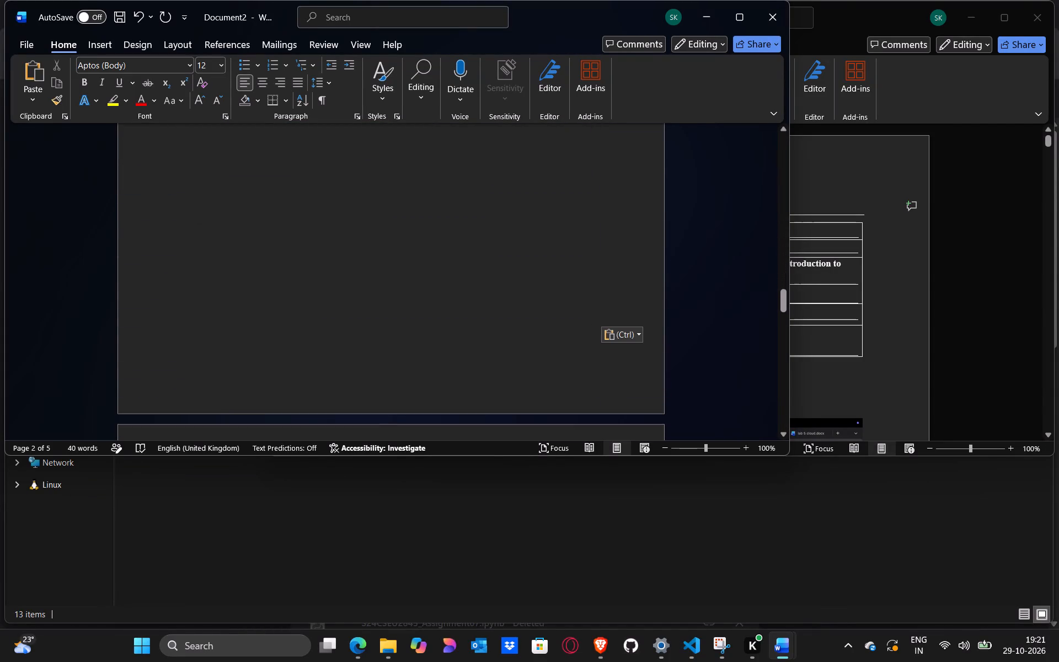
{"action": "scroll", "coordinate": [591, 312], "scroll_direction": "down", "scroll_amount": 4}
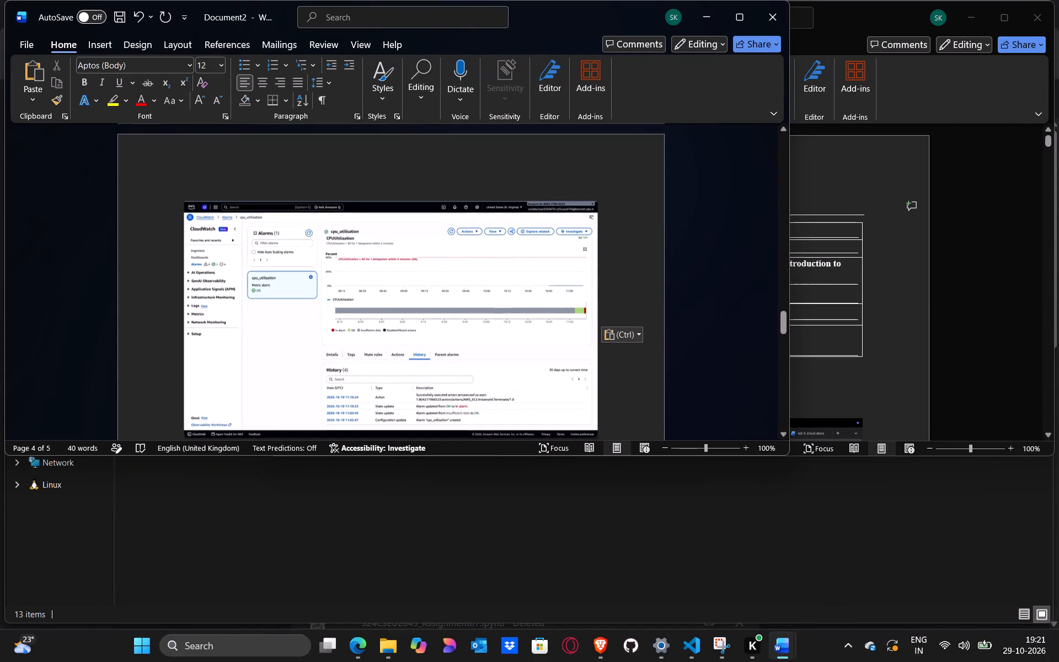
{"action": "scroll", "coordinate": [591, 312], "scroll_direction": "down", "scroll_amount": 2}
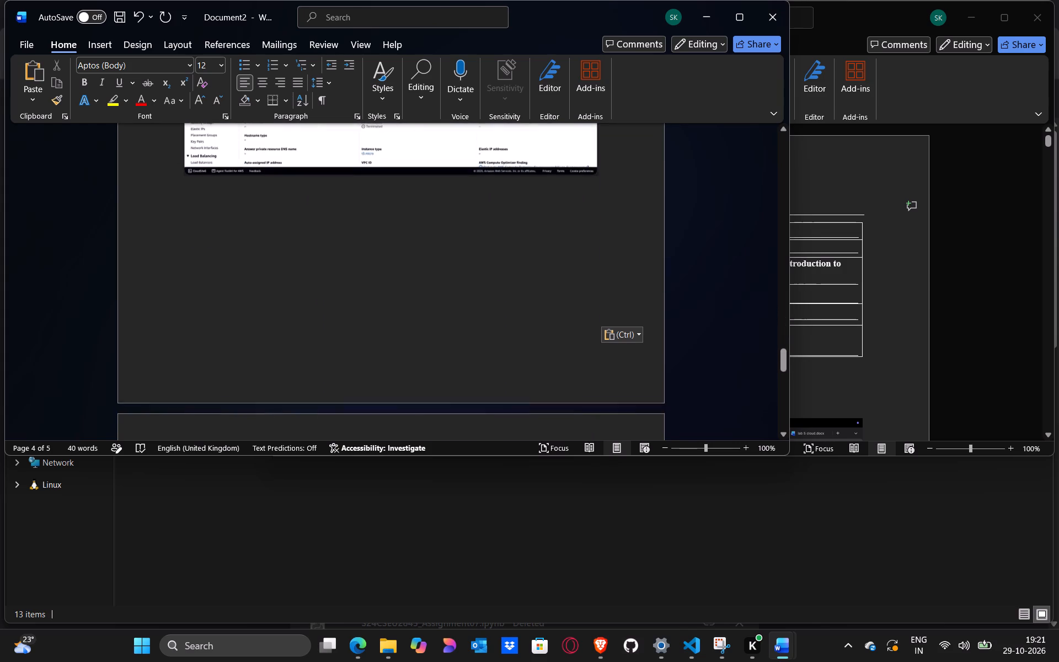
{"action": "scroll", "coordinate": [591, 312], "scroll_direction": "down", "scroll_amount": 1}
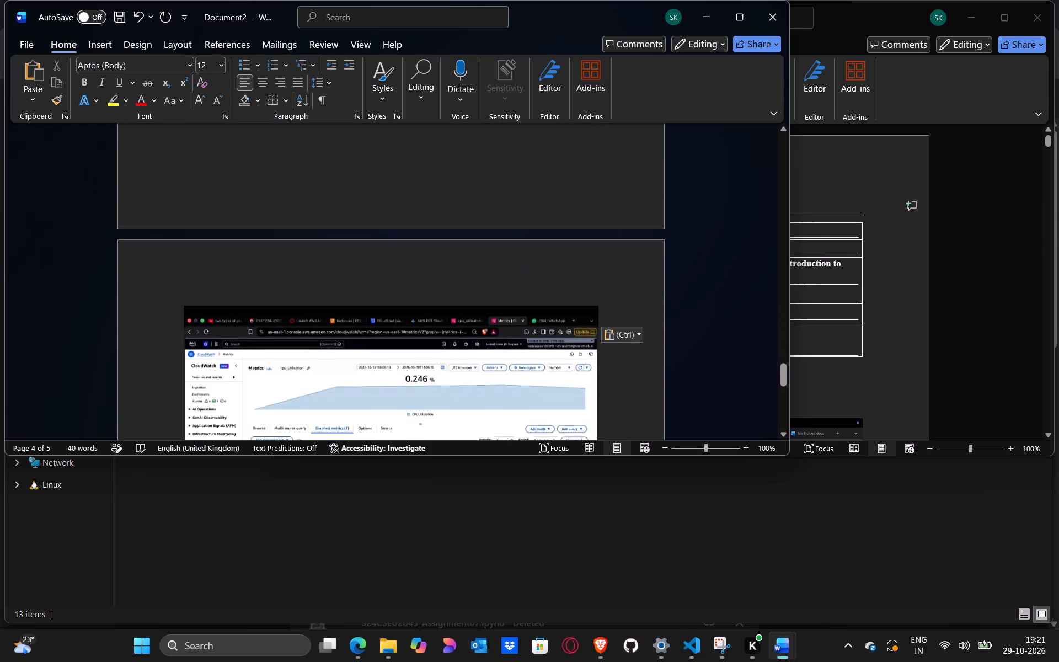
{"action": "scroll", "coordinate": [591, 312], "scroll_direction": "down", "scroll_amount": 2}
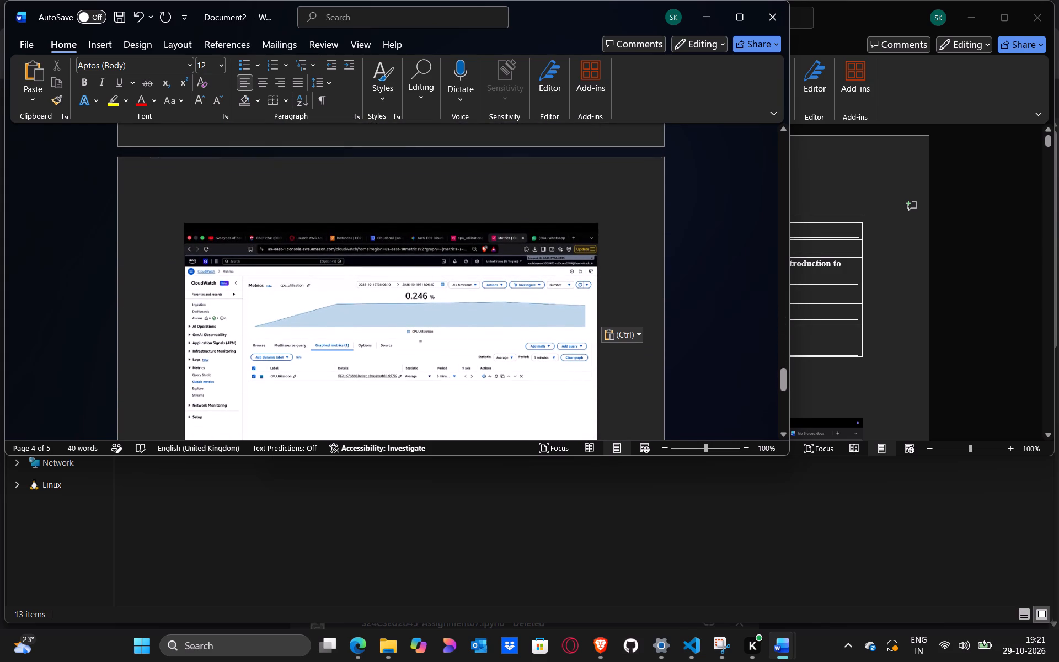
{"action": "scroll", "coordinate": [591, 312], "scroll_direction": "down", "scroll_amount": 4}
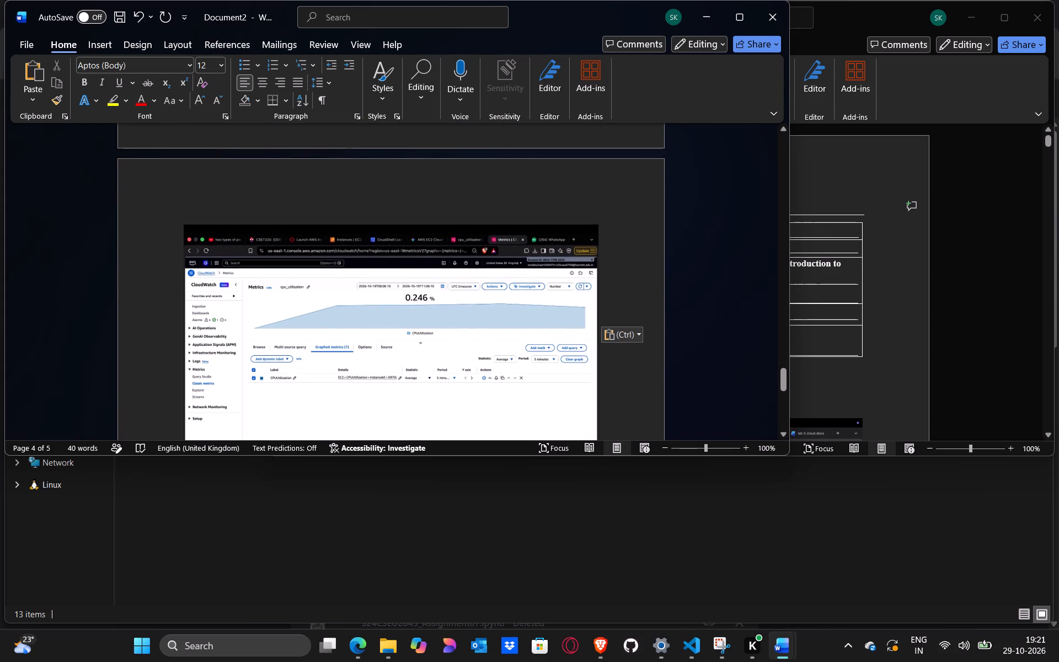
{"action": "scroll", "coordinate": [591, 312], "scroll_direction": "down", "scroll_amount": 3}
Cut the CloudWatch Metrics graph screenshot on the last page, below the terminated EC2 instance screenshot.
{"action": "scroll", "coordinate": [591, 312], "scroll_direction": "down", "scroll_amount": 2}
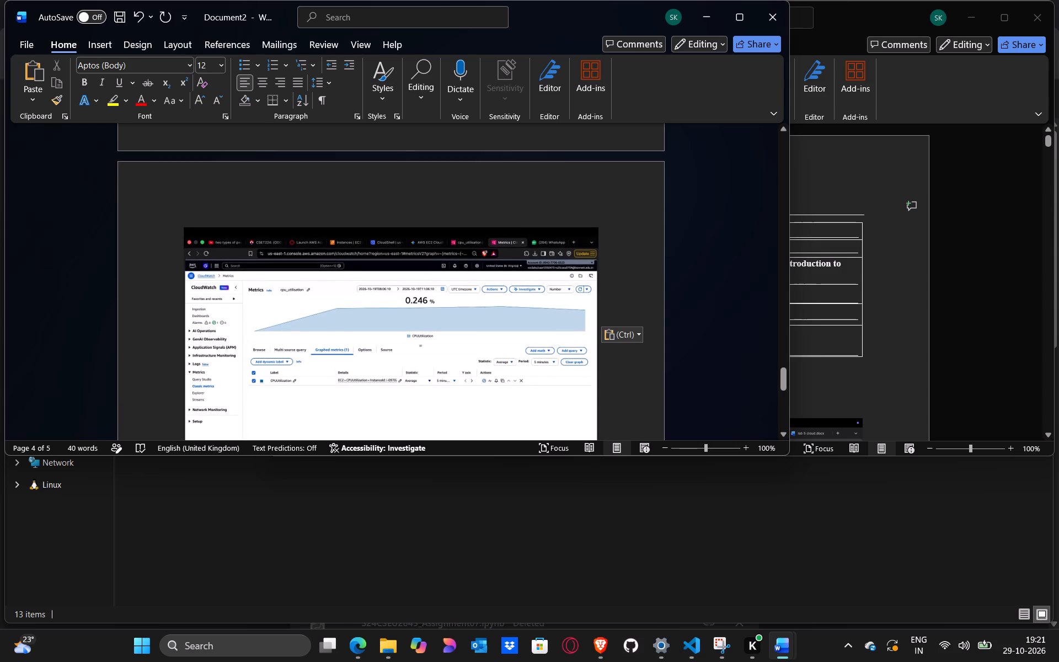
{"action": "scroll", "coordinate": [591, 312], "scroll_direction": "down", "scroll_amount": 1}
{"action": "left_click", "coordinate": [392, 405]}
{"action": "scroll", "coordinate": [392, 405], "scroll_direction": "down", "scroll_amount": 1}
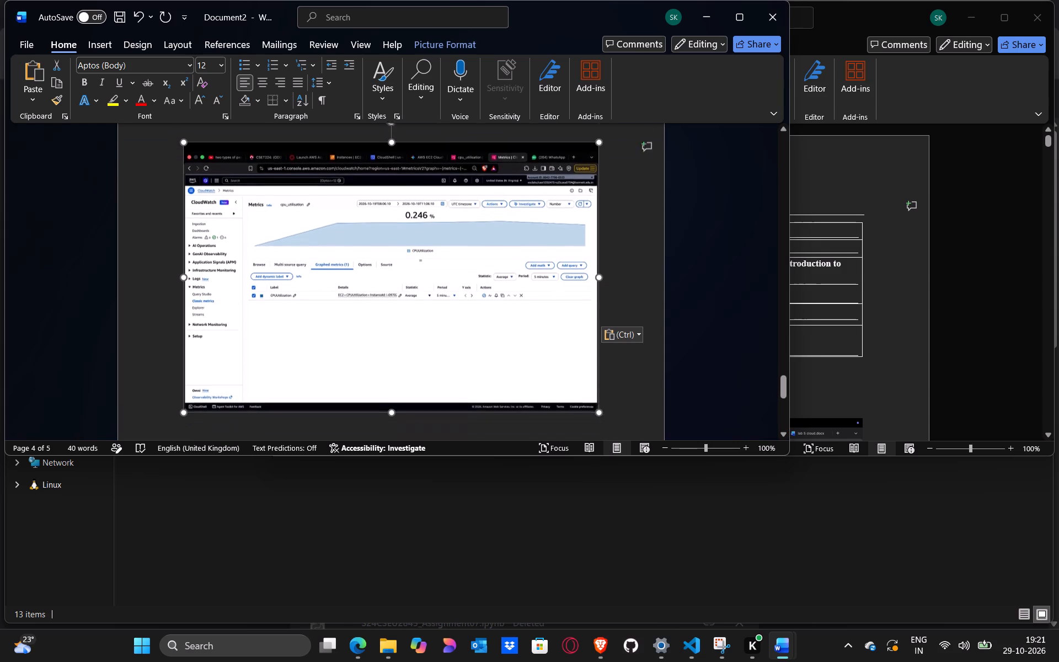
{"action": "scroll", "coordinate": [392, 405], "scroll_direction": "down", "scroll_amount": 1}
{"action": "scroll", "coordinate": [392, 405], "scroll_direction": "up", "scroll_amount": 1}
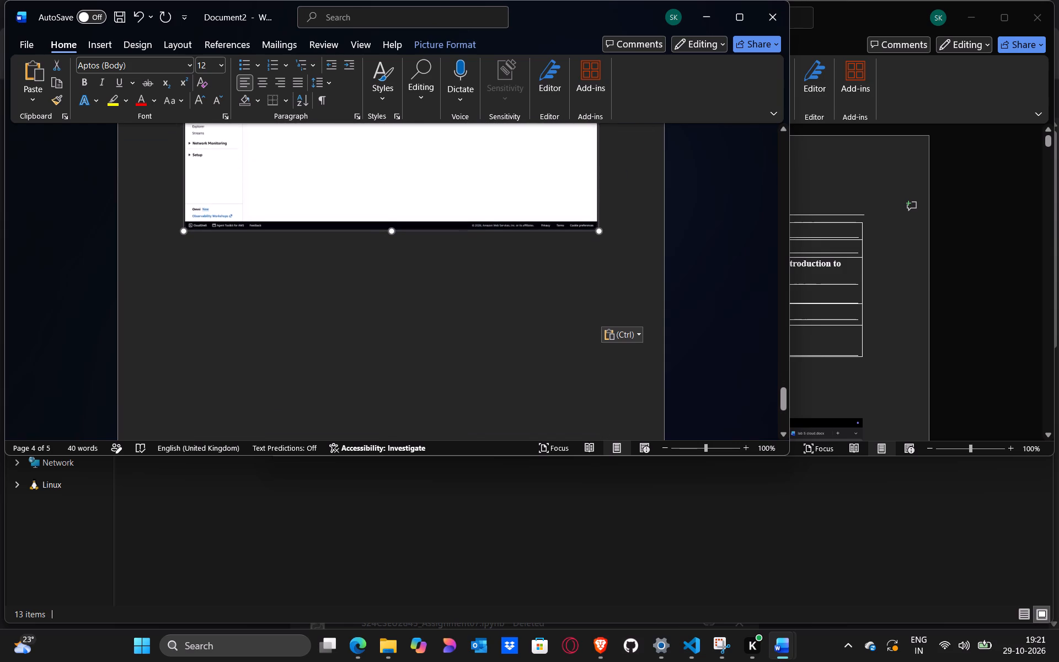
{"action": "scroll", "coordinate": [392, 405], "scroll_direction": "up", "scroll_amount": 3}
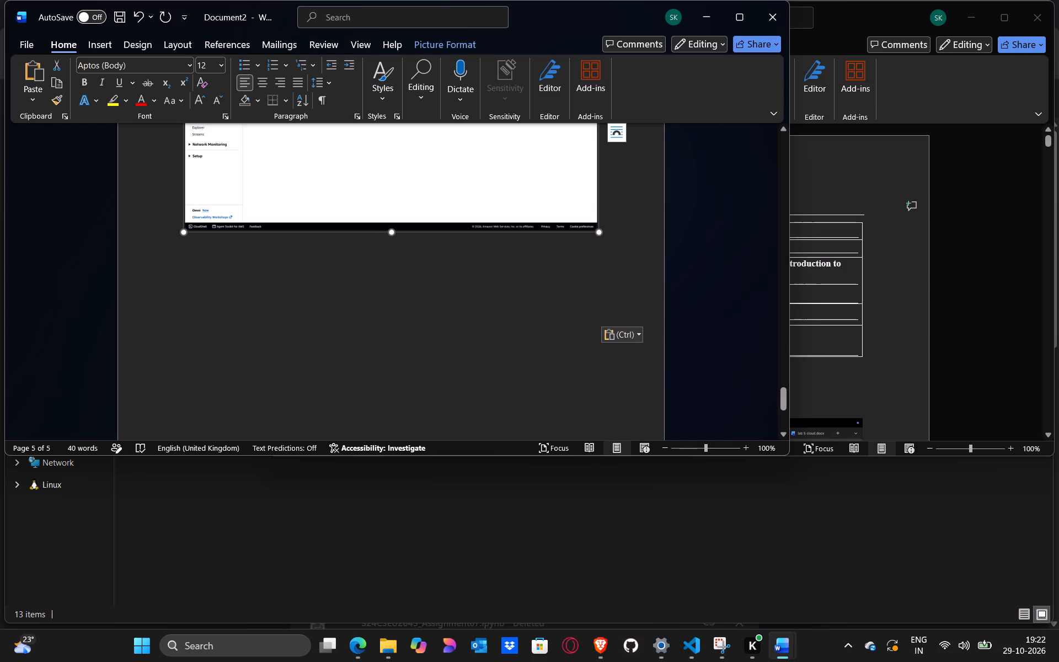
{"action": "scroll", "coordinate": [392, 405], "scroll_direction": "up", "scroll_amount": 2}
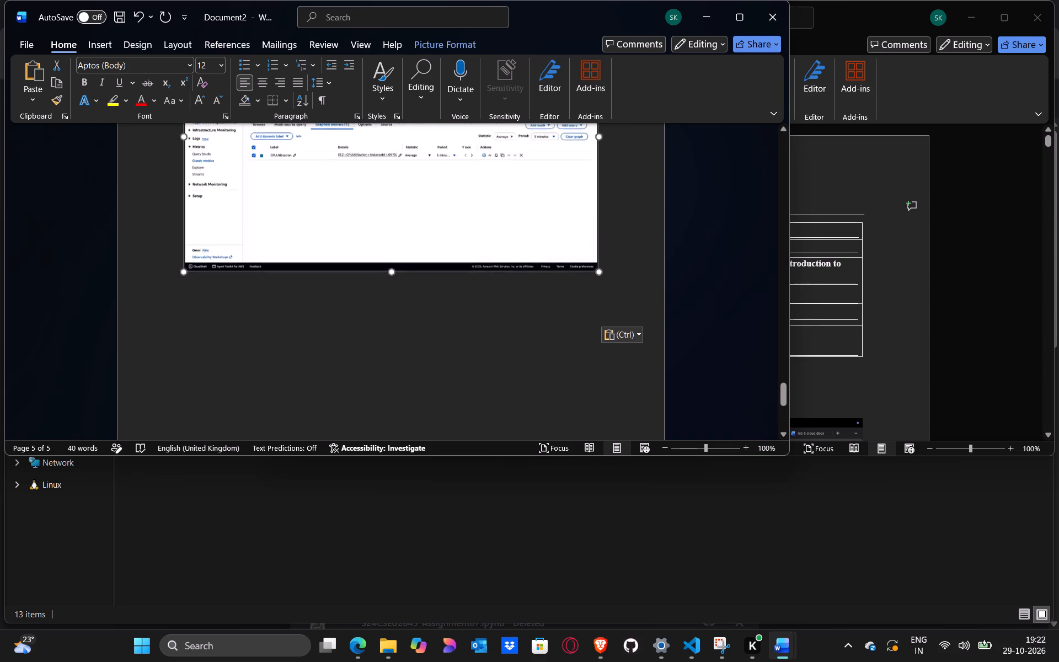
{"action": "scroll", "coordinate": [392, 405], "scroll_direction": "up", "scroll_amount": 1}
{"action": "left_click", "coordinate": [311, 379]}
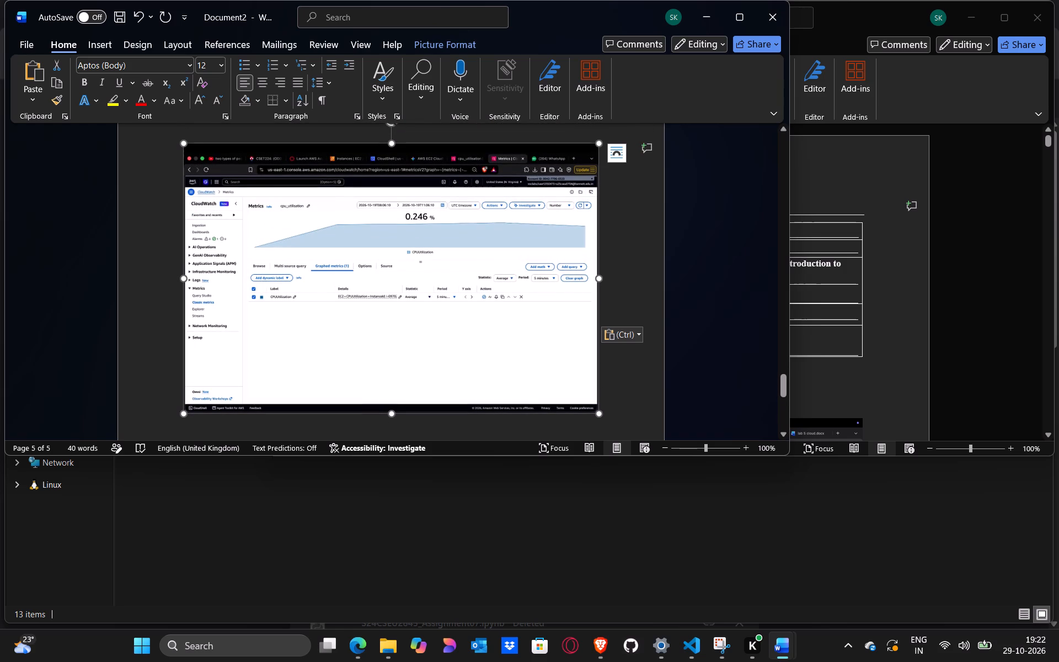
{"action": "key", "text": "ctrl+x"}
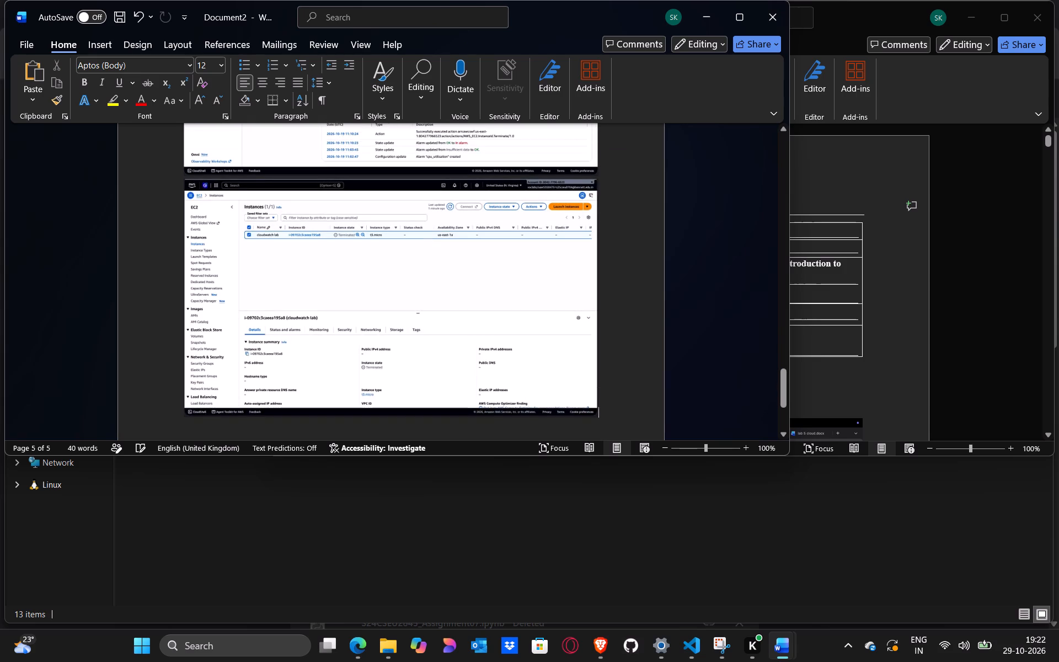
Paste the cut CloudWatch Metrics graph screenshot on a new line directly after the CloudShell screenshot.
{"action": "scroll", "coordinate": [516, 375], "scroll_direction": "up", "scroll_amount": 4}
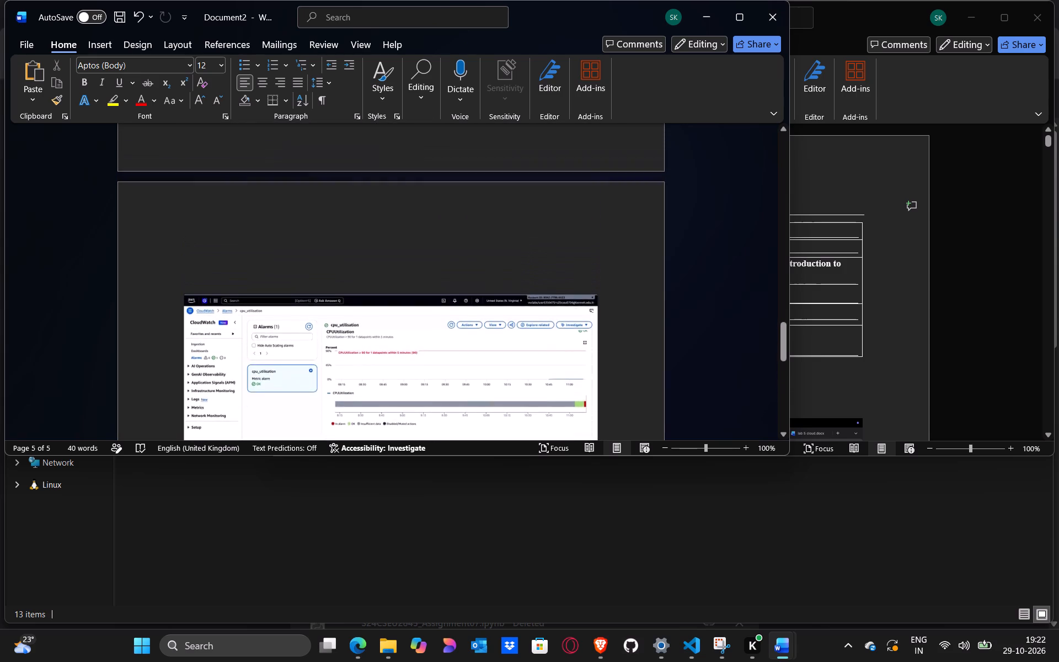
{"action": "scroll", "coordinate": [516, 375], "scroll_direction": "up", "scroll_amount": 2}
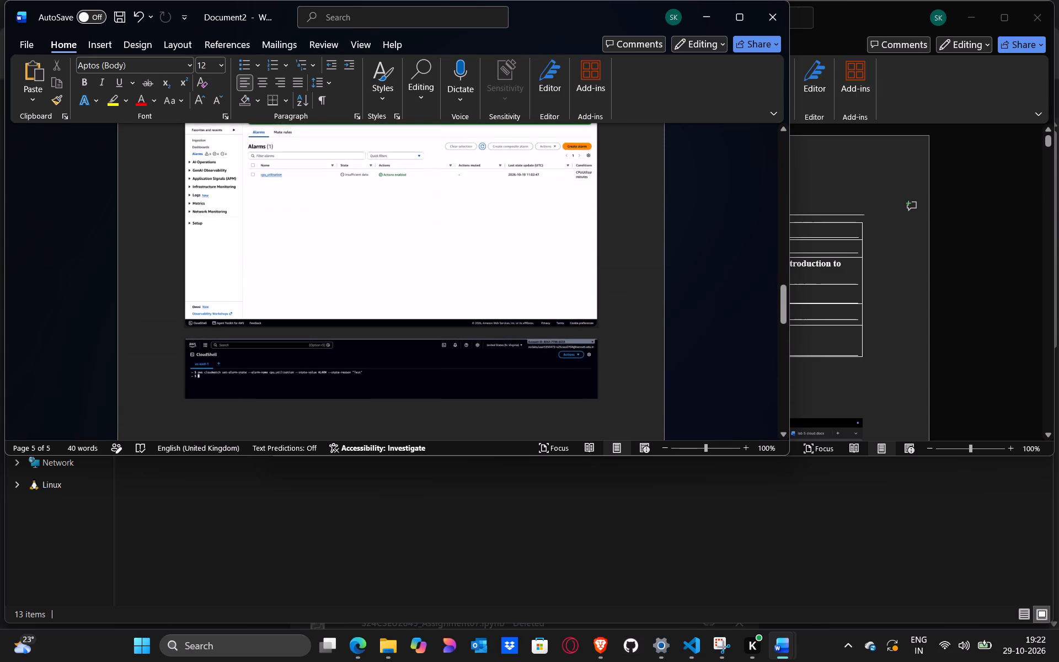
{"action": "scroll", "coordinate": [516, 375], "scroll_direction": "up", "scroll_amount": 1}
{"action": "left_click", "coordinate": [609, 367]}
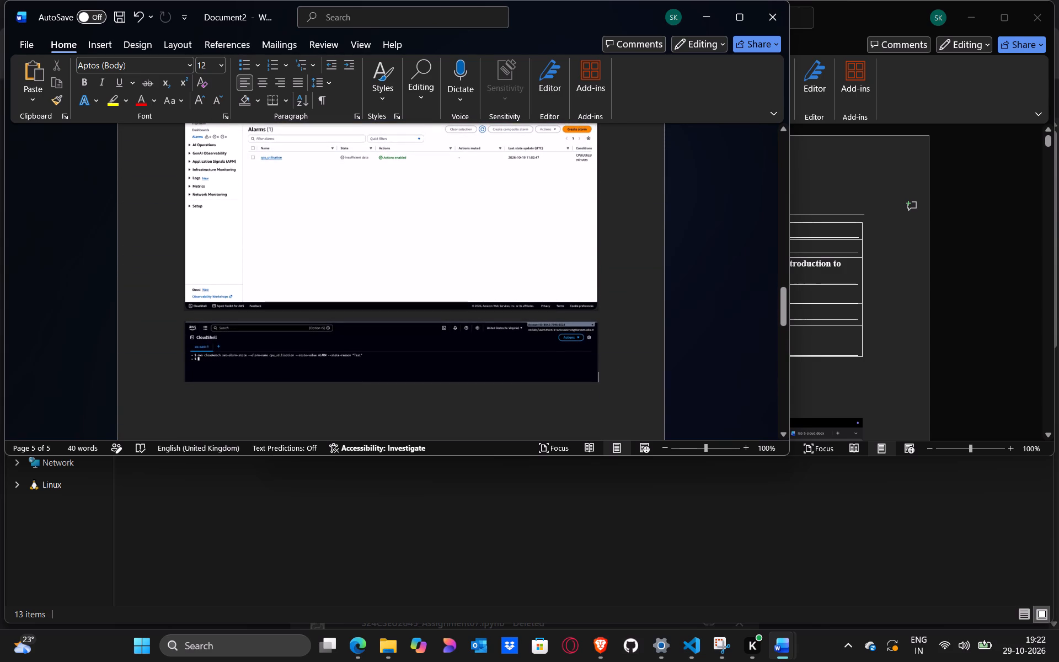
{"action": "key", "text": "Return"}
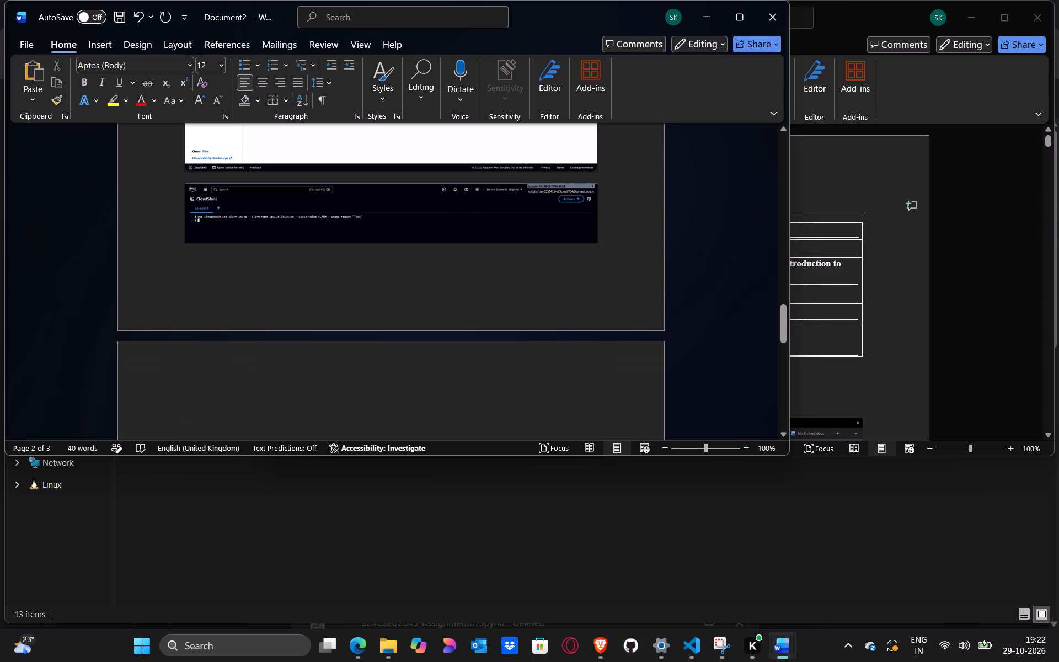
{"action": "key", "text": "ctrl+v"}
Move the terminated EC2 instance screenshot onto its own new line below the cpu_utilisation alarm history screenshot.
{"action": "scroll", "coordinate": [608, 367], "scroll_direction": "down", "scroll_amount": 2}
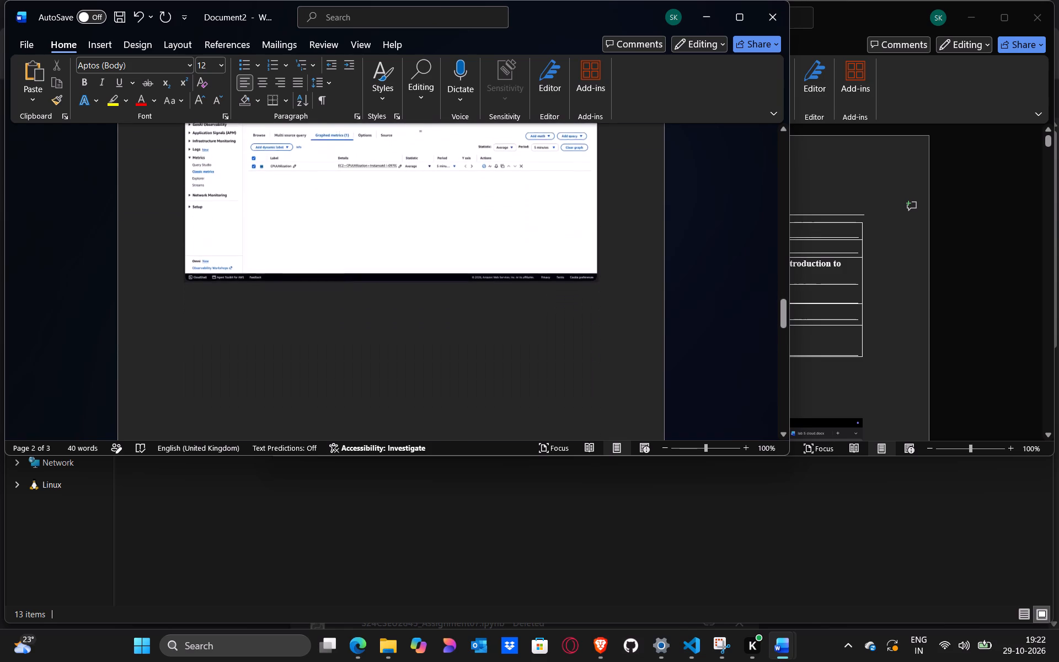
{"action": "scroll", "coordinate": [608, 367], "scroll_direction": "down", "scroll_amount": 4}
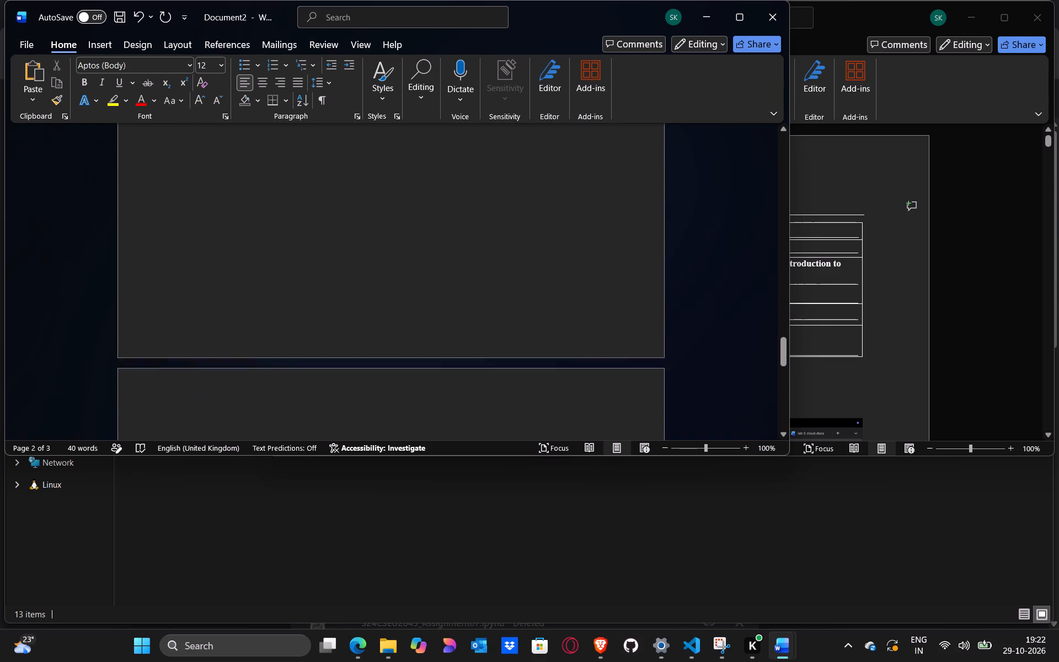
{"action": "scroll", "coordinate": [608, 367], "scroll_direction": "down", "scroll_amount": 2}
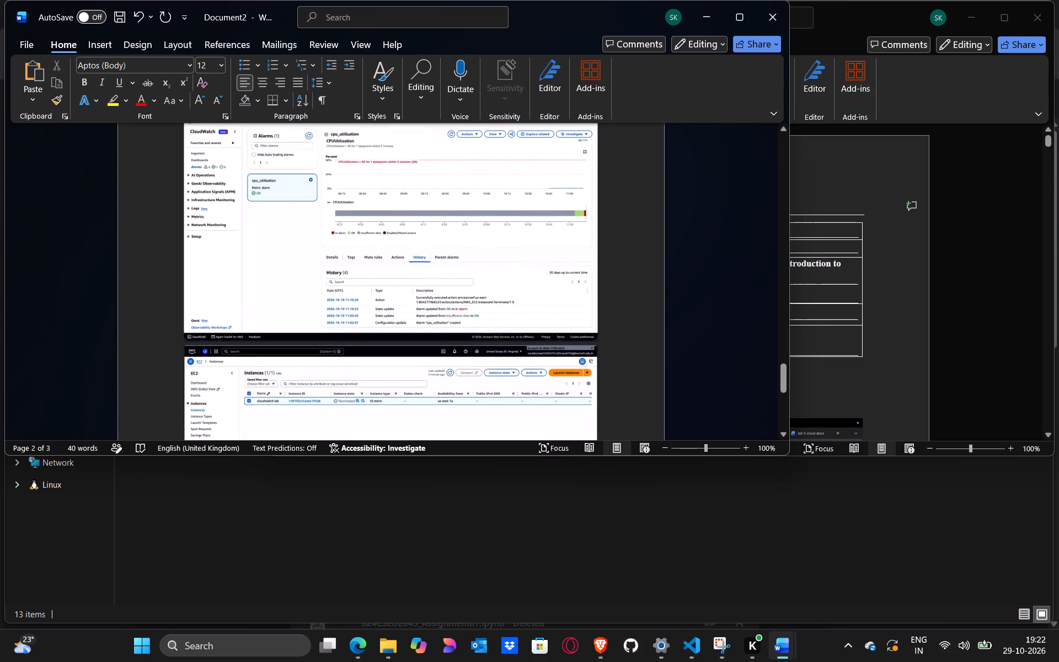
{"action": "left_click", "coordinate": [532, 385]}
{"action": "scroll", "coordinate": [532, 385], "scroll_direction": "down", "scroll_amount": 2}
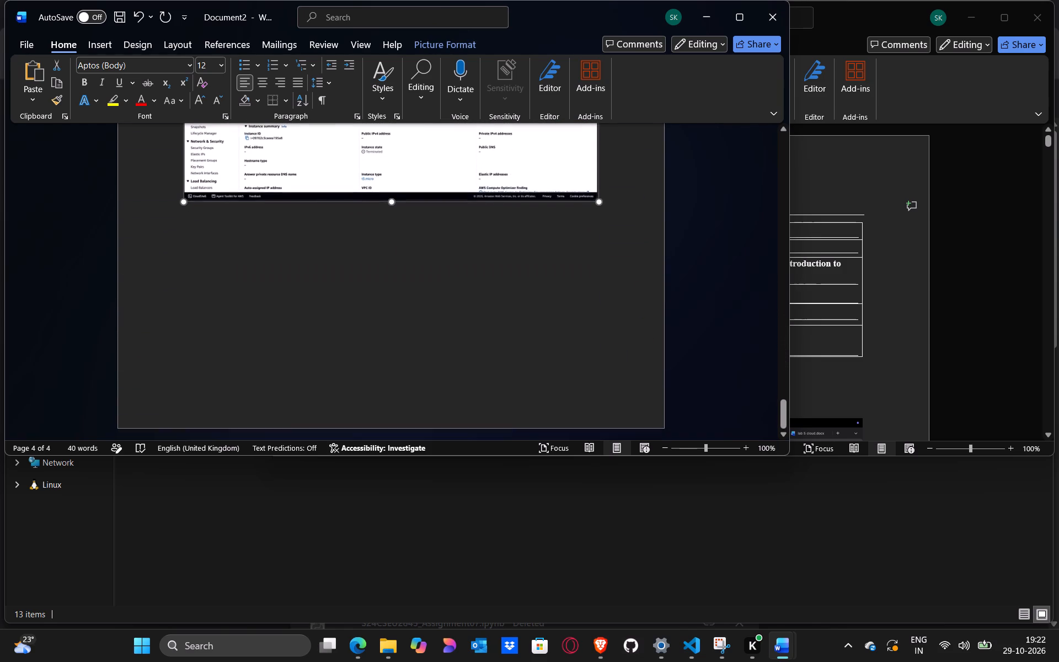
{"action": "scroll", "coordinate": [532, 385], "scroll_direction": "down", "scroll_amount": 3}
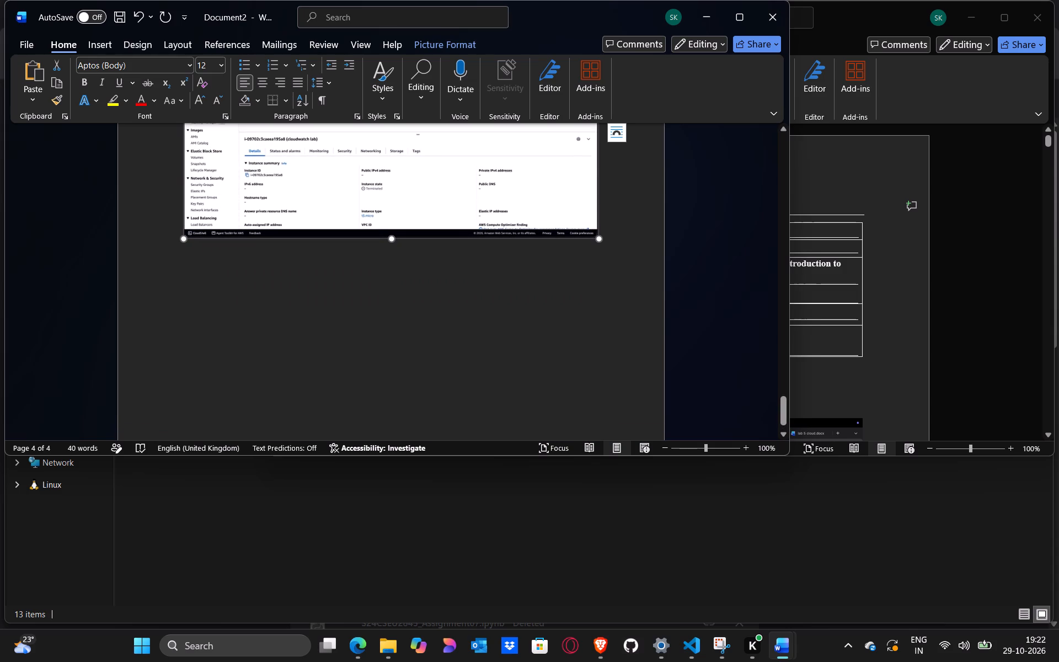
{"action": "key", "text": "ctrl+x"}
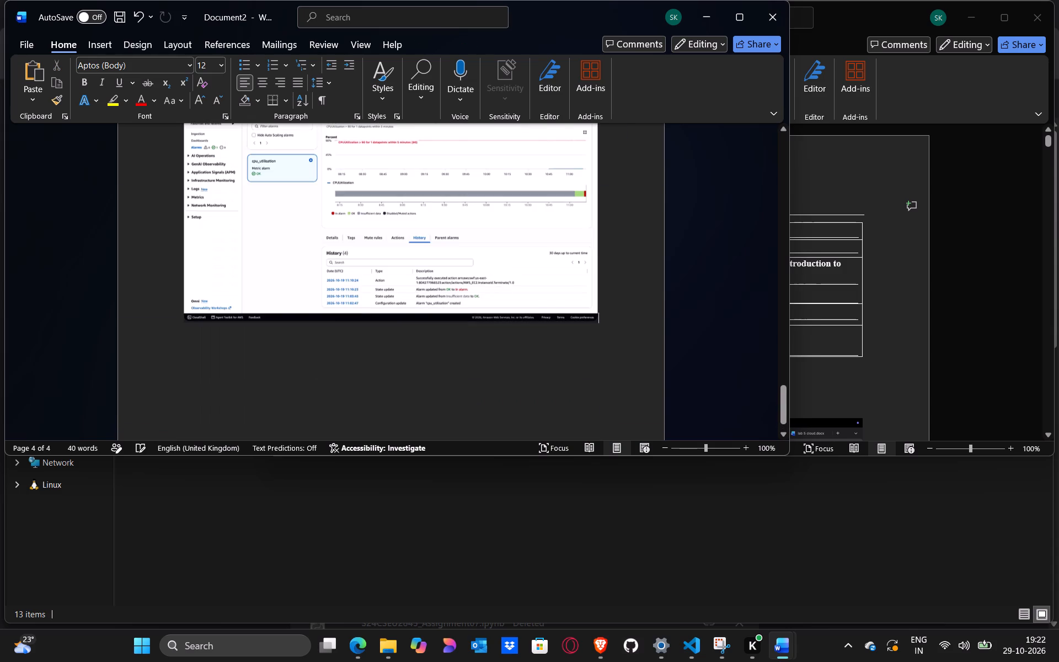
{"action": "scroll", "coordinate": [532, 385], "scroll_direction": "down", "scroll_amount": 3}
{"action": "left_click", "coordinate": [612, 274]}
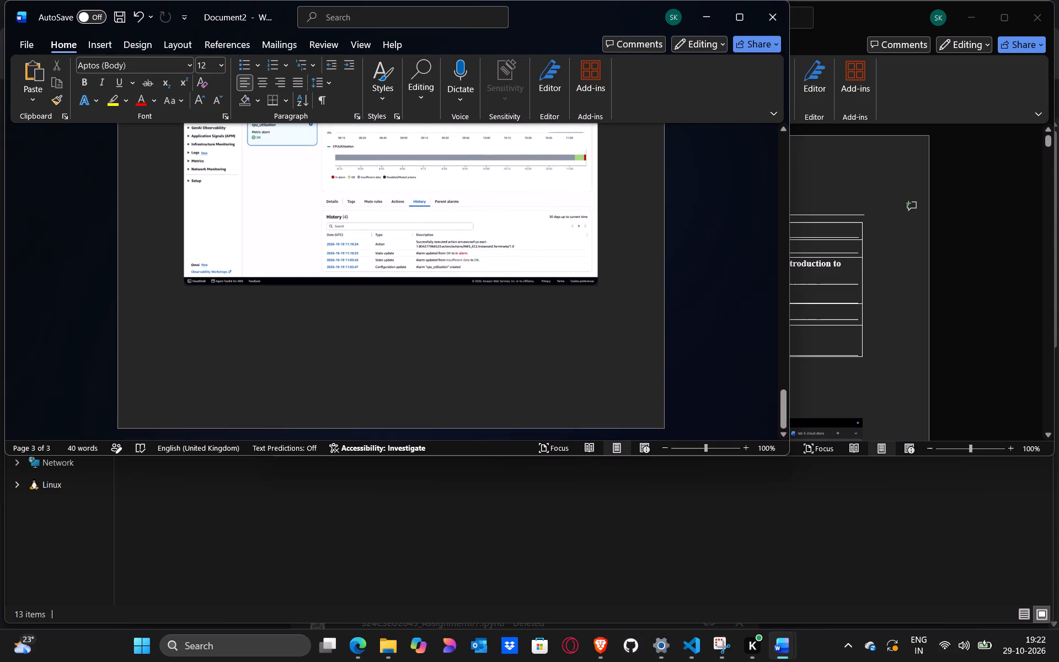
{"action": "key", "text": "Return"}
{"action": "key", "text": "ctrl+v"}
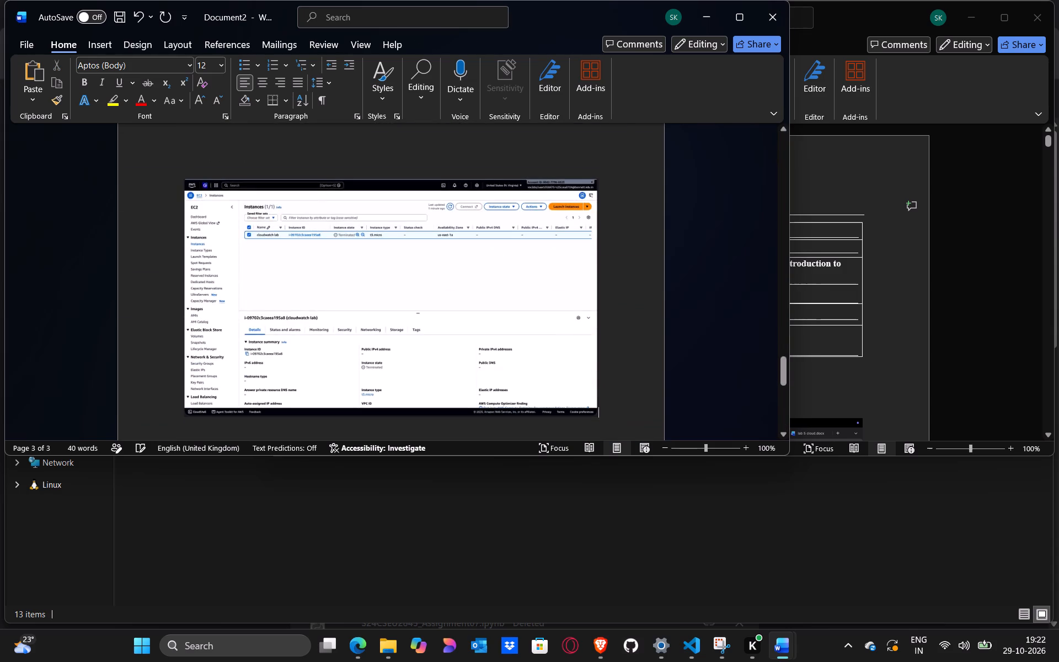
Delete the two empty rows at the bottom of the submission details table on page 1.
{"action": "scroll", "coordinate": [612, 274], "scroll_direction": "down", "scroll_amount": 3}
{"action": "scroll", "coordinate": [612, 274], "scroll_direction": "up", "scroll_amount": 5}
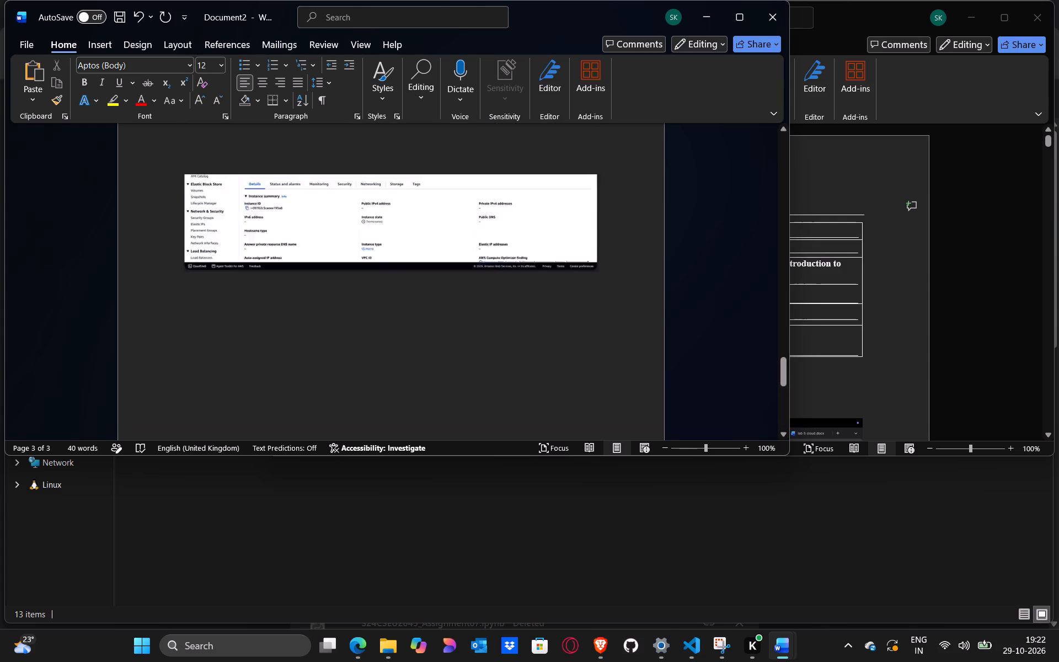
{"action": "scroll", "coordinate": [612, 274], "scroll_direction": "up", "scroll_amount": 7}
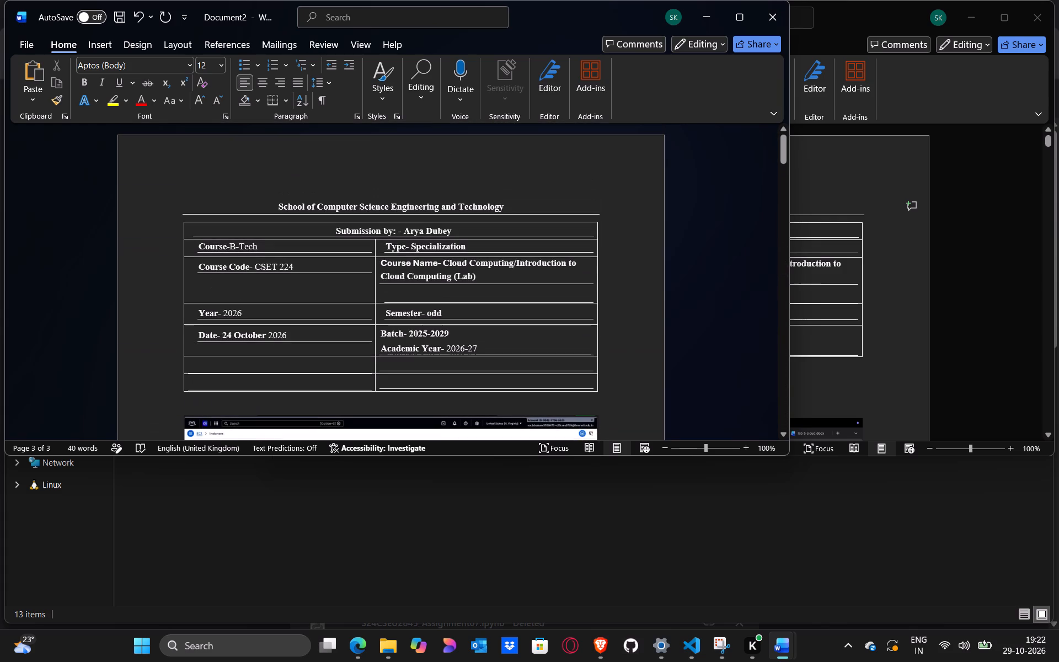
{"action": "left_click", "coordinate": [419, 381]}
{"action": "triple_click", "coordinate": [318, 381]}
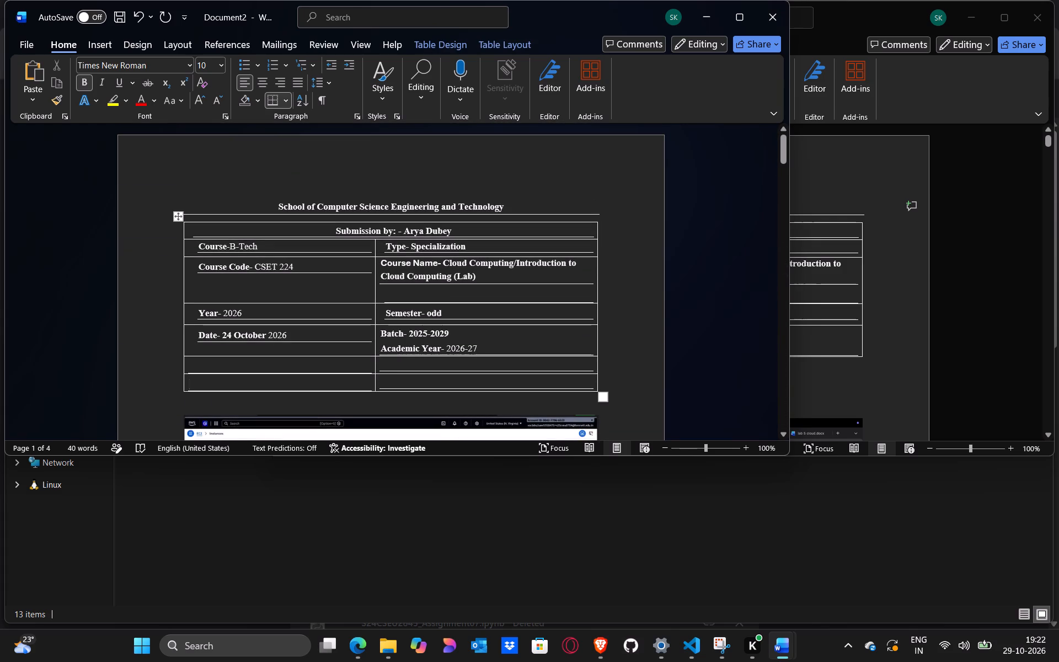
{"action": "double_click", "coordinate": [192, 366]}
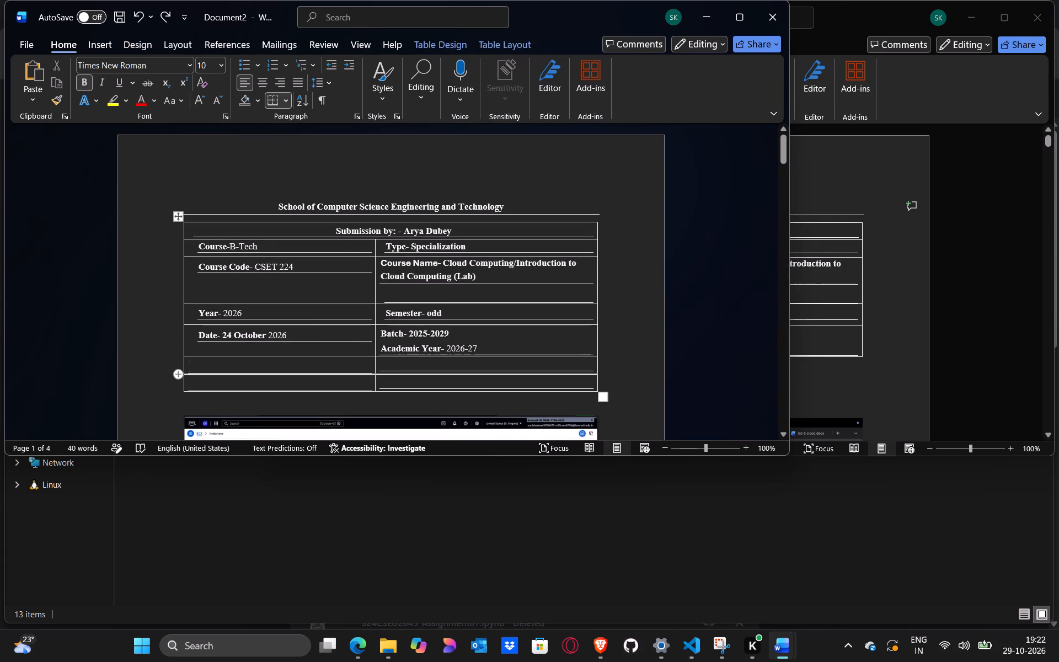
{"action": "double_click", "coordinate": [183, 368]}
{"action": "left_click", "coordinate": [183, 368]}
{"action": "left_click", "coordinate": [197, 393]}
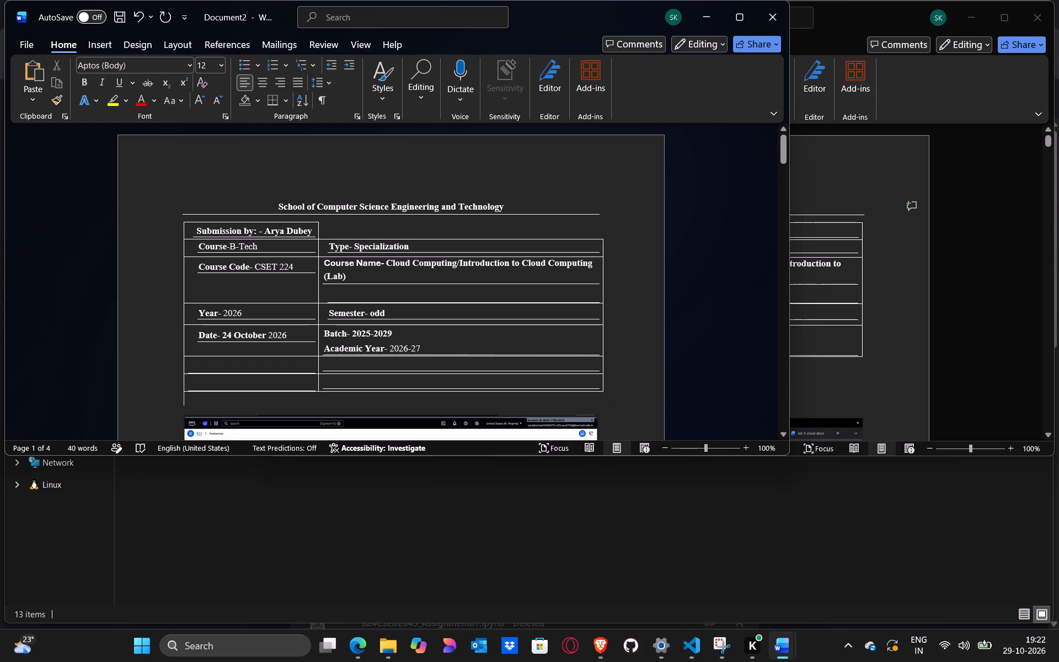
{"action": "triple_click", "coordinate": [193, 385]}
{"action": "left_click", "coordinate": [193, 385]}
{"action": "left_click", "coordinate": [208, 389]}
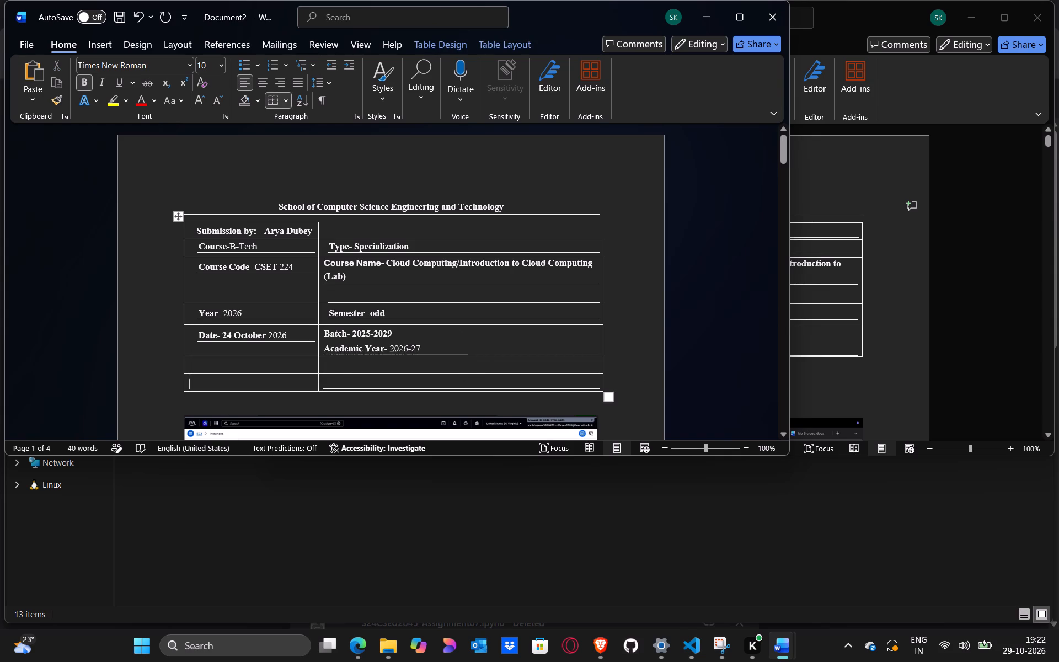
{"action": "left_click_drag", "start_coordinate": [206, 407], "coordinate": [196, 361]}
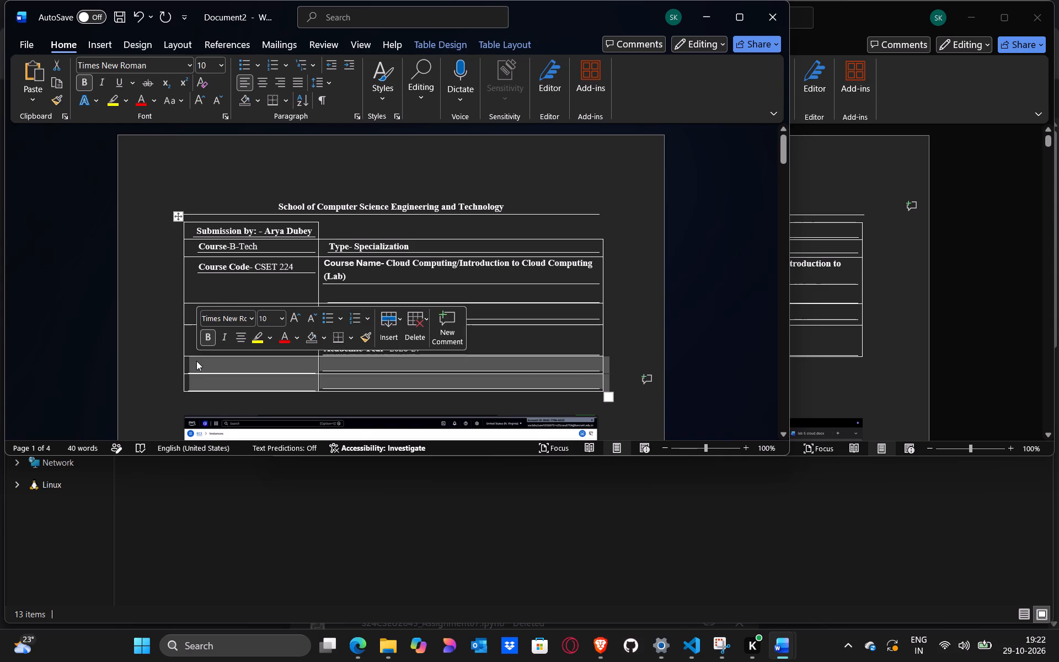
{"action": "key", "text": "BackSpace"}
Examine the whole document, from the submission table to the last page, for the order and spacing of the screenshots.
{"action": "scroll", "coordinate": [196, 361], "scroll_direction": "down", "scroll_amount": 4}
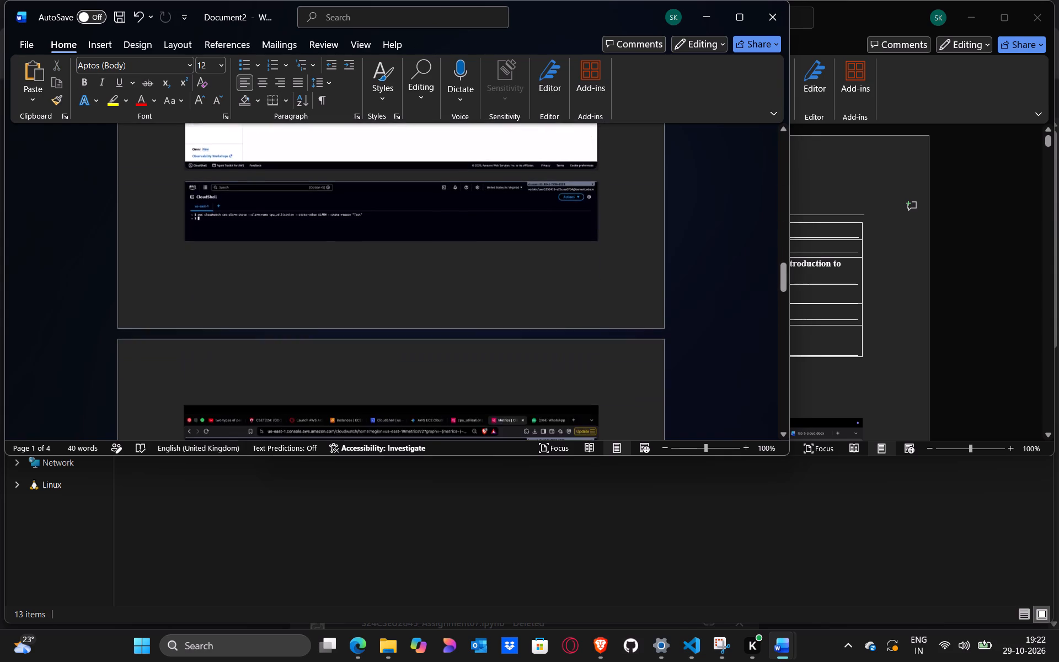
{"action": "scroll", "coordinate": [196, 361], "scroll_direction": "down", "scroll_amount": 8}
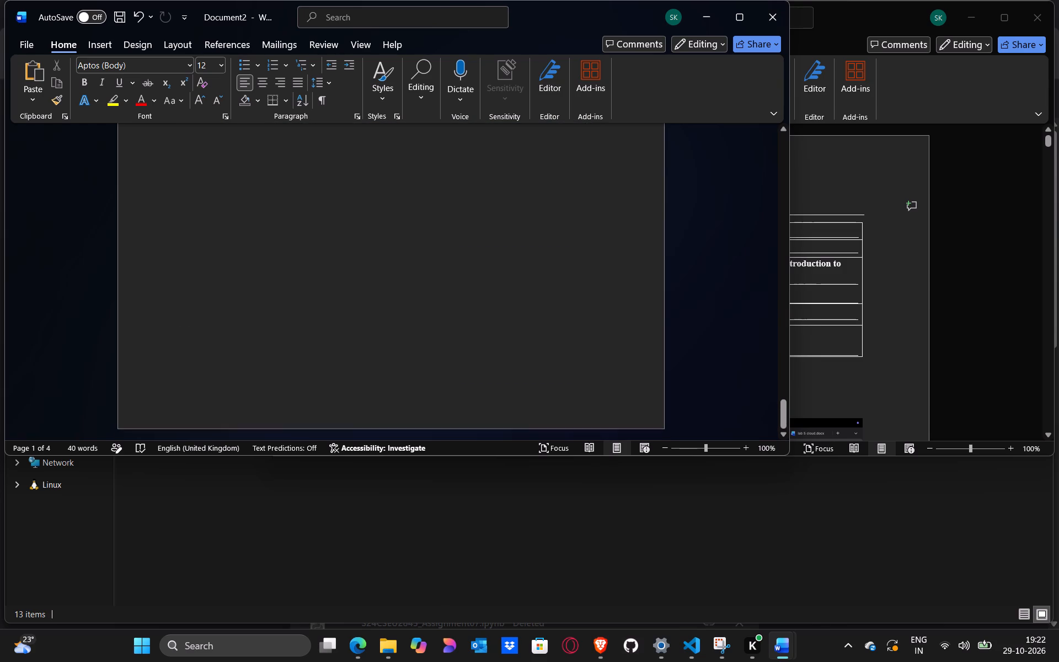
{"action": "scroll", "coordinate": [196, 361], "scroll_direction": "down", "scroll_amount": 3}
{"action": "scroll", "coordinate": [196, 361], "scroll_direction": "up", "scroll_amount": 4}
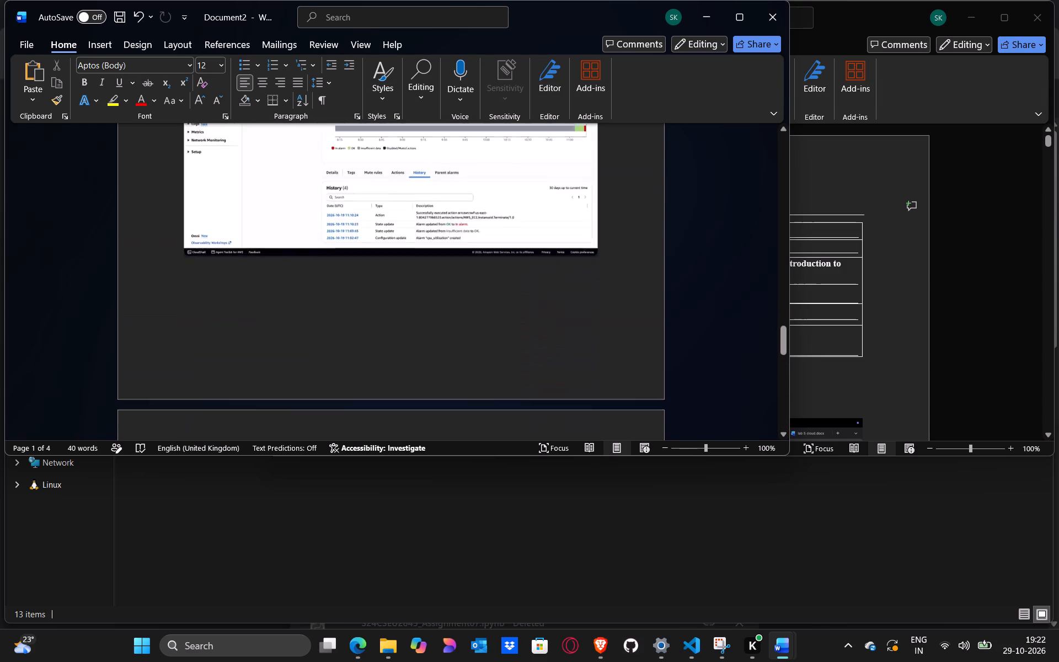
{"action": "scroll", "coordinate": [196, 361], "scroll_direction": "up", "scroll_amount": 7}
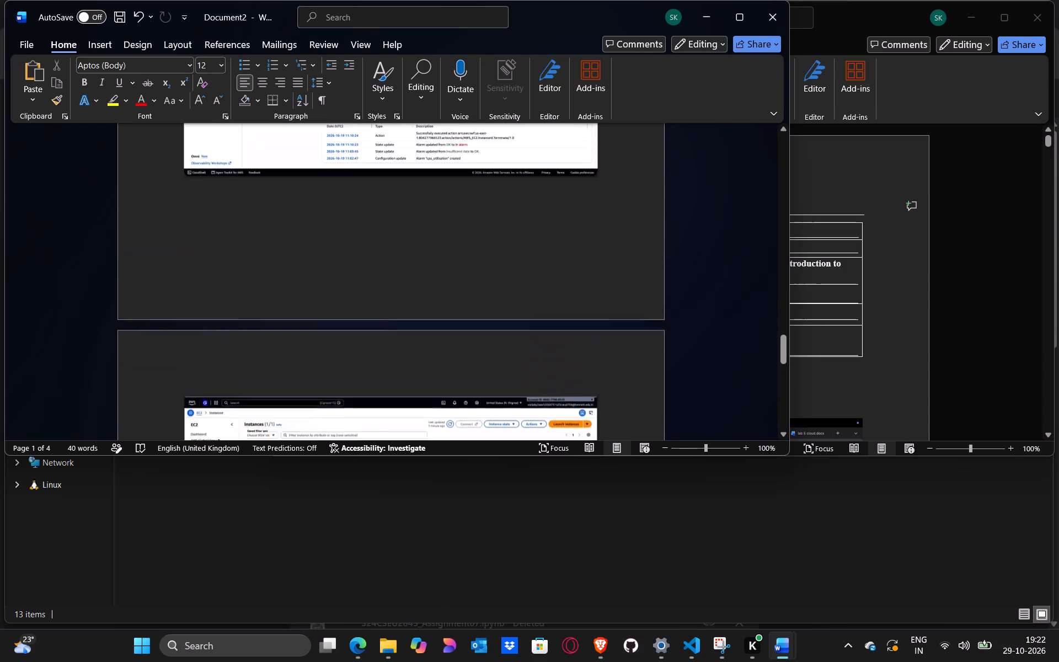
{"action": "scroll", "coordinate": [196, 361], "scroll_direction": "up", "scroll_amount": 7}
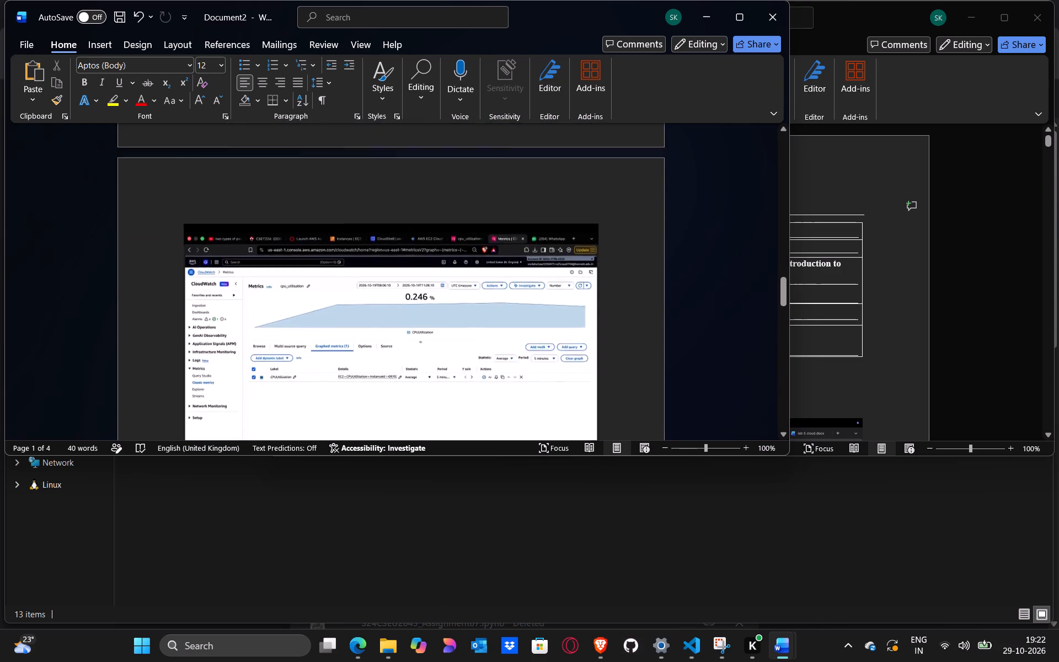
{"action": "scroll", "coordinate": [196, 361], "scroll_direction": "up", "scroll_amount": 6}
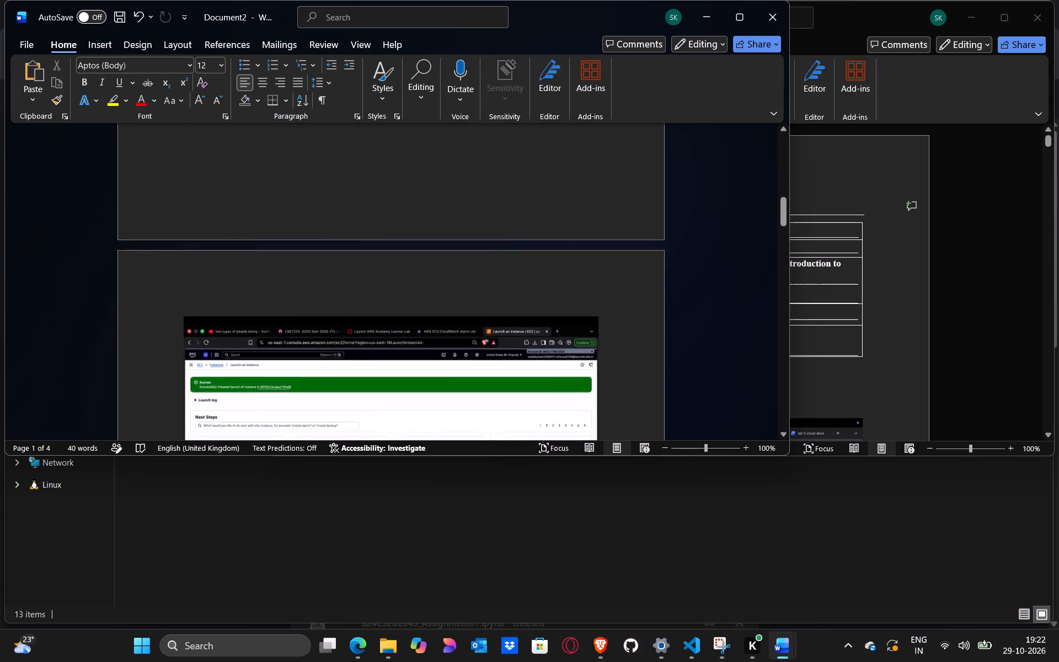
{"action": "scroll", "coordinate": [196, 361], "scroll_direction": "up", "scroll_amount": 6}
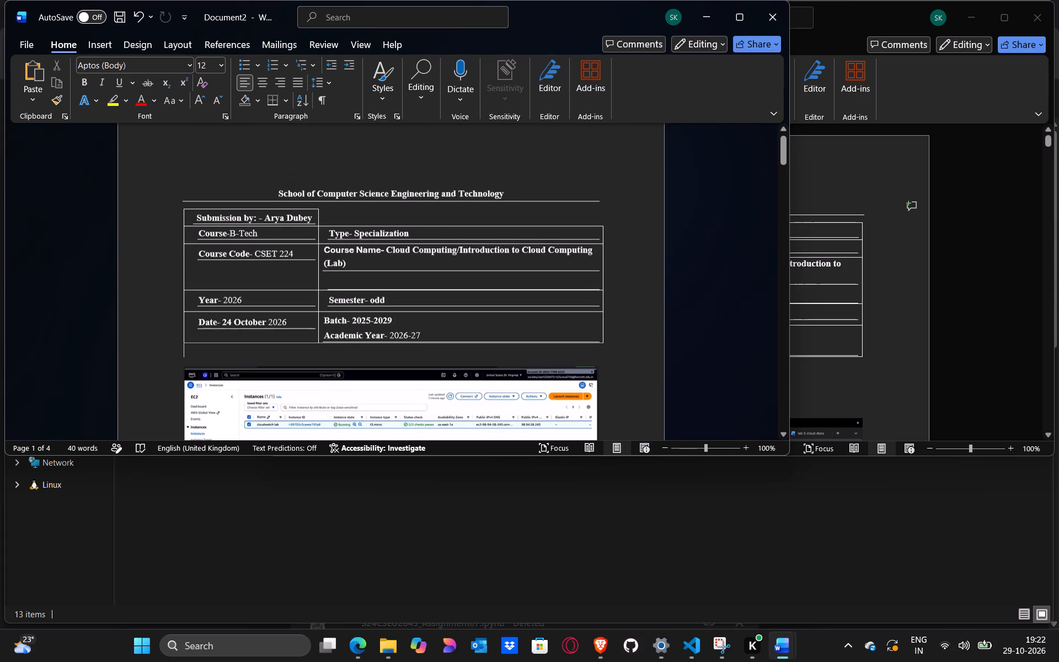
{"action": "scroll", "coordinate": [196, 361], "scroll_direction": "up", "scroll_amount": 2}
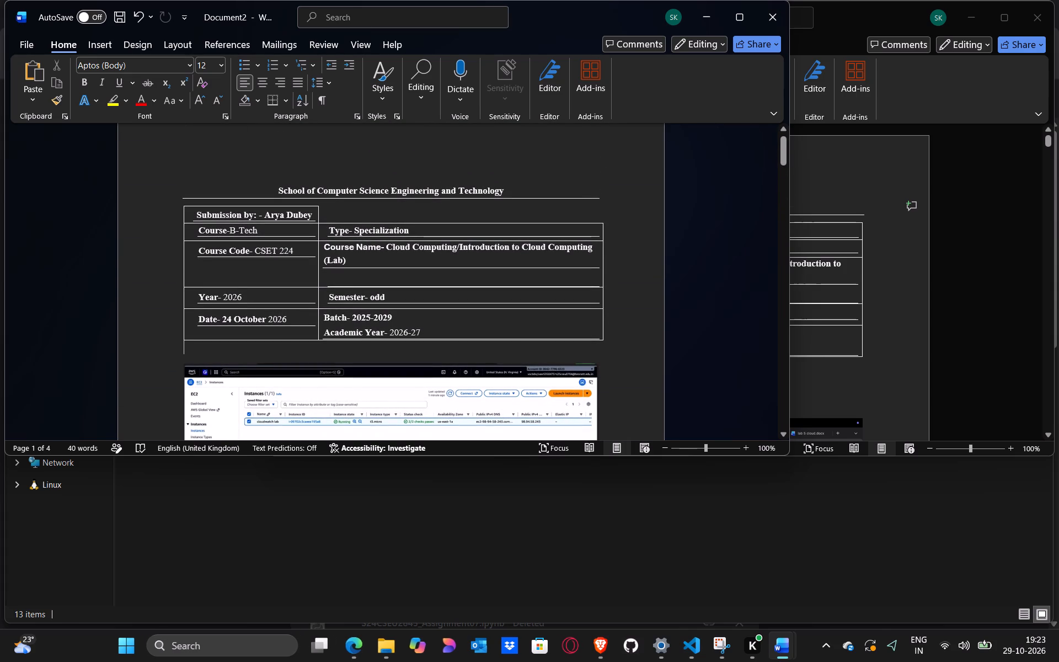
{"action": "scroll", "coordinate": [196, 361], "scroll_direction": "up", "scroll_amount": 1}
{"action": "scroll", "coordinate": [196, 361], "scroll_direction": "down", "scroll_amount": 3}
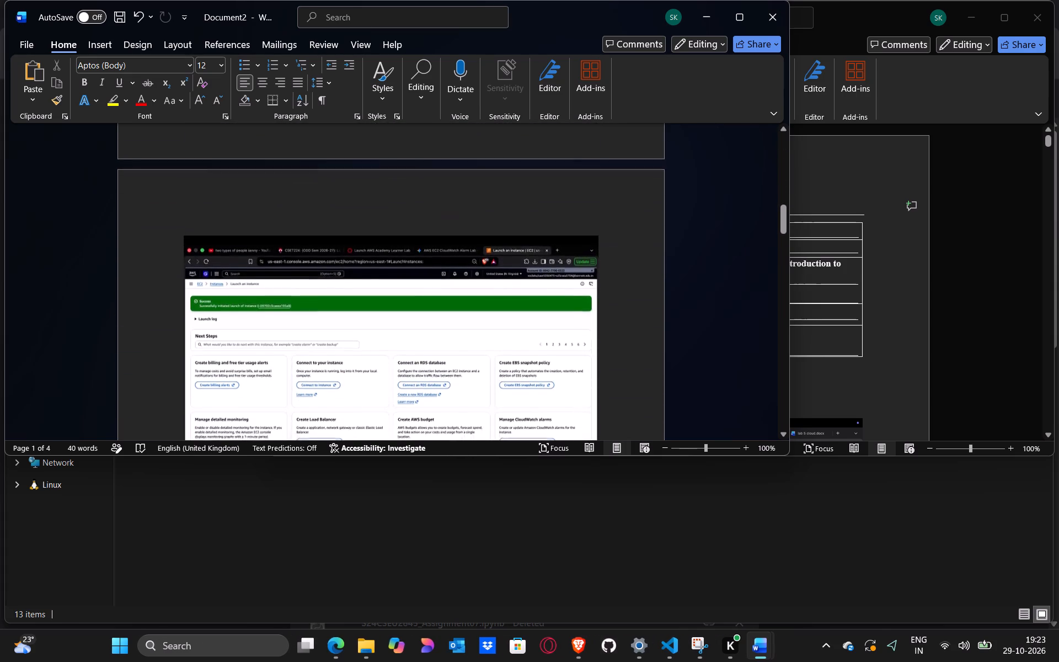
Save the new document to OneDrive - Personal as a Word document named "lab 8 cloud".
{"action": "scroll", "coordinate": [196, 361], "scroll_direction": "down", "scroll_amount": 4}
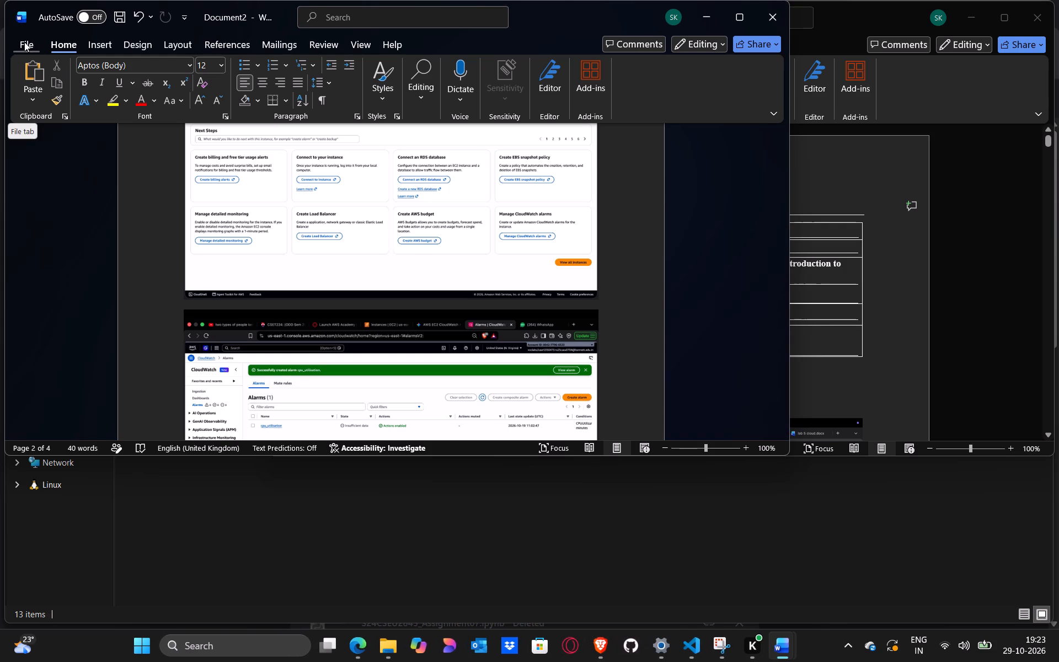
{"action": "left_click", "coordinate": [24, 42]}
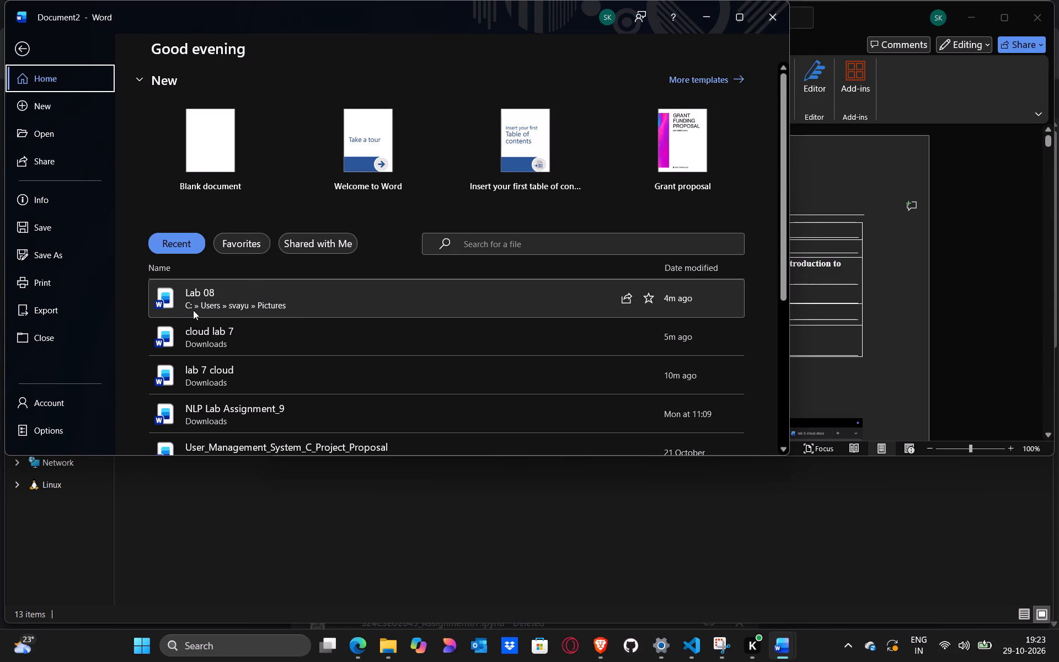
{"action": "left_click", "coordinate": [44, 254]}
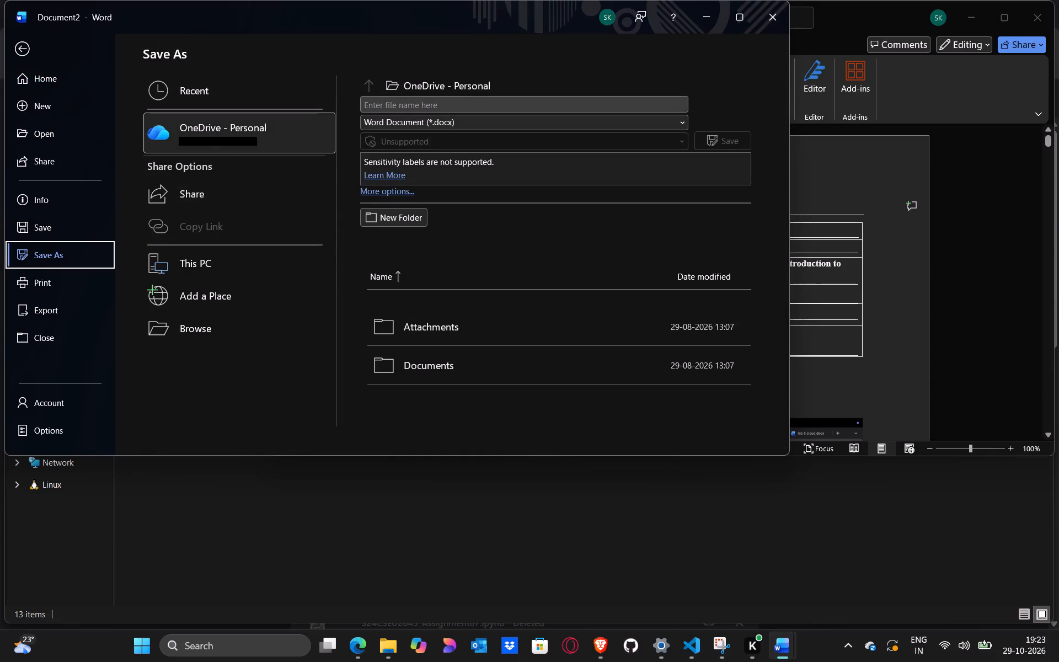
{"action": "left_click", "coordinate": [370, 110]}
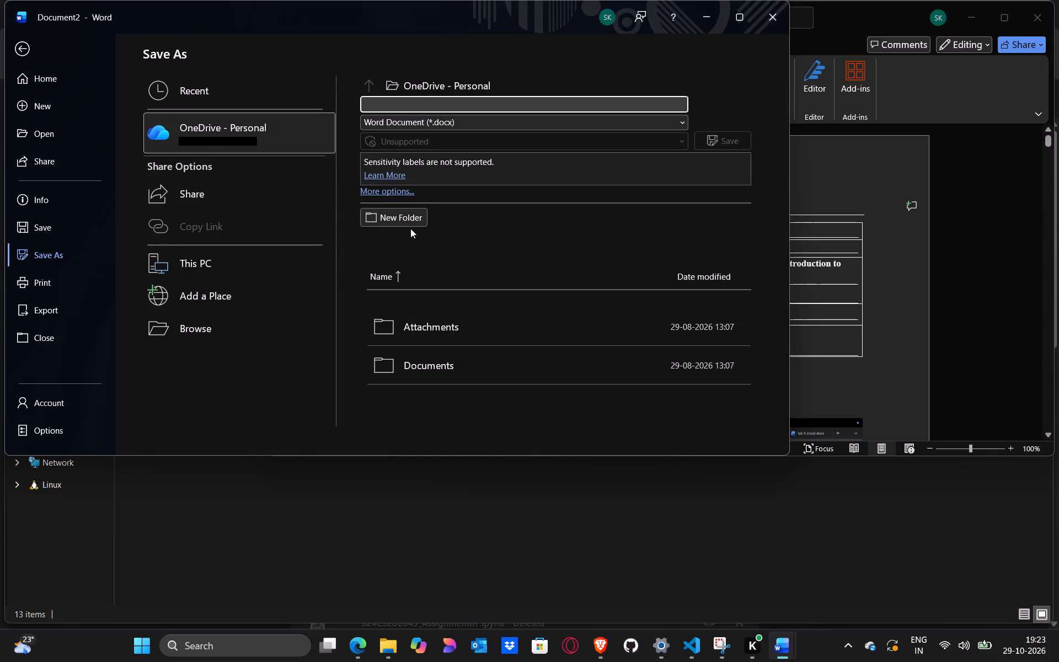
{"action": "type", "text": "lab 8 cloud"}
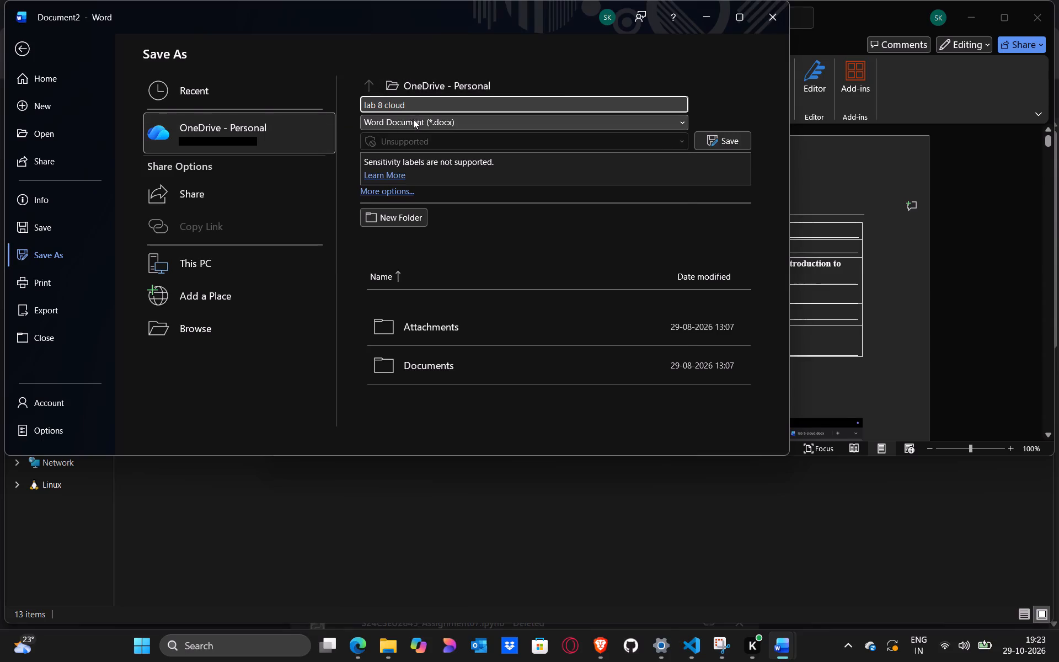
{"action": "left_click", "coordinate": [411, 119]}
{"action": "left_click", "coordinate": [411, 119]}
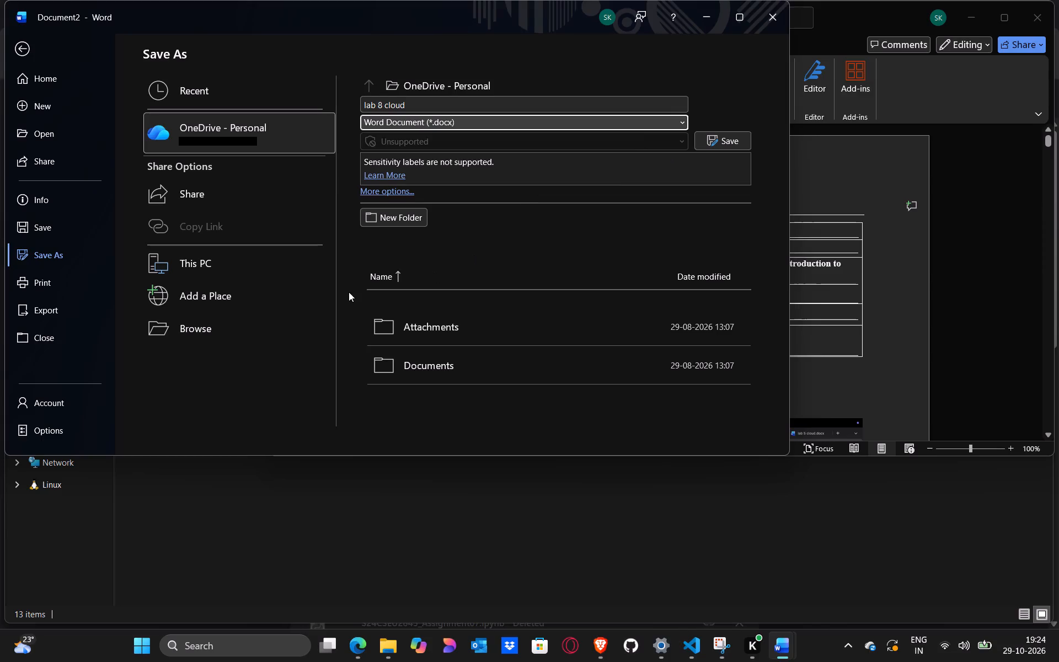
{"action": "left_click", "coordinate": [427, 104]}
{"action": "left_click", "coordinate": [415, 111]}
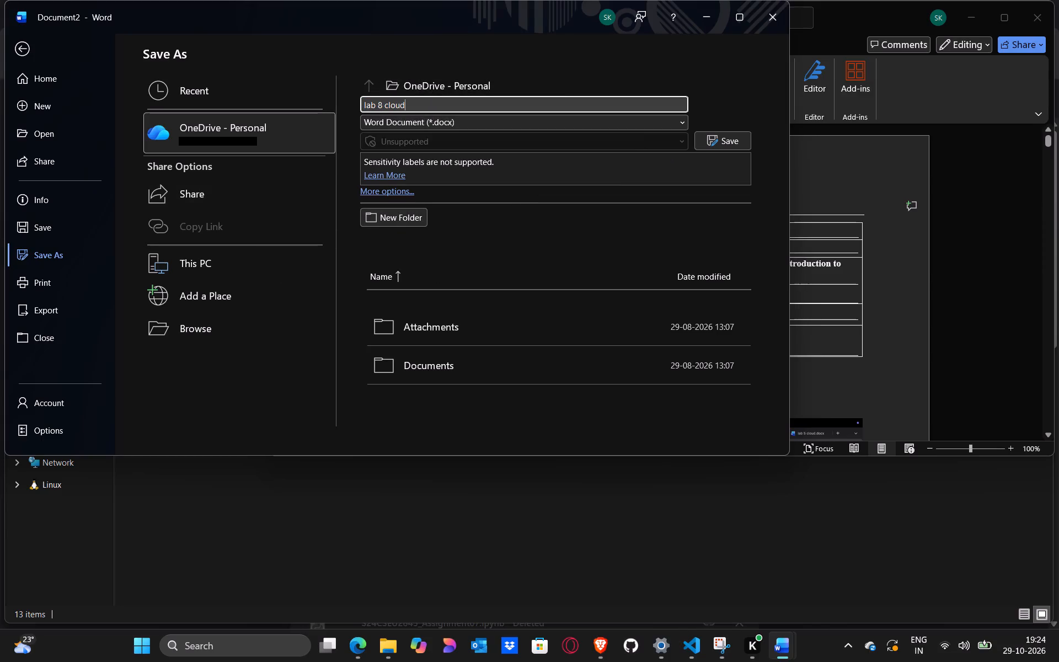
{"action": "key", "text": "Return"}
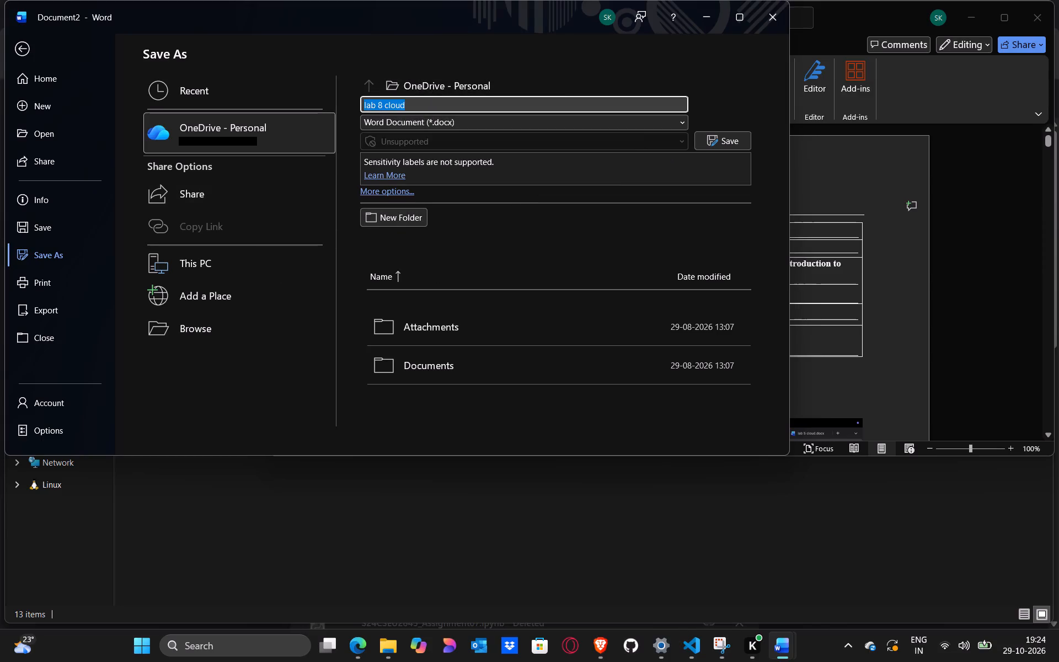
{"action": "left_click", "coordinate": [415, 111]}
{"action": "left_click", "coordinate": [728, 134]}
{"action": "left_click", "coordinate": [697, 118]}
{"action": "double_click", "coordinate": [635, 108]}
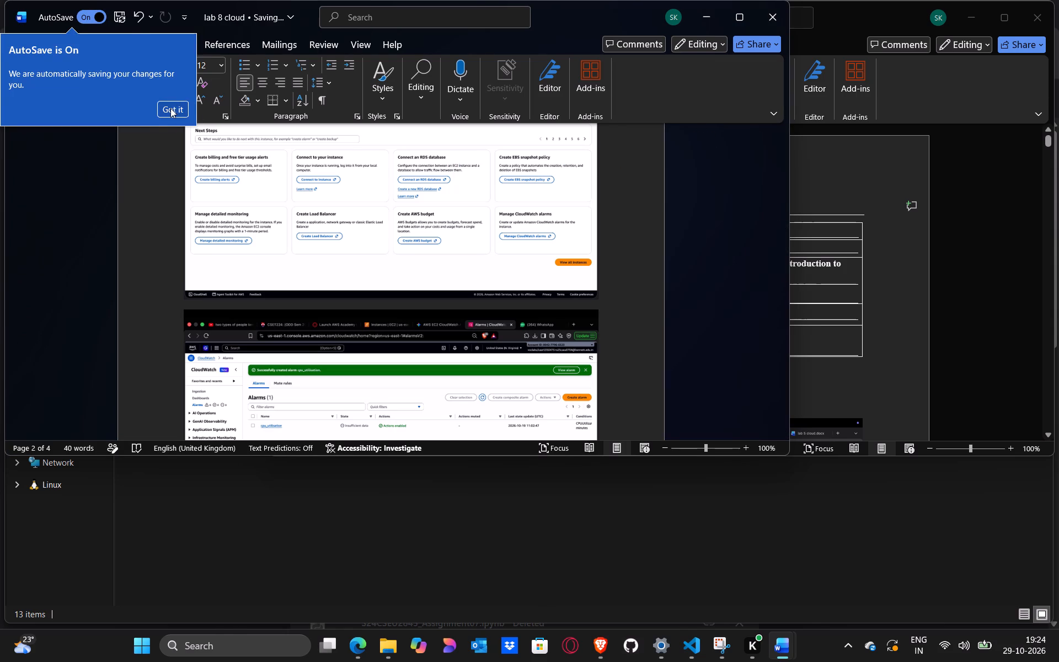
{"action": "left_click", "coordinate": [170, 108]}
Open the recent Lab 08 assignment document stored in the Pictures folder.
{"action": "scroll", "coordinate": [284, 195], "scroll_direction": "up", "scroll_amount": 3}
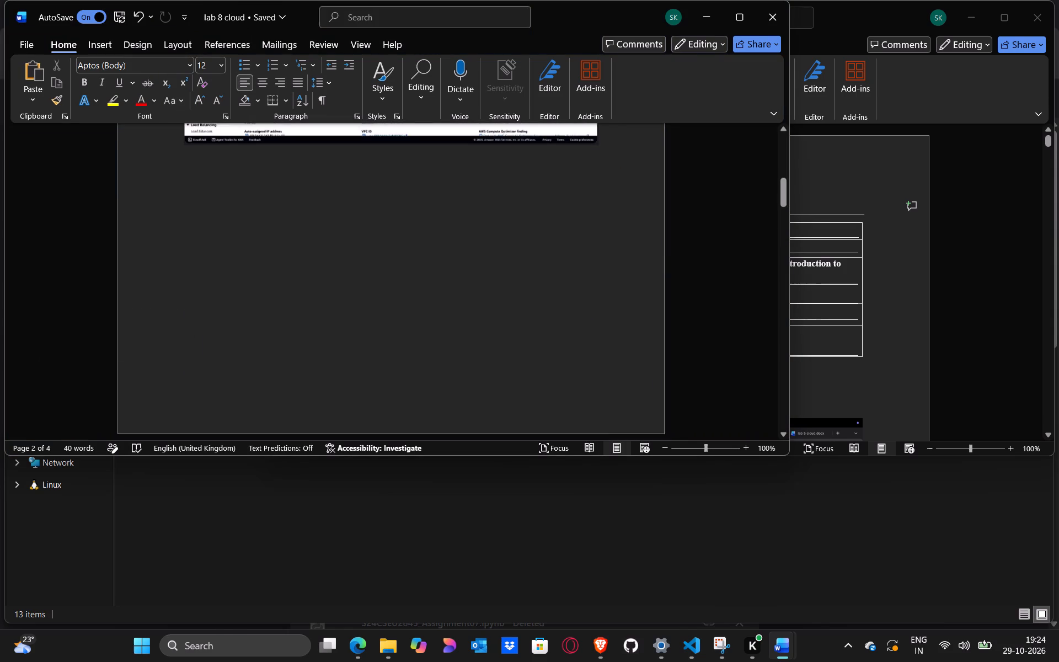
{"action": "scroll", "coordinate": [284, 195], "scroll_direction": "up", "scroll_amount": 7}
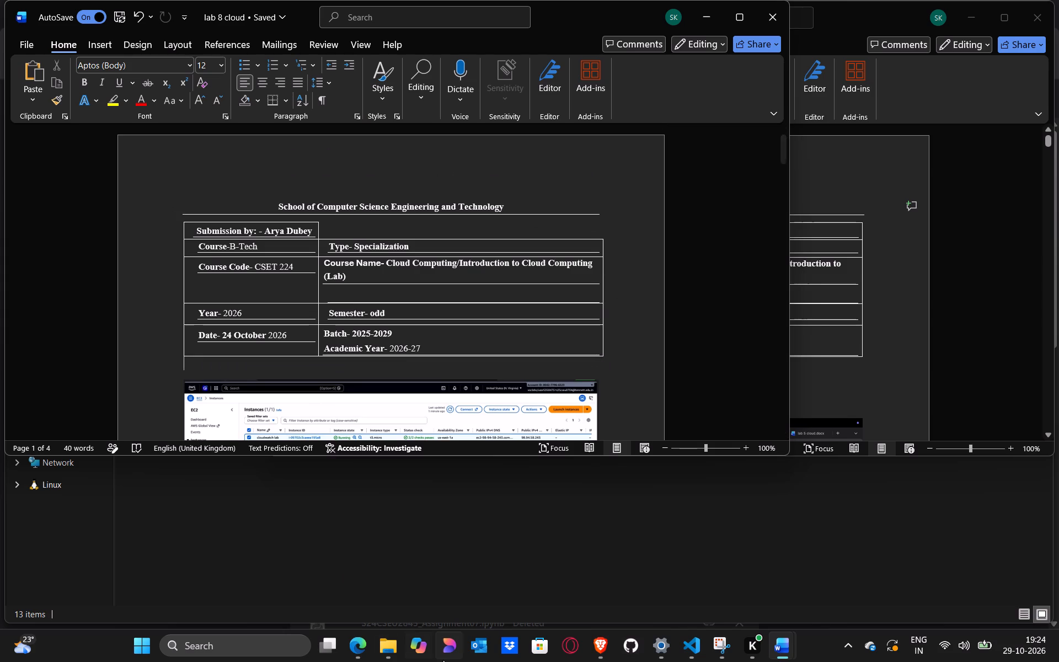
{"action": "left_click", "coordinate": [775, 652]}
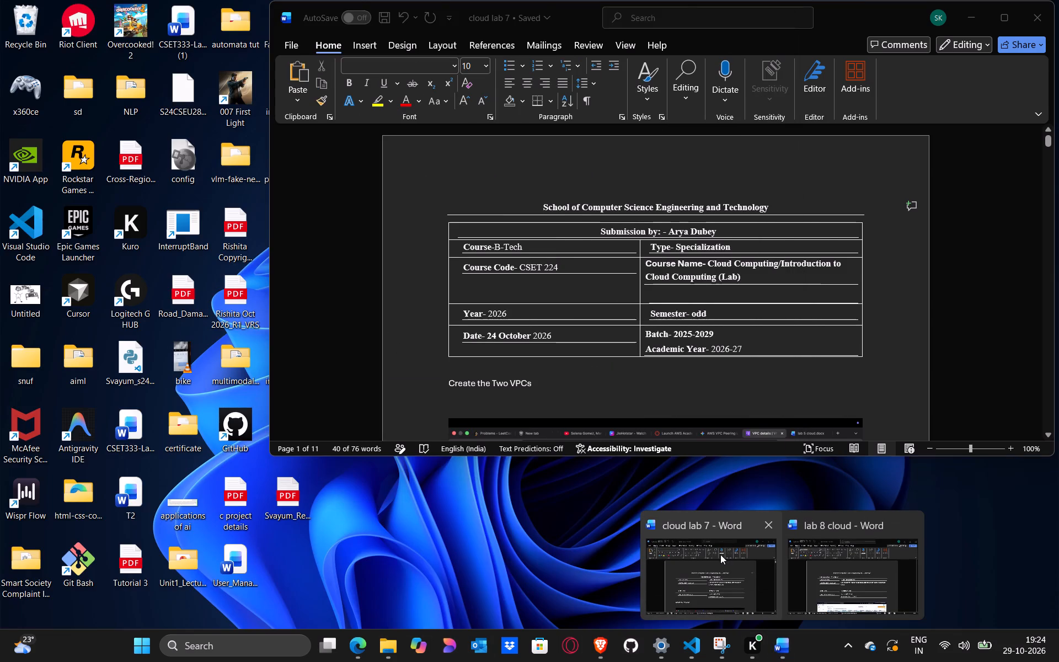
{"action": "left_click", "coordinate": [727, 557]}
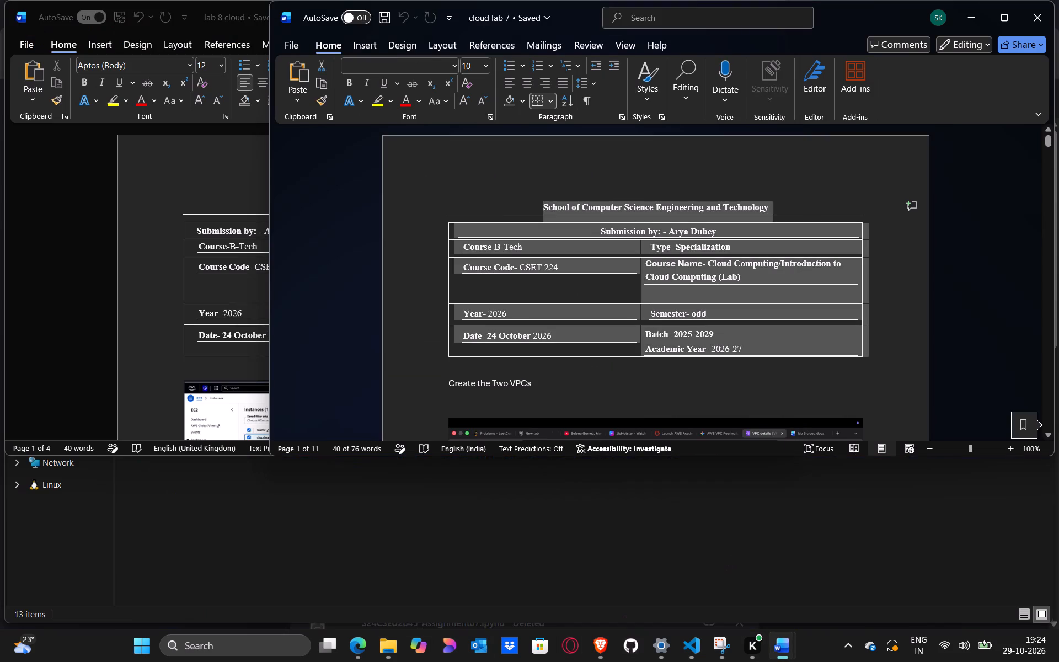
{"action": "left_click", "coordinate": [295, 47]}
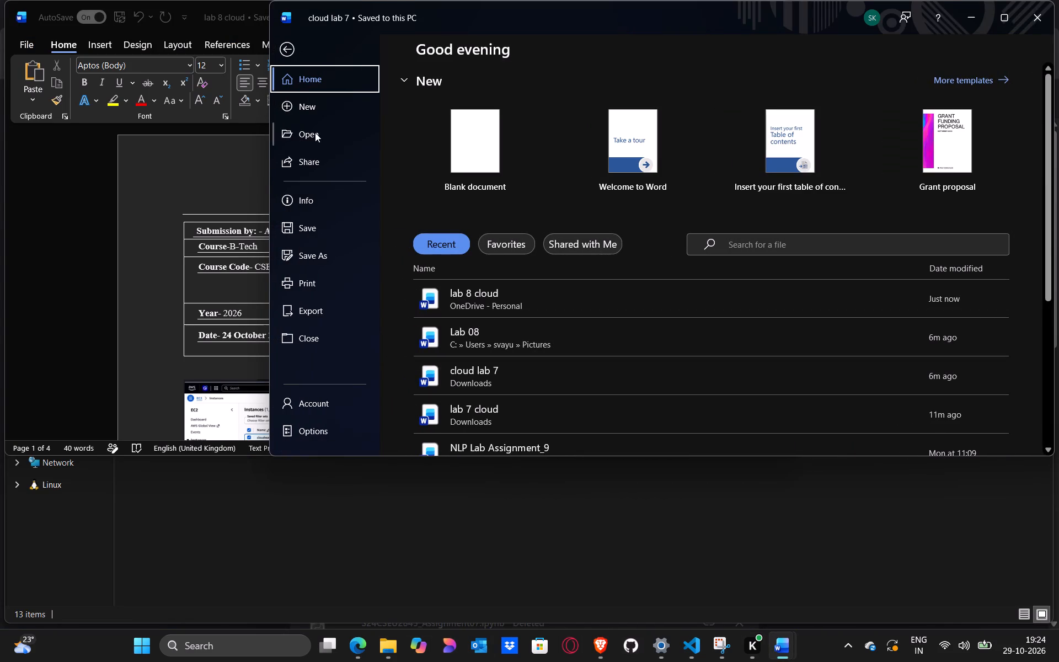
{"action": "left_click", "coordinate": [482, 344]}
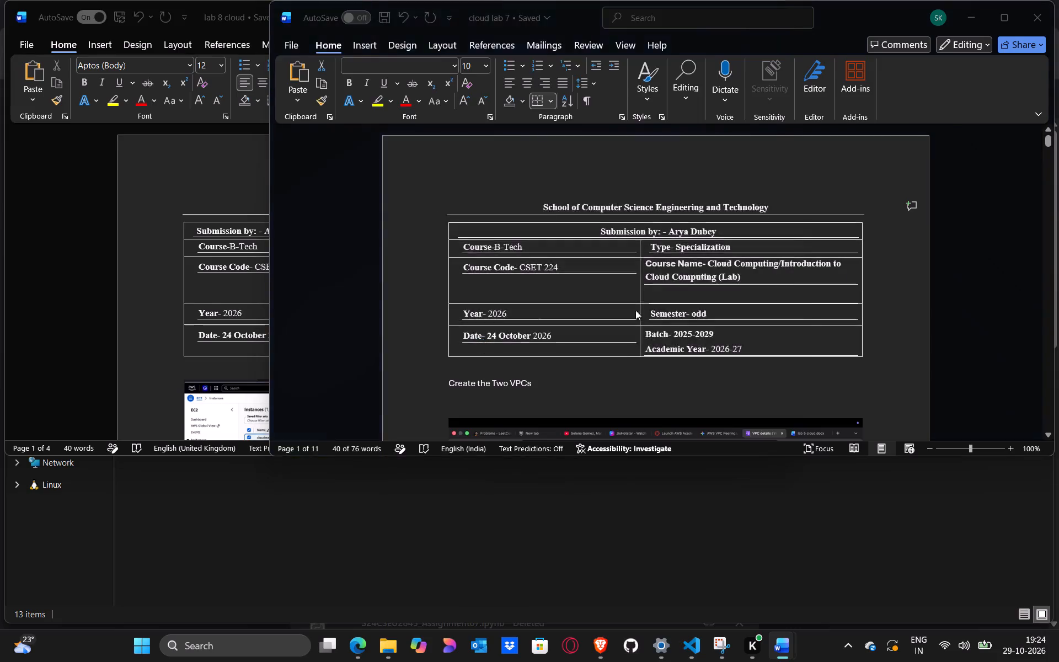
Examine the Lab 08 instructions from STEP1 to the duplicate-tab section for the order and wording of the steps.
{"action": "scroll", "coordinate": [635, 310], "scroll_direction": "down", "scroll_amount": 2}
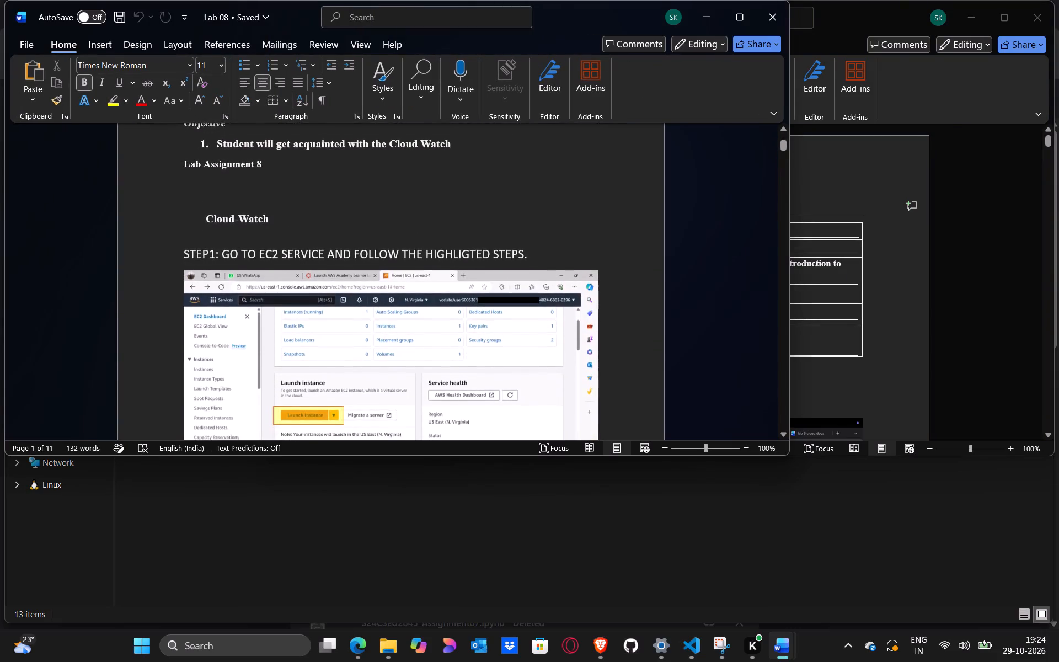
{"action": "left_click", "coordinate": [544, 232]}
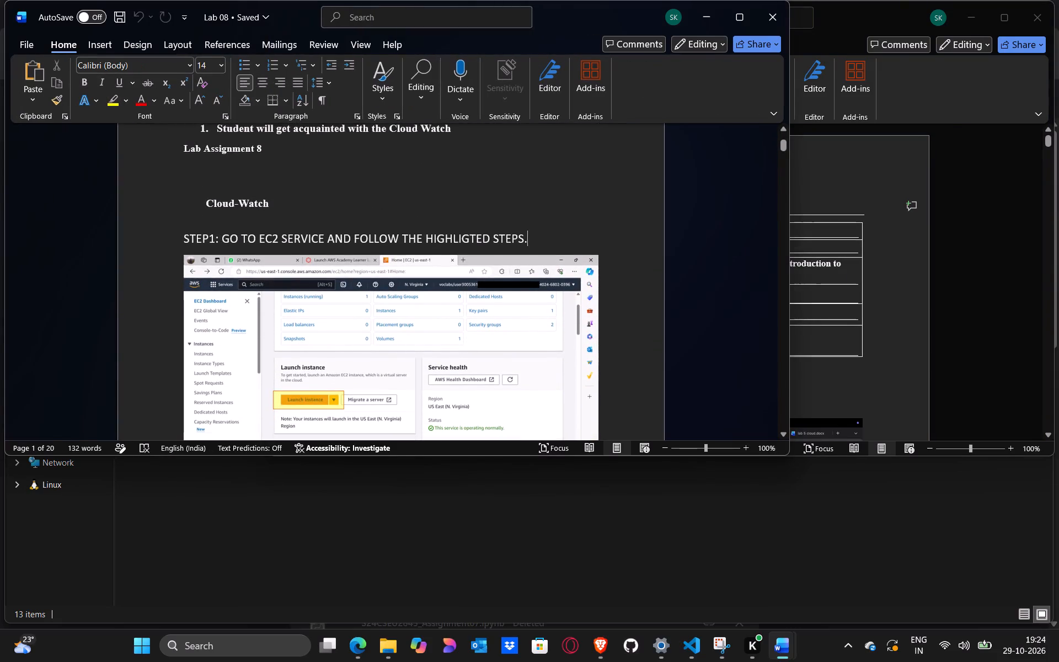
{"action": "scroll", "coordinate": [517, 268], "scroll_direction": "down", "scroll_amount": 6}
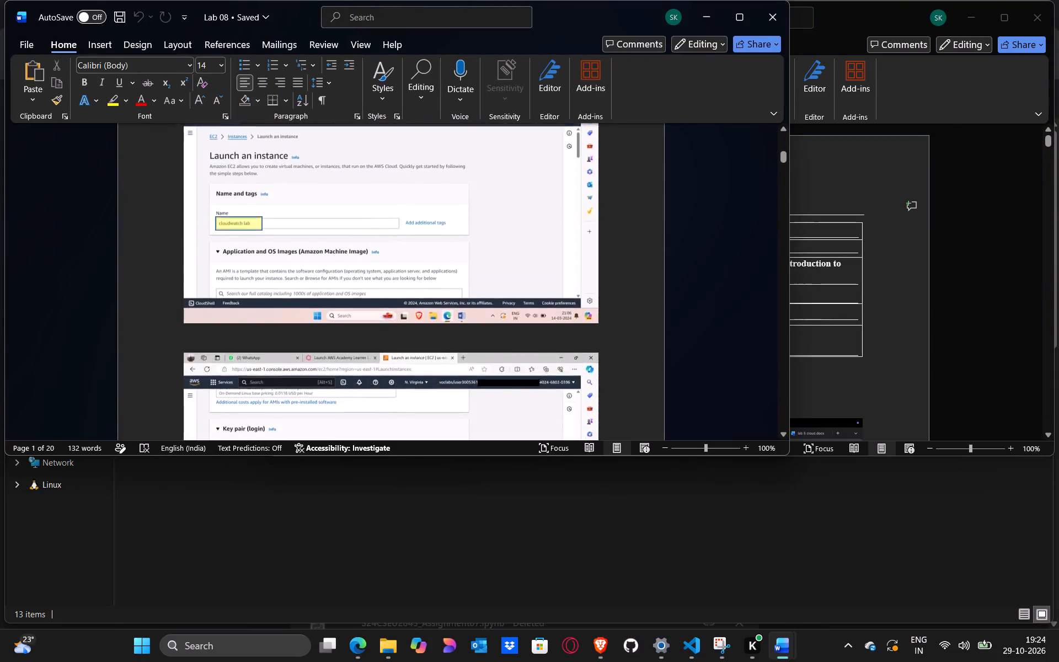
{"action": "scroll", "coordinate": [517, 268], "scroll_direction": "down", "scroll_amount": 5}
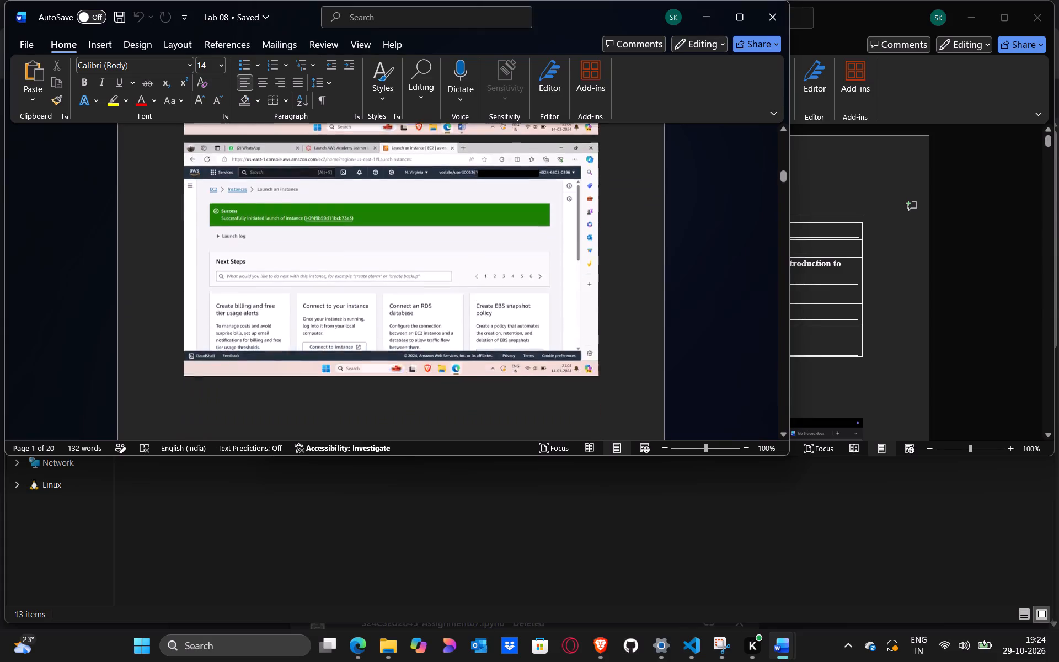
{"action": "scroll", "coordinate": [517, 268], "scroll_direction": "down", "scroll_amount": 3}
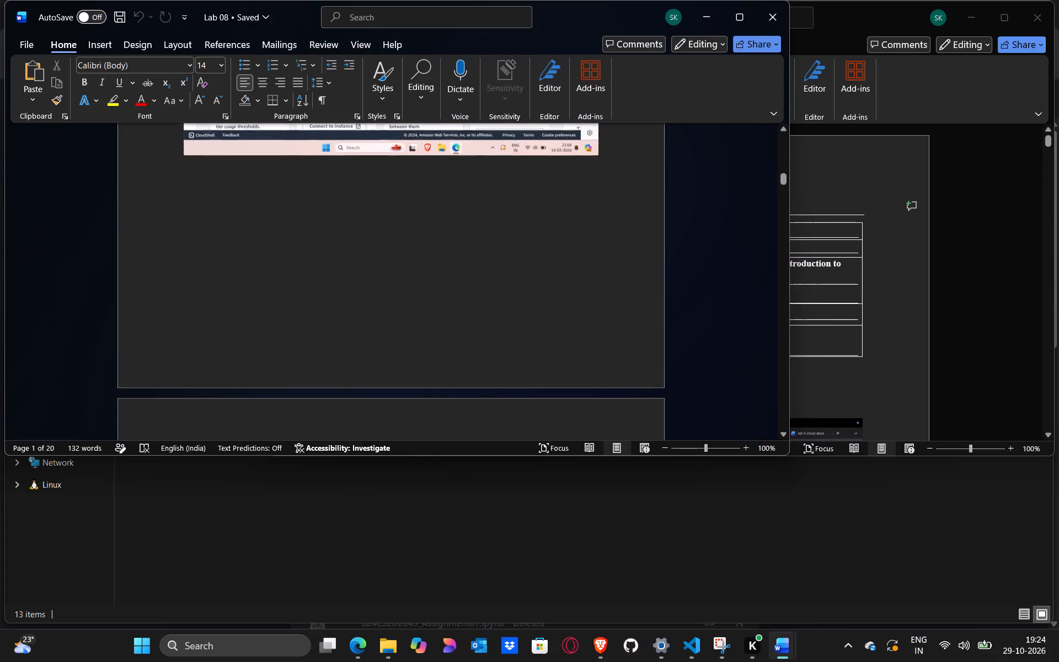
{"action": "scroll", "coordinate": [517, 268], "scroll_direction": "down", "scroll_amount": 4}
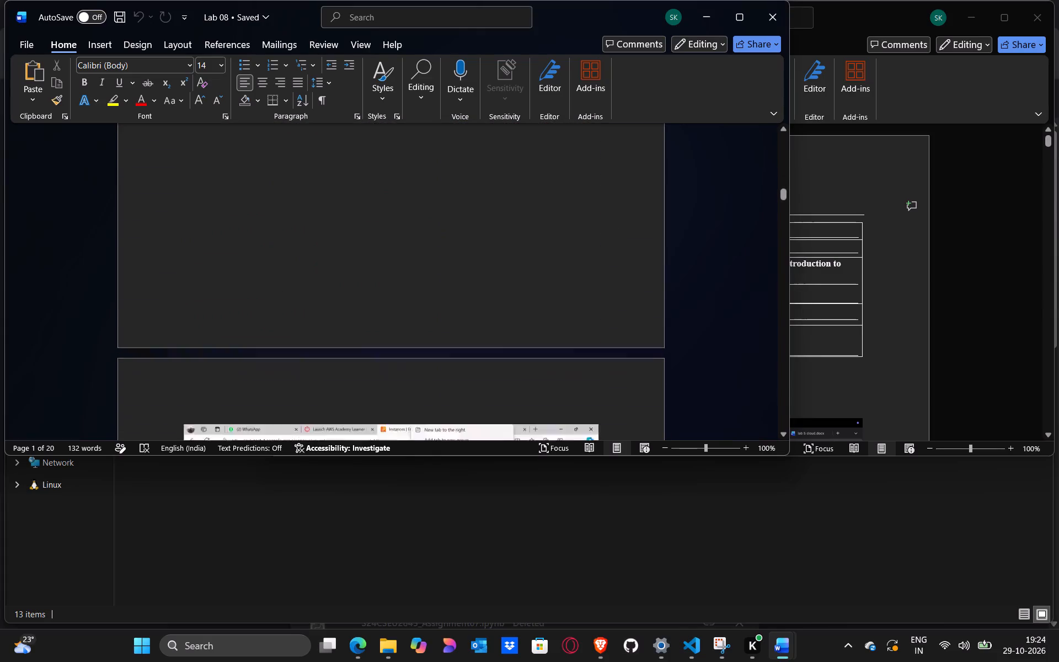
{"action": "scroll", "coordinate": [517, 268], "scroll_direction": "down", "scroll_amount": 3}
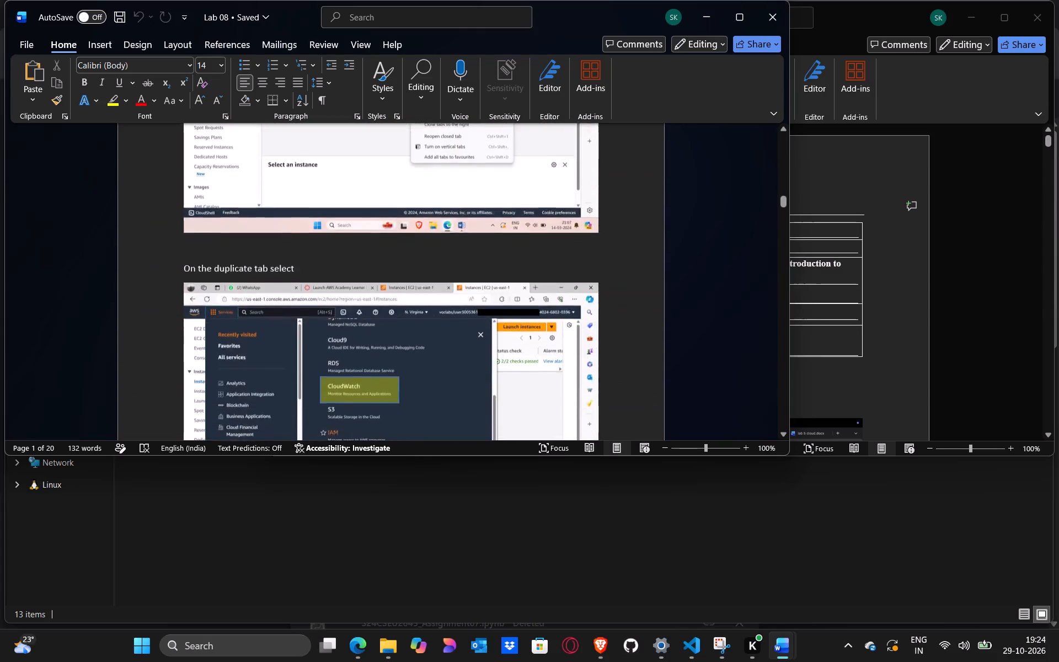
{"action": "scroll", "coordinate": [517, 268], "scroll_direction": "down", "scroll_amount": 1}
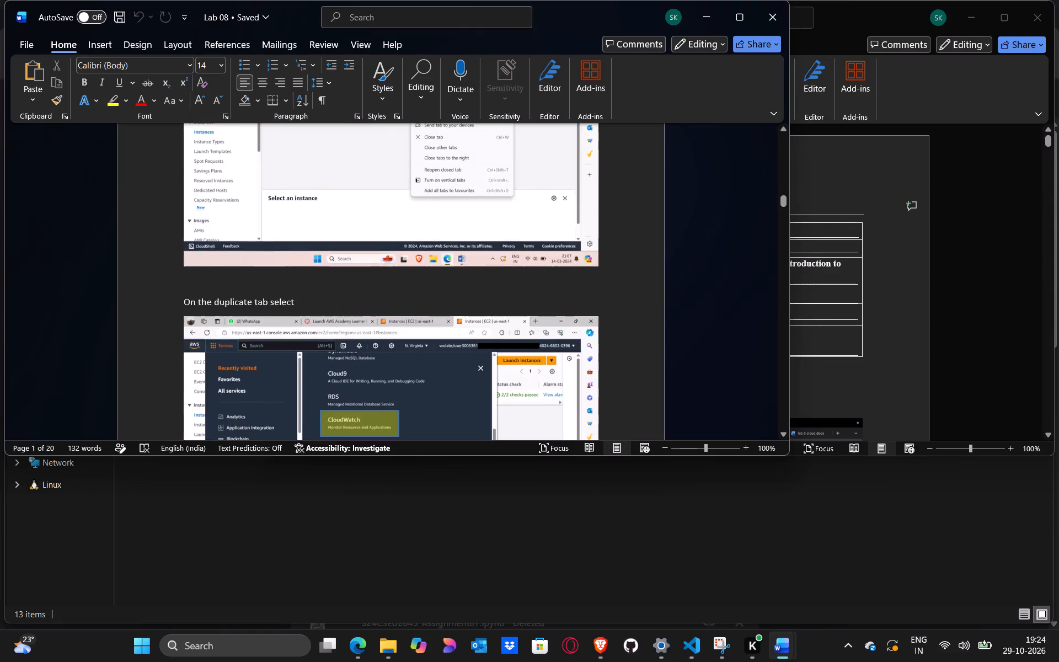
{"action": "scroll", "coordinate": [517, 268], "scroll_direction": "up", "scroll_amount": 1}
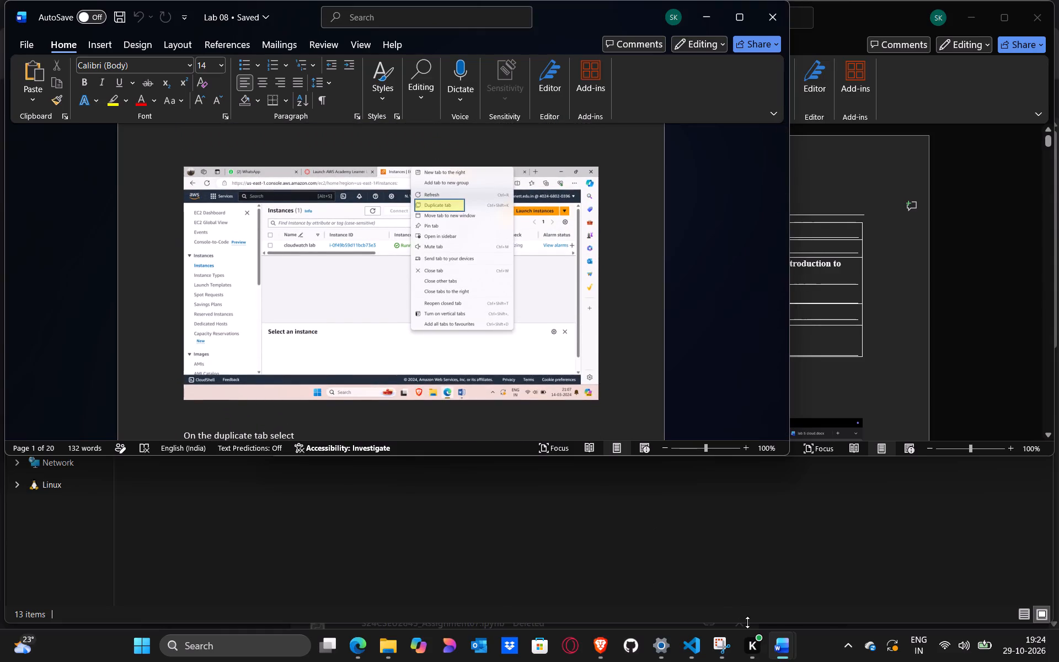
In the lab 8 cloud document, add the caption "Initiate instance" between the submission table and the first EC2 instance screenshot.
{"action": "left_click", "coordinate": [783, 637]}
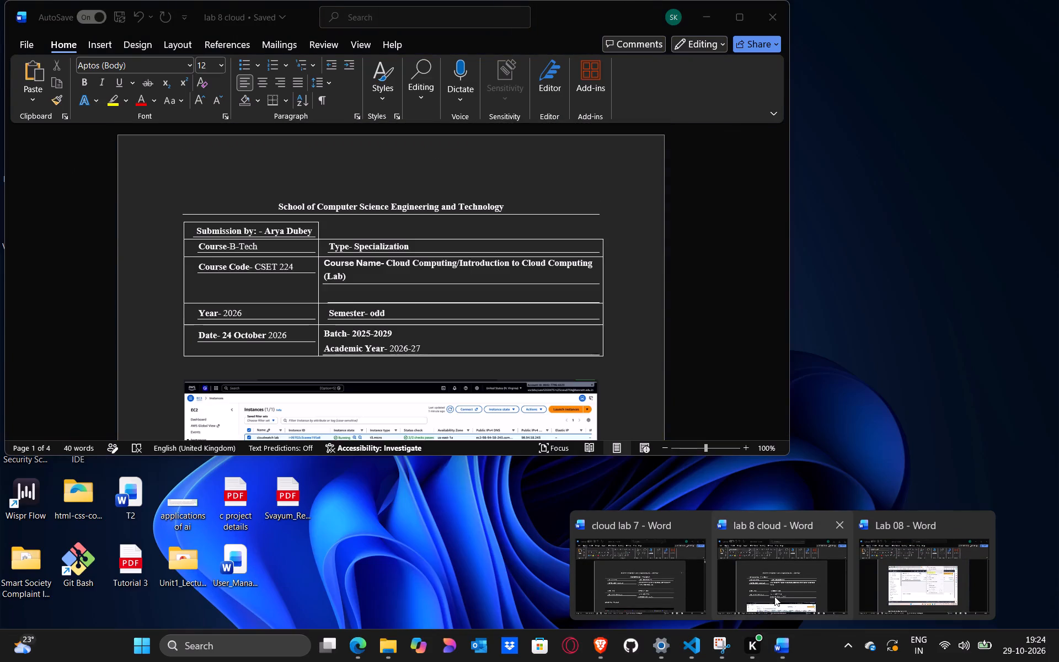
{"action": "left_click", "coordinate": [795, 547]}
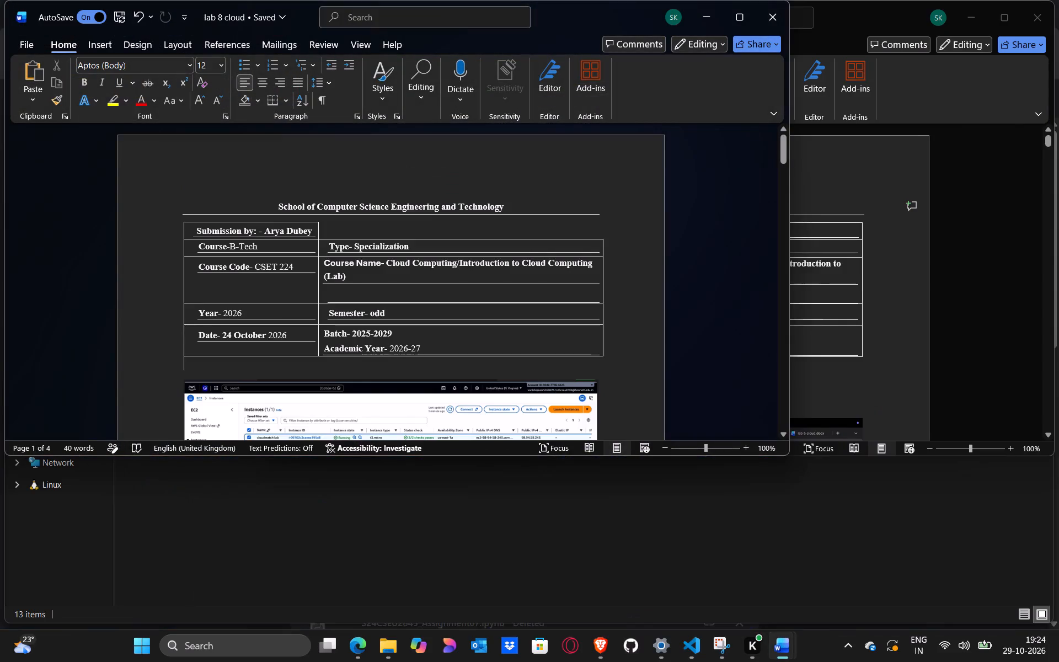
{"action": "scroll", "coordinate": [415, 396], "scroll_direction": "down", "scroll_amount": 1}
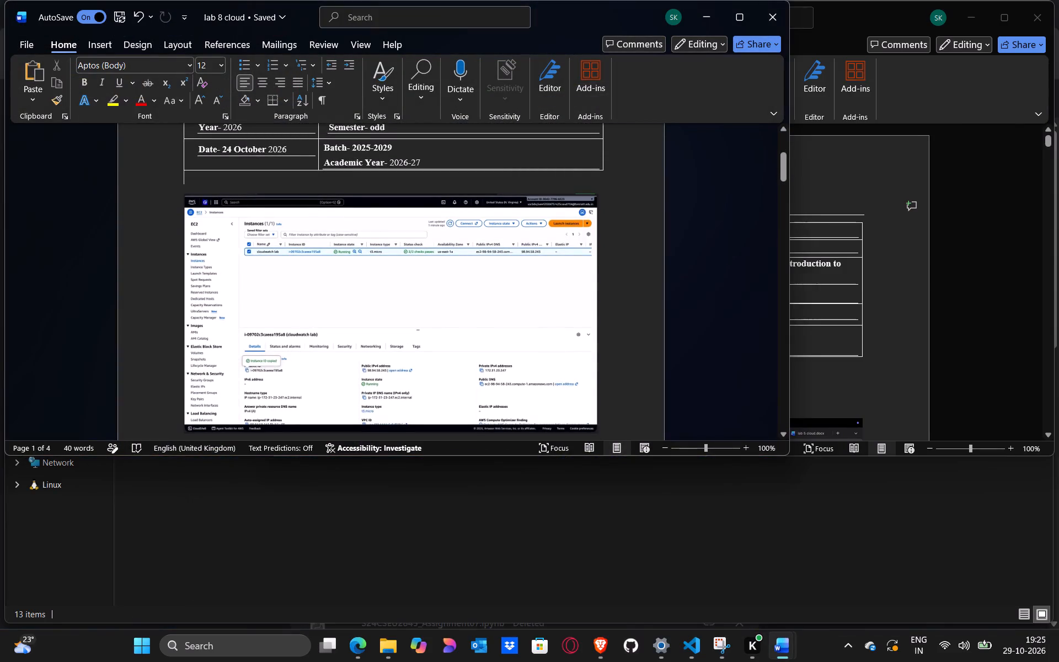
{"action": "left_click", "coordinate": [613, 178]}
{"action": "left_click", "coordinate": [582, 186]}
{"action": "key", "text": "Return"}
{"action": "type", "text": "initiate instance"}
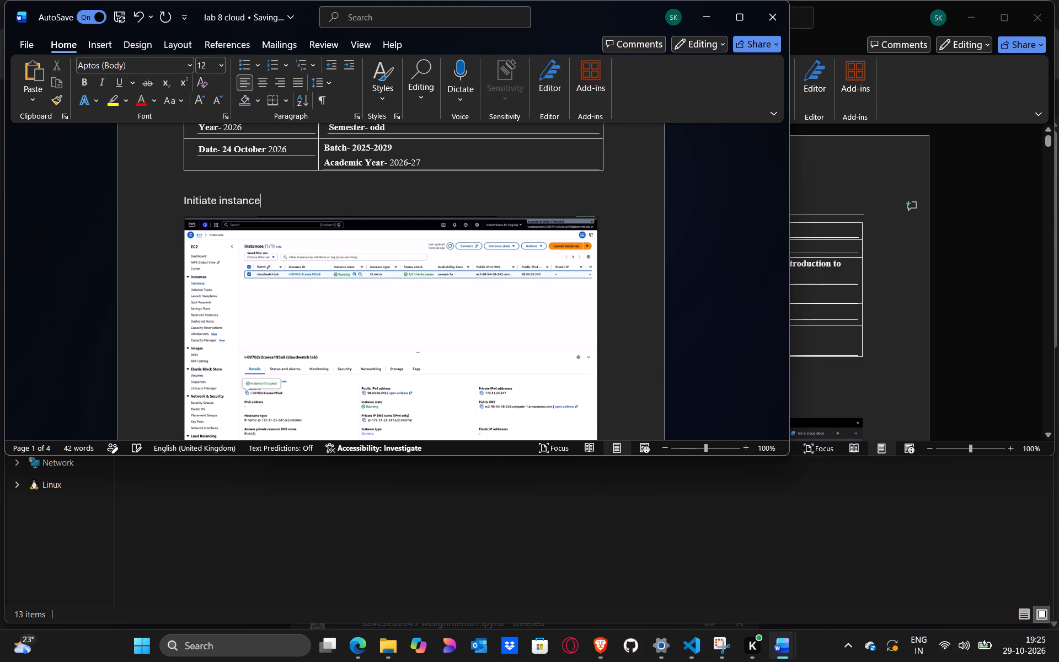
Review the order of the first two EC2 screenshots beneath the "Initiate instance" caption in the lab 8 cloud document.
{"action": "scroll", "coordinate": [568, 156], "scroll_direction": "down", "scroll_amount": 3}
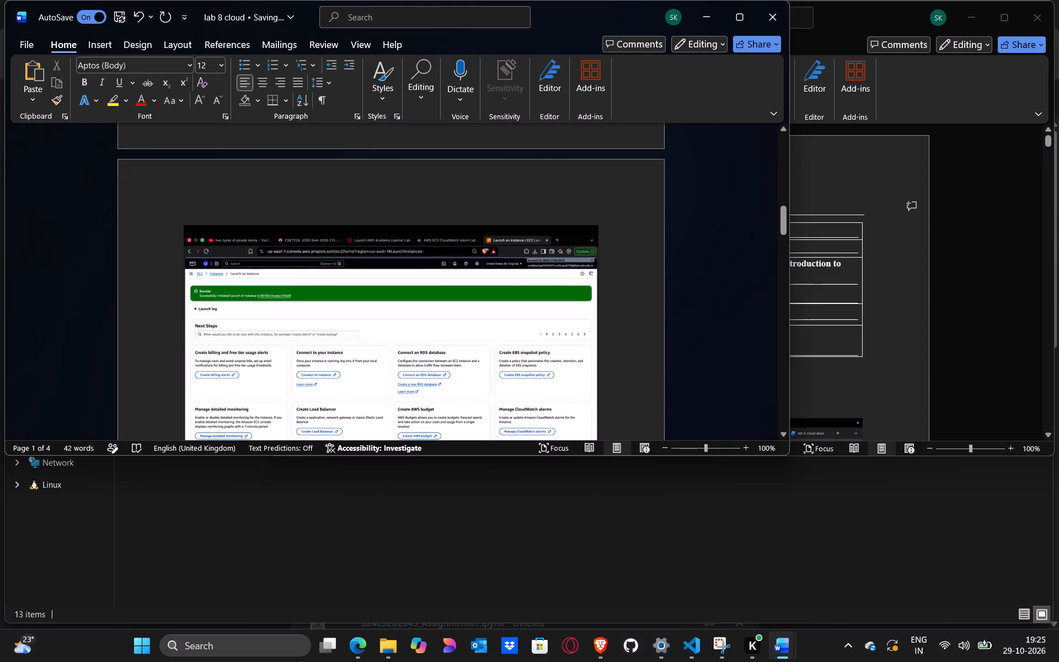
{"action": "scroll", "coordinate": [568, 156], "scroll_direction": "down", "scroll_amount": 1}
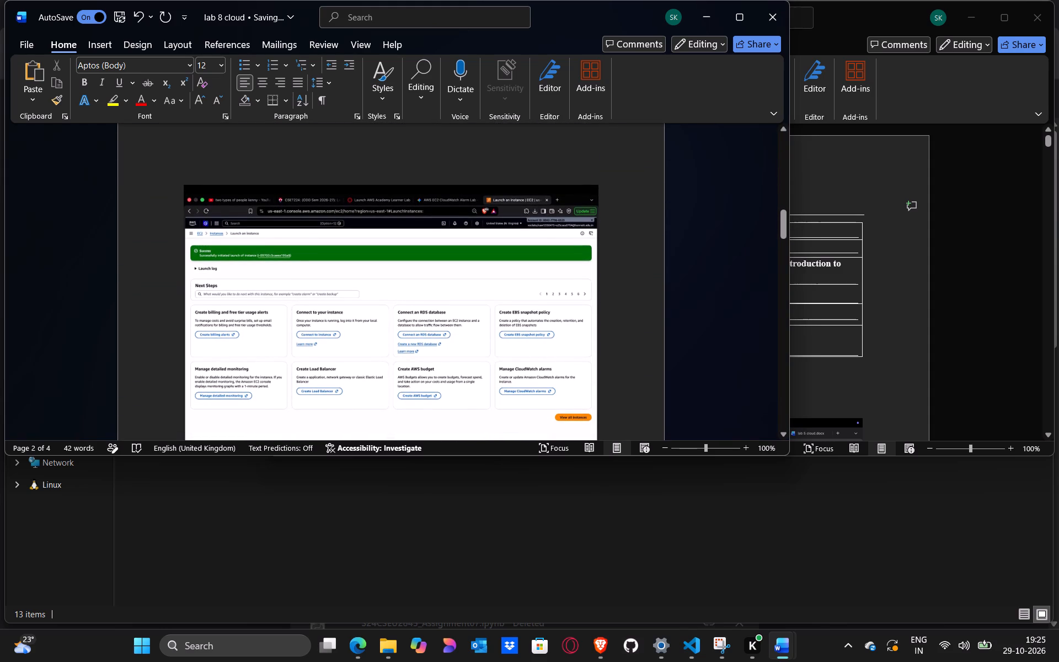
{"action": "scroll", "coordinate": [479, 303], "scroll_direction": "up", "scroll_amount": 3}
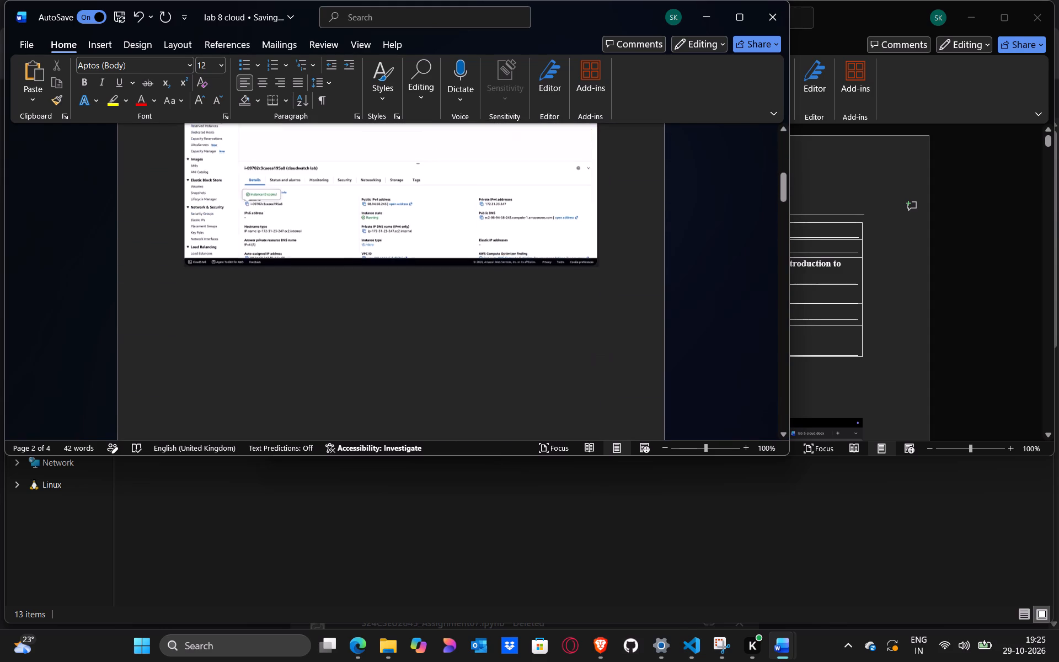
{"action": "scroll", "coordinate": [479, 303], "scroll_direction": "up", "scroll_amount": 3}
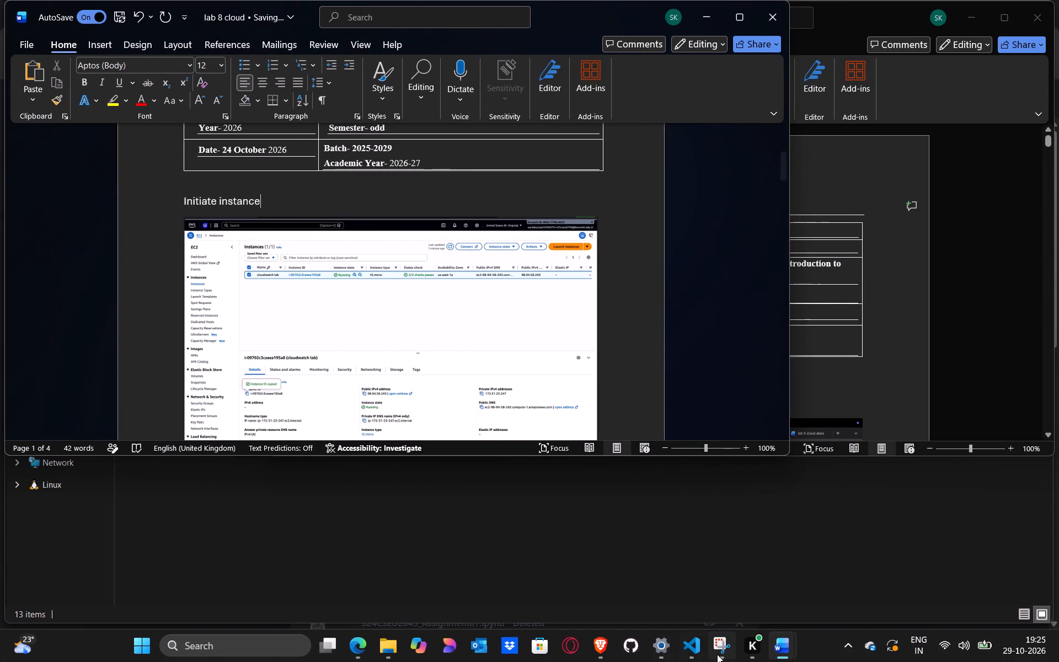
Switch to the Lab 08 document and examine its instructions from the duplicate-tab section through the CloudWatch alarm steps to copying the instance ID.
{"action": "left_click", "coordinate": [779, 654]}
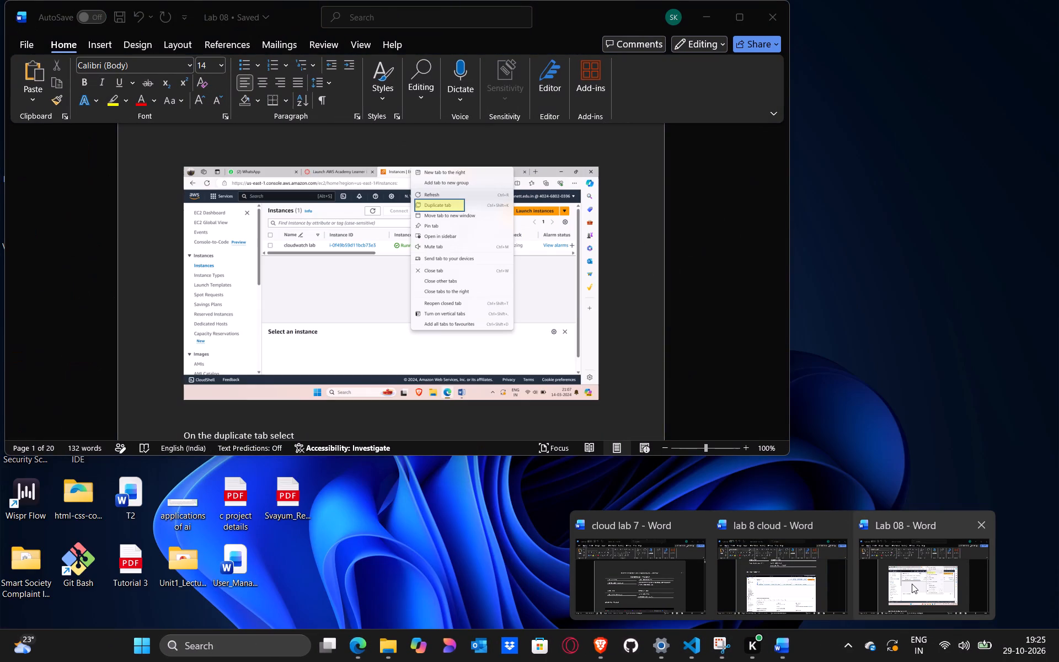
{"action": "left_click", "coordinate": [912, 584]}
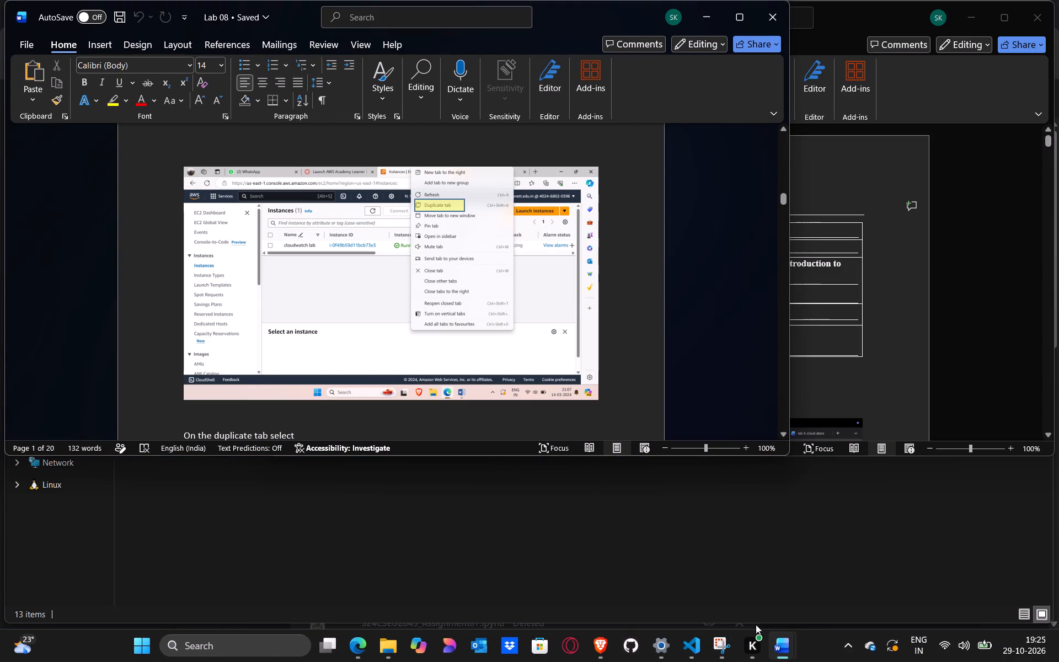
{"action": "scroll", "coordinate": [564, 362], "scroll_direction": "down", "scroll_amount": 1}
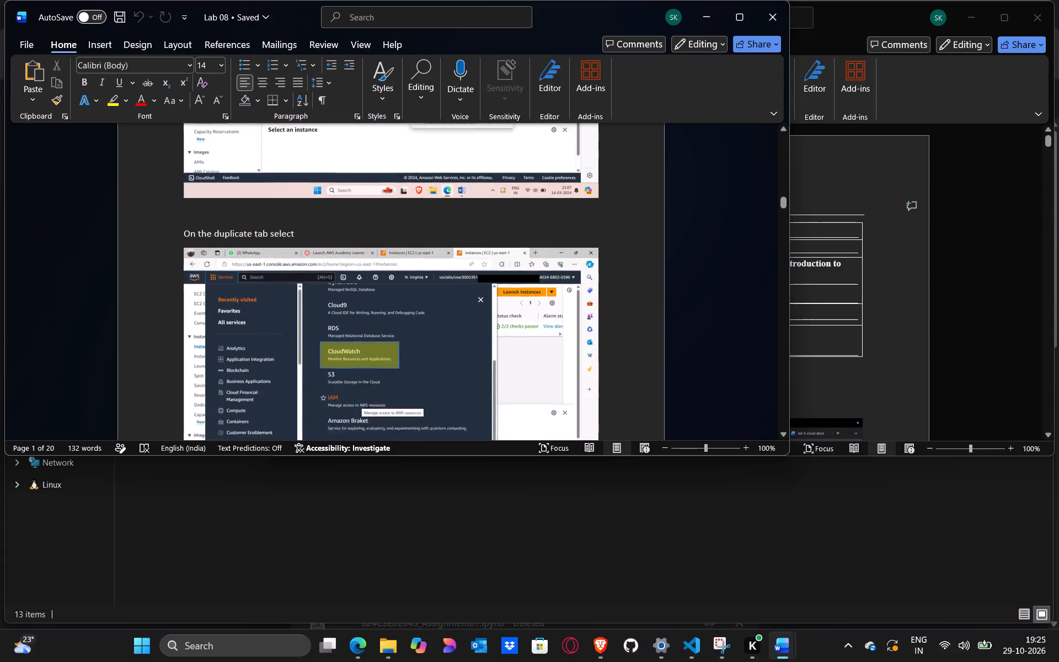
{"action": "scroll", "coordinate": [564, 362], "scroll_direction": "down", "scroll_amount": 4}
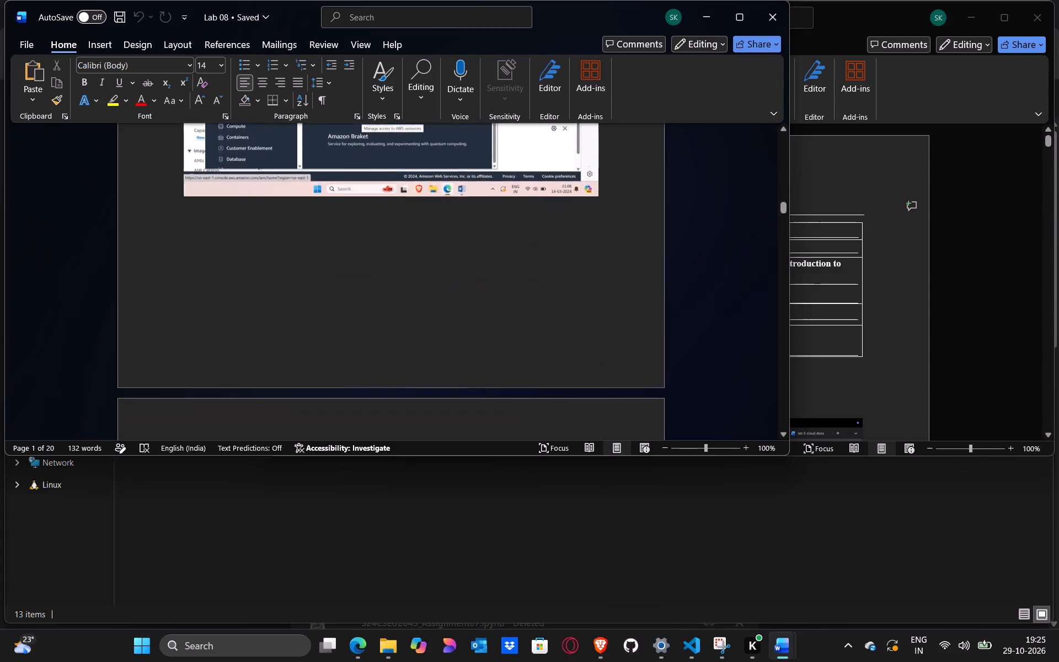
{"action": "scroll", "coordinate": [564, 362], "scroll_direction": "down", "scroll_amount": 2}
{"action": "scroll", "coordinate": [564, 362], "scroll_direction": "up", "scroll_amount": 3}
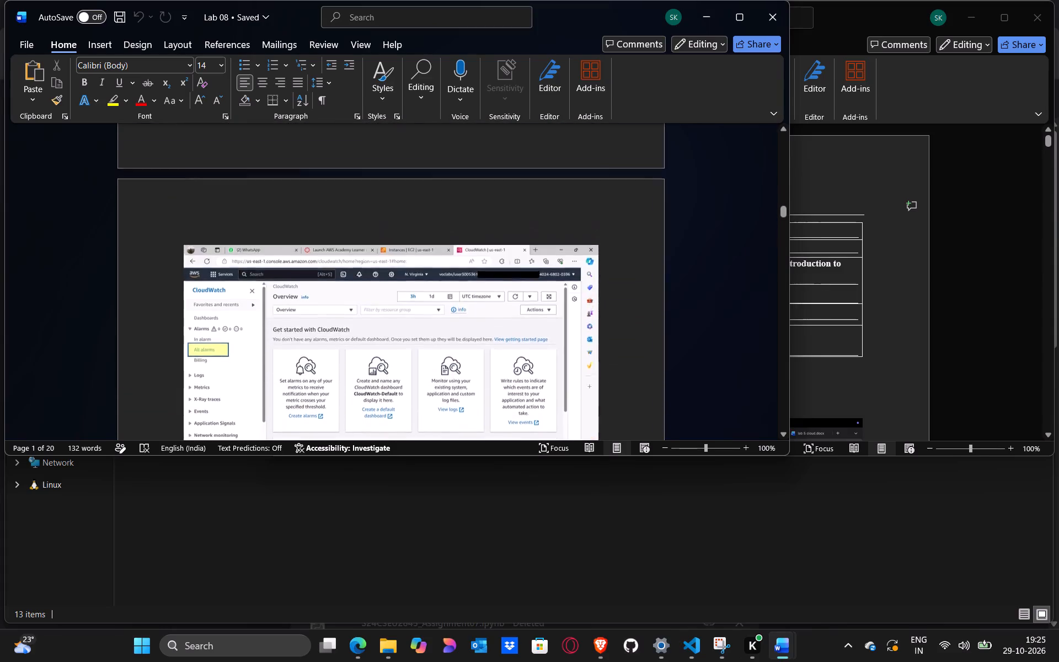
{"action": "scroll", "coordinate": [564, 362], "scroll_direction": "up", "scroll_amount": 4}
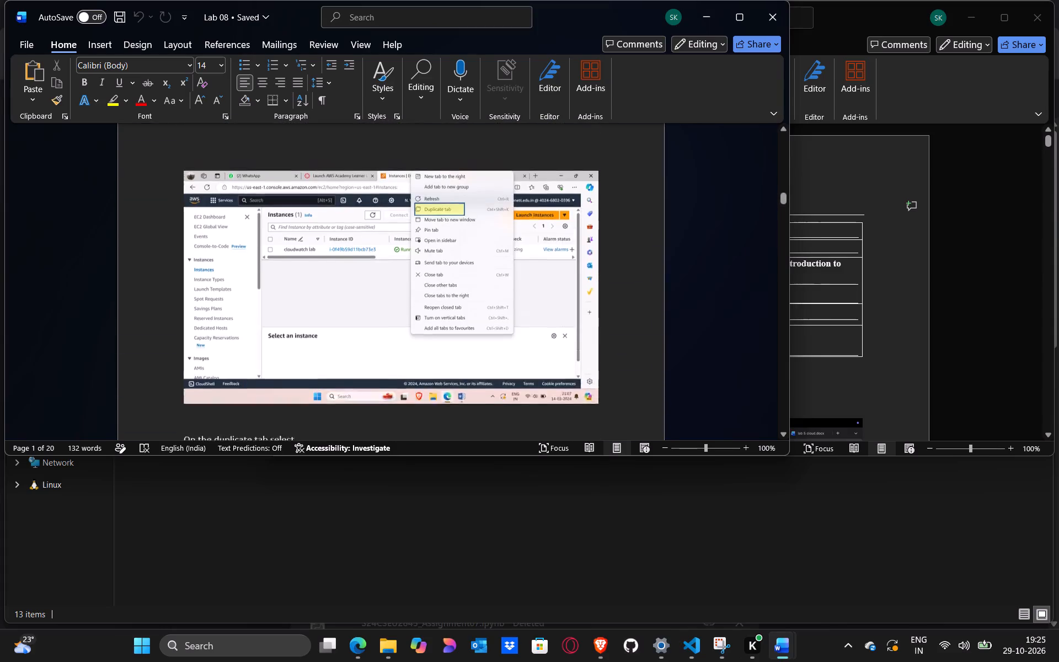
{"action": "scroll", "coordinate": [564, 362], "scroll_direction": "up", "scroll_amount": 1}
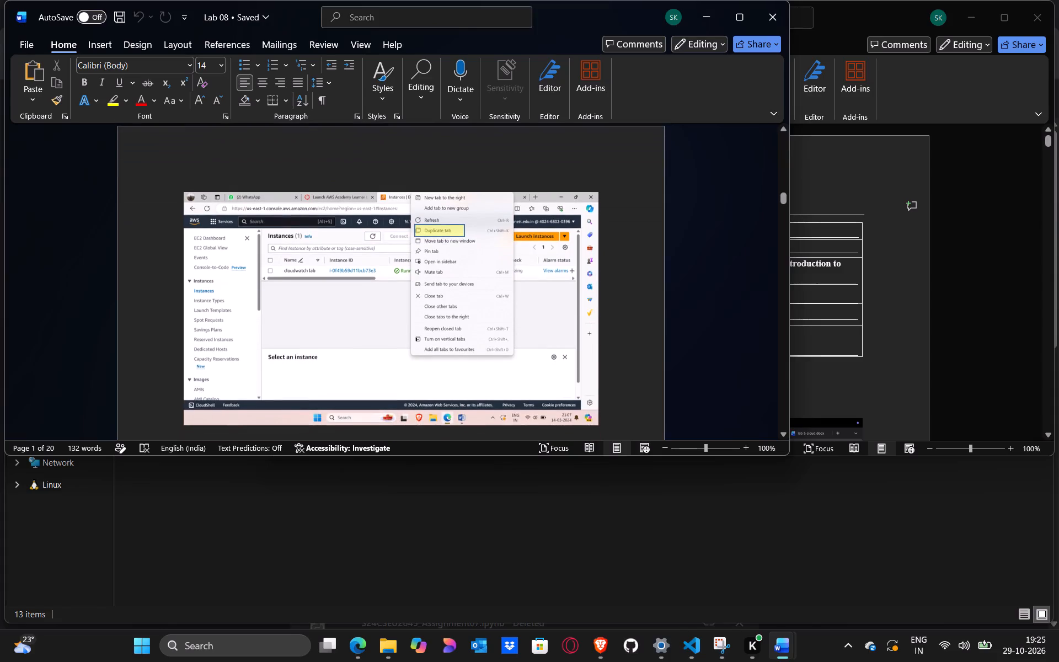
{"action": "scroll", "coordinate": [564, 362], "scroll_direction": "down", "scroll_amount": 2}
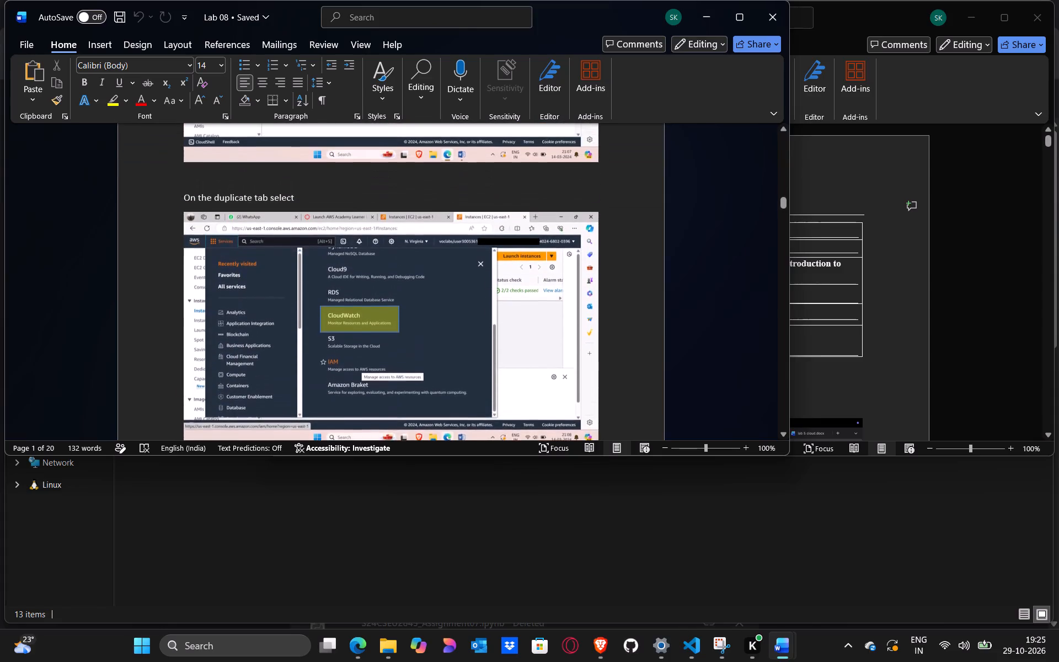
{"action": "scroll", "coordinate": [564, 362], "scroll_direction": "down", "scroll_amount": 2}
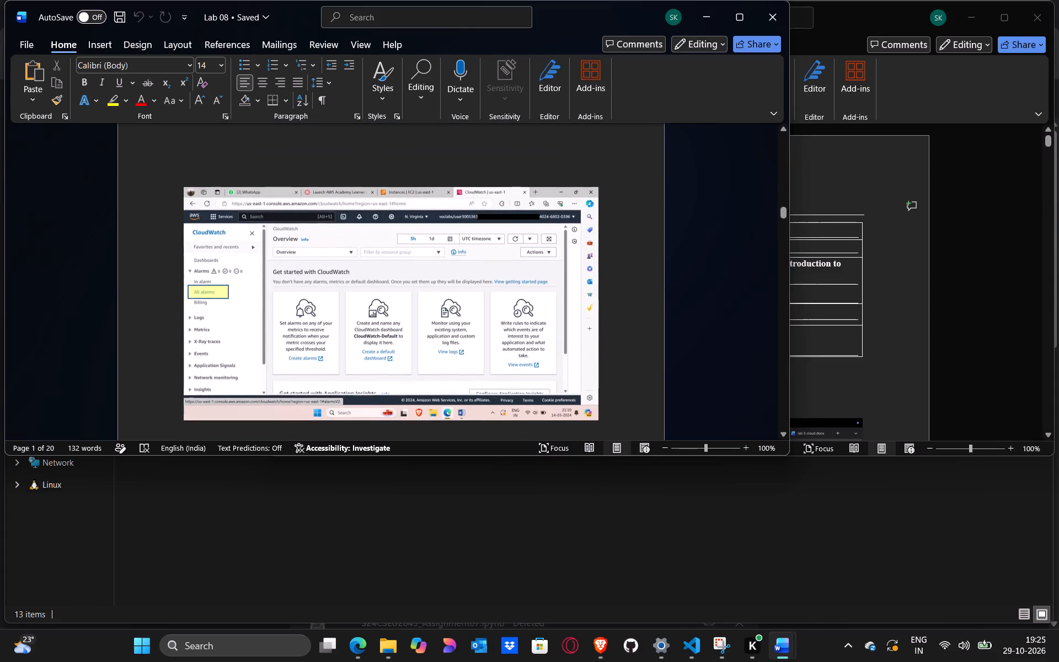
{"action": "scroll", "coordinate": [564, 362], "scroll_direction": "down", "scroll_amount": 2}
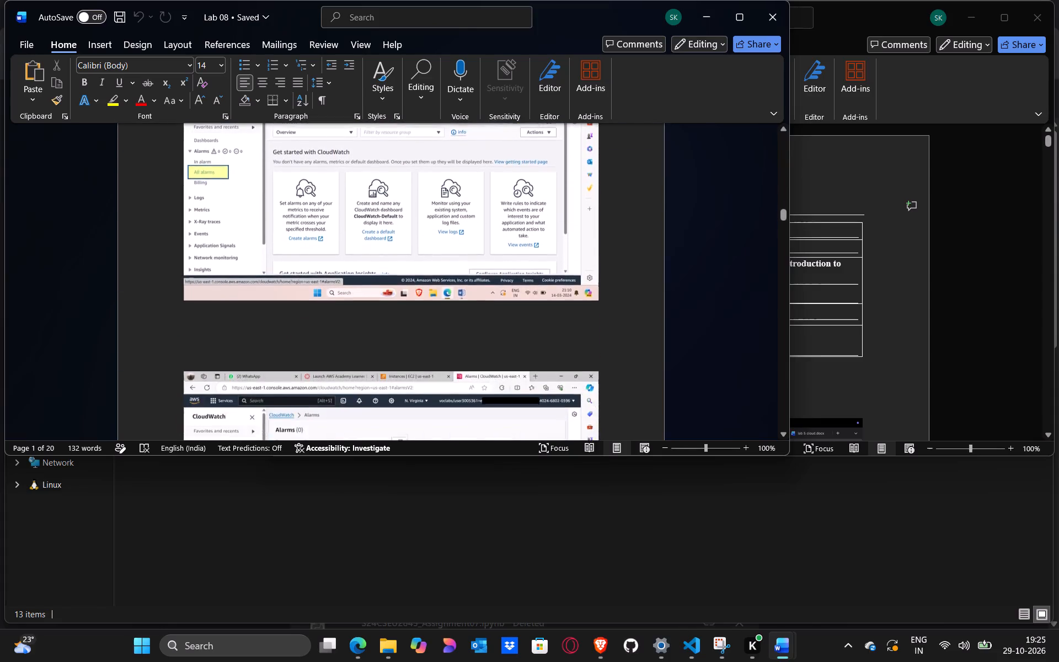
{"action": "scroll", "coordinate": [564, 362], "scroll_direction": "down", "scroll_amount": 3}
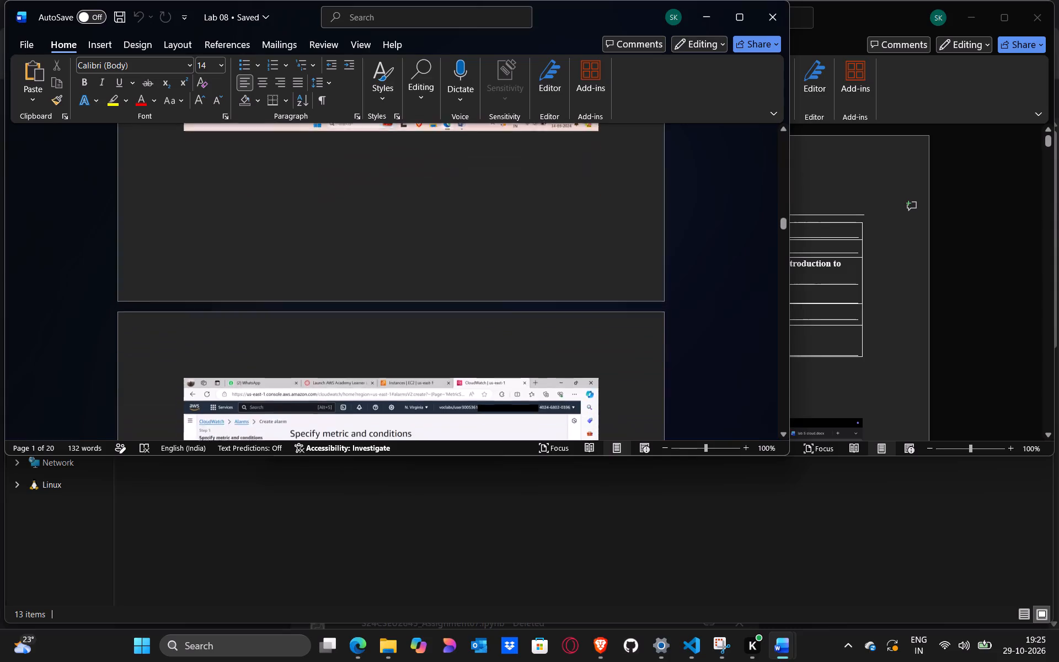
{"action": "scroll", "coordinate": [564, 362], "scroll_direction": "down", "scroll_amount": 5}
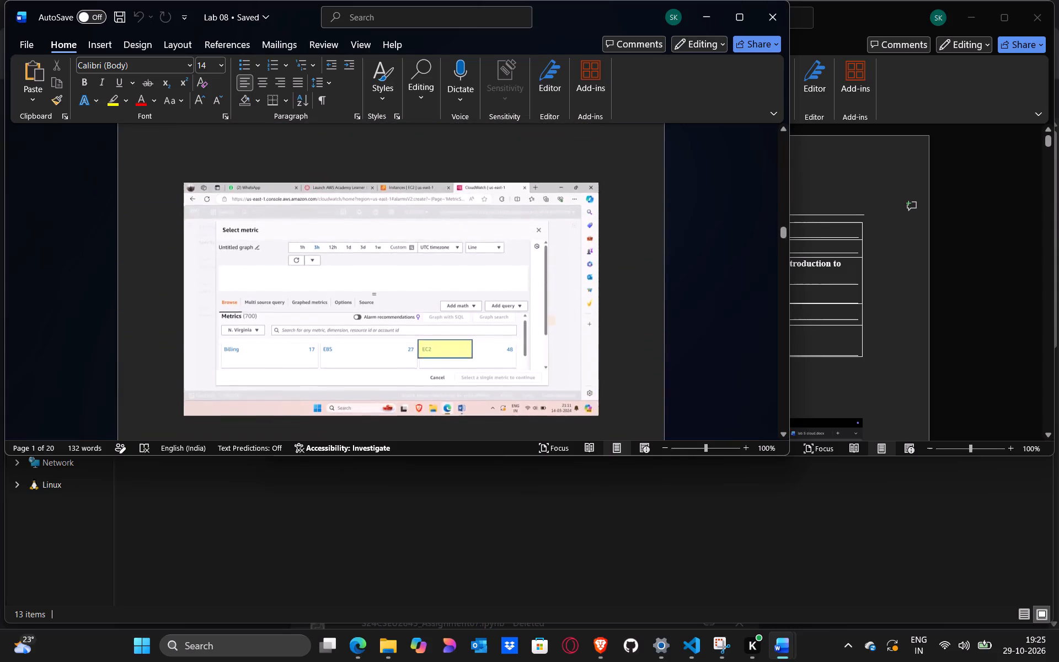
{"action": "scroll", "coordinate": [564, 362], "scroll_direction": "down", "scroll_amount": 4}
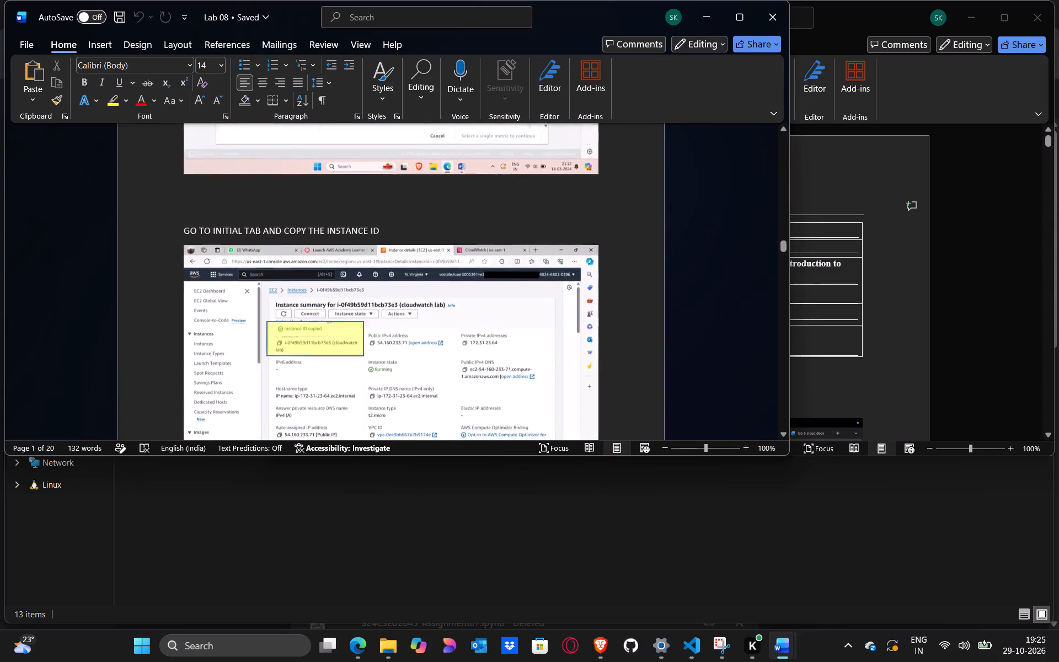
{"action": "scroll", "coordinate": [564, 362], "scroll_direction": "down", "scroll_amount": 2}
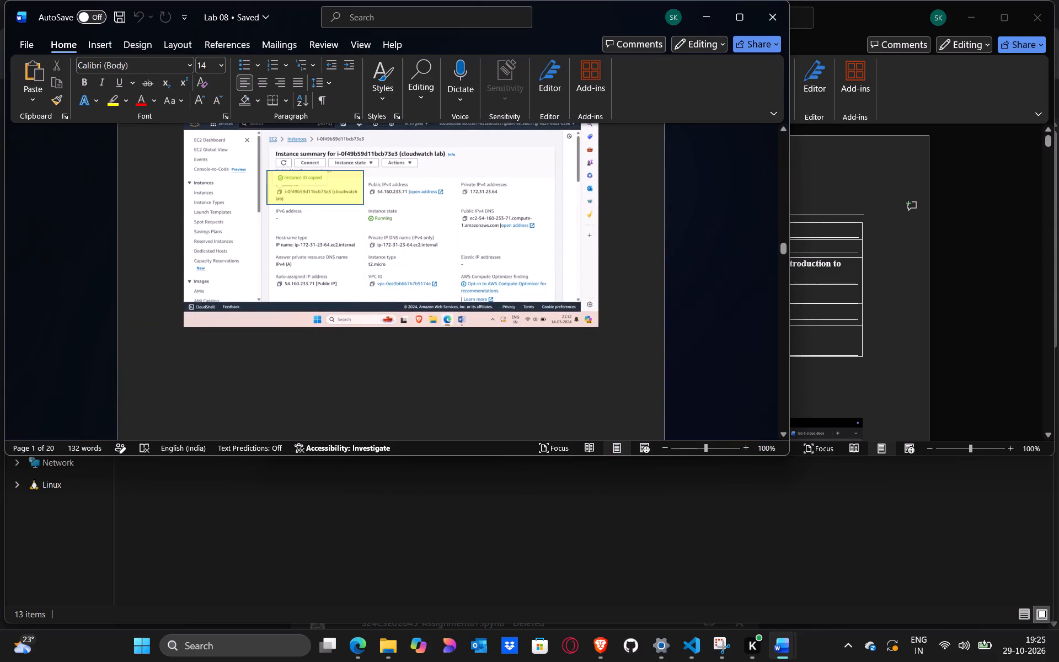
{"action": "scroll", "coordinate": [564, 362], "scroll_direction": "down", "scroll_amount": 2}
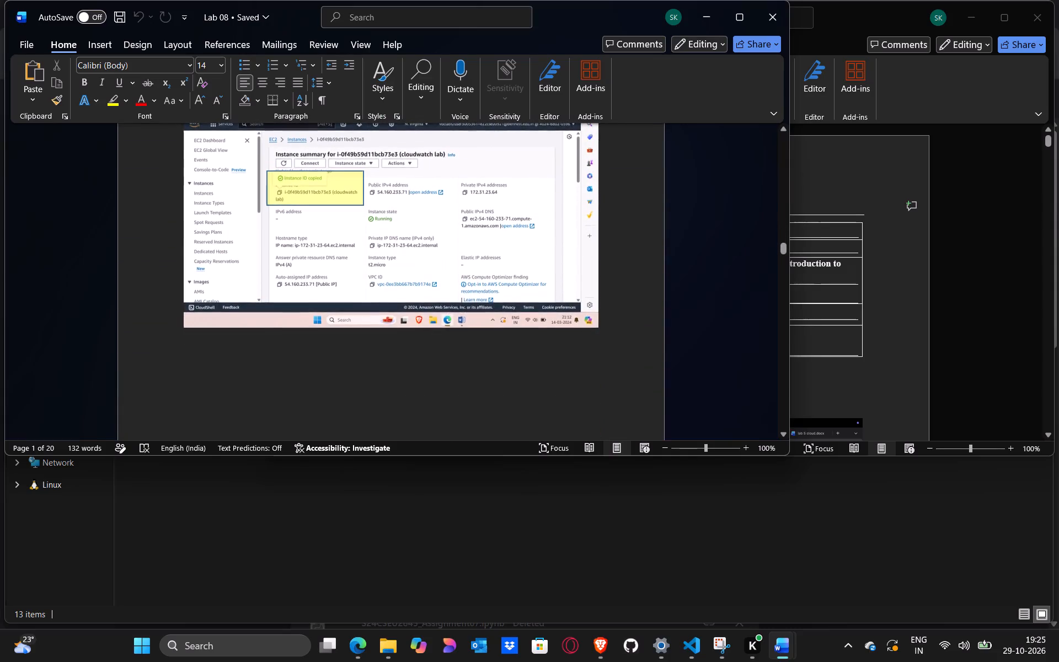
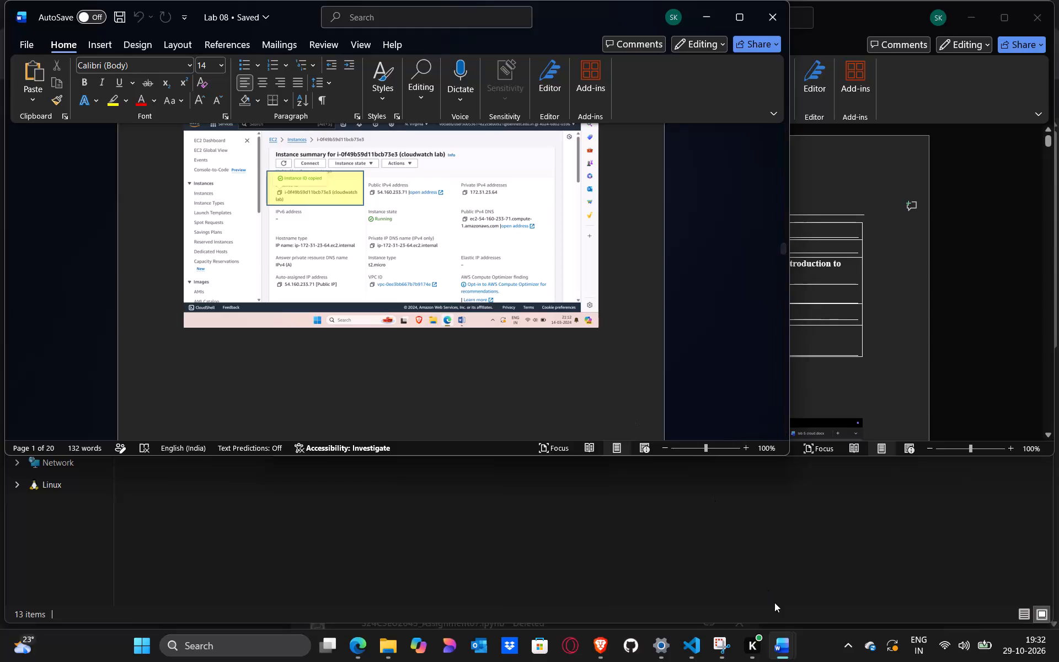
In the lab 8 cloud document, move the instance launch success screenshot directly beneath the "Initiate instance" caption, ahead of the instances list screenshot.
{"action": "left_click", "coordinate": [787, 645]}
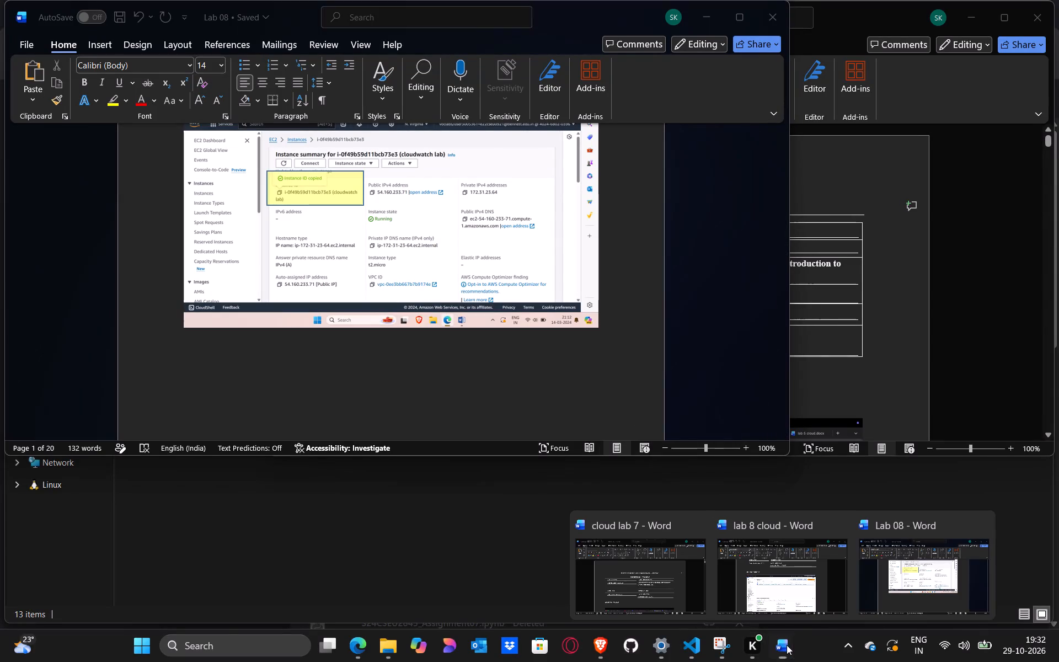
{"action": "left_click", "coordinate": [887, 602]}
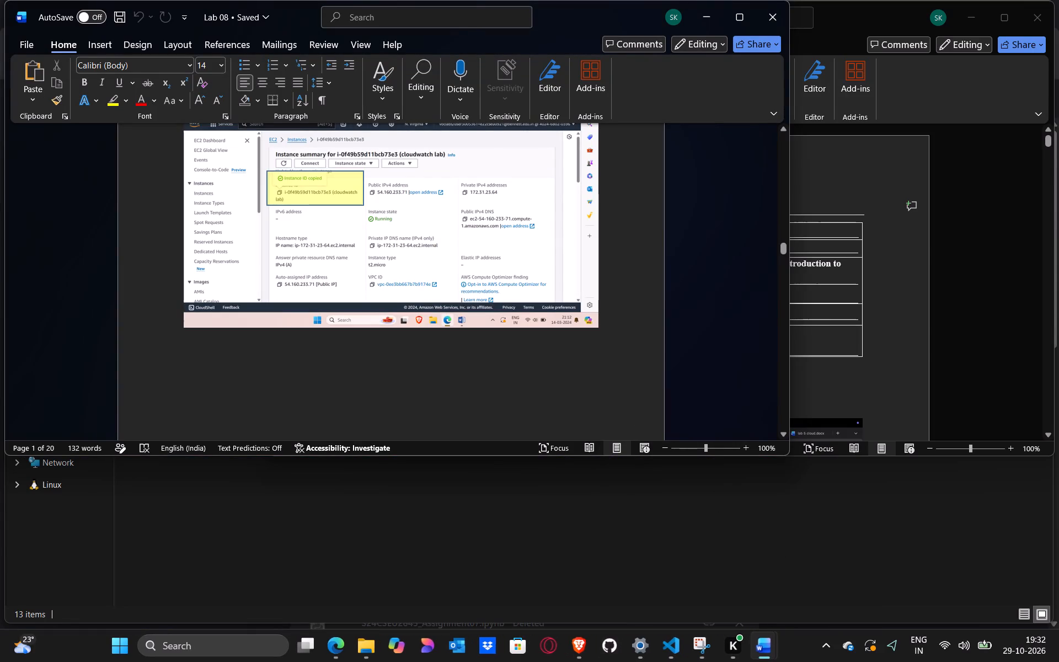
{"action": "left_click", "coordinate": [757, 644]}
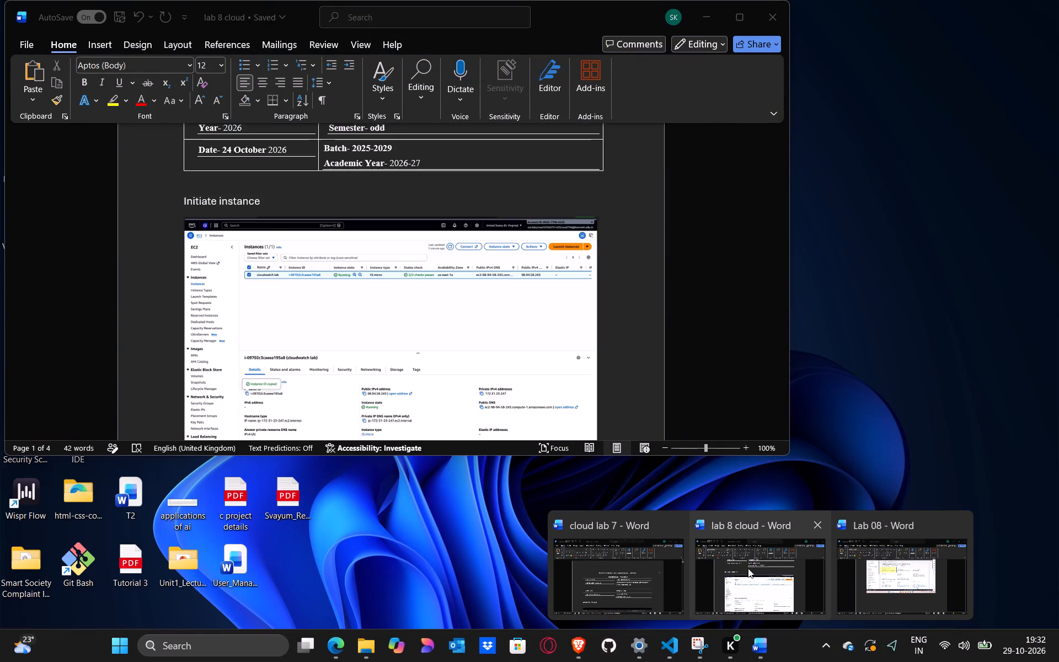
{"action": "left_click", "coordinate": [728, 569]}
{"action": "scroll", "coordinate": [614, 404], "scroll_direction": "down", "scroll_amount": 1}
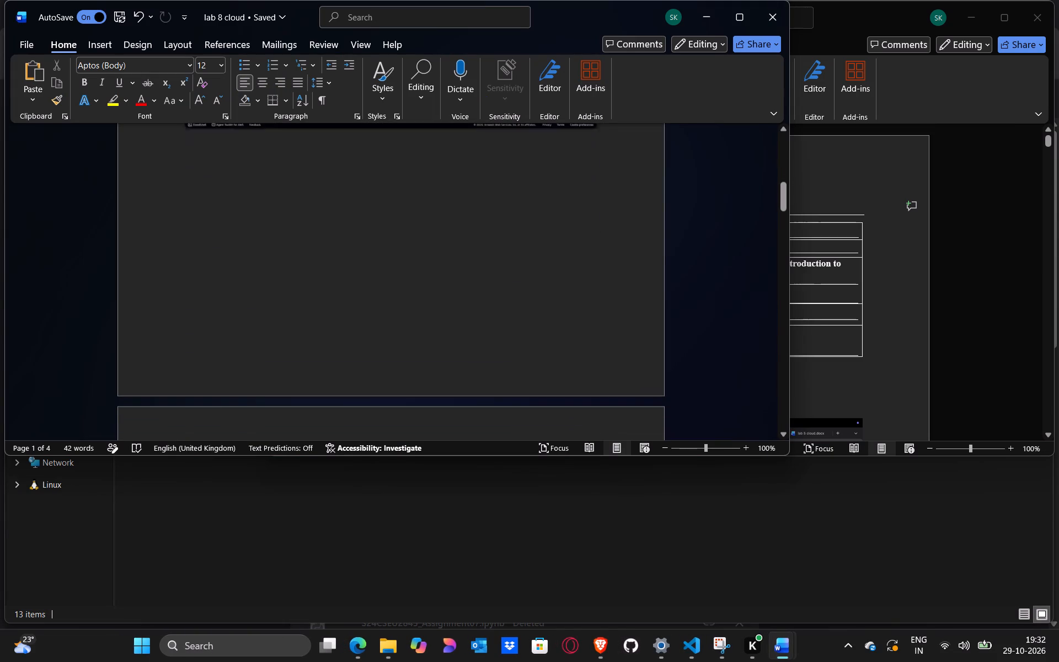
{"action": "scroll", "coordinate": [614, 404], "scroll_direction": "up", "scroll_amount": 1}
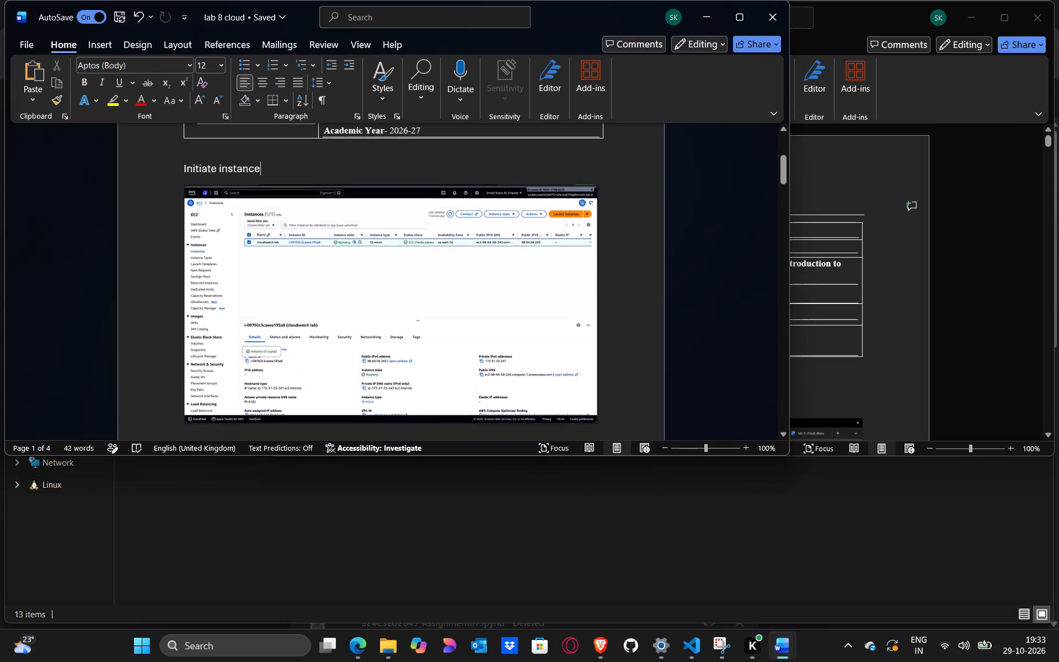
{"action": "scroll", "coordinate": [614, 404], "scroll_direction": "up", "scroll_amount": 1}
{"action": "scroll", "coordinate": [614, 404], "scroll_direction": "down", "scroll_amount": 1}
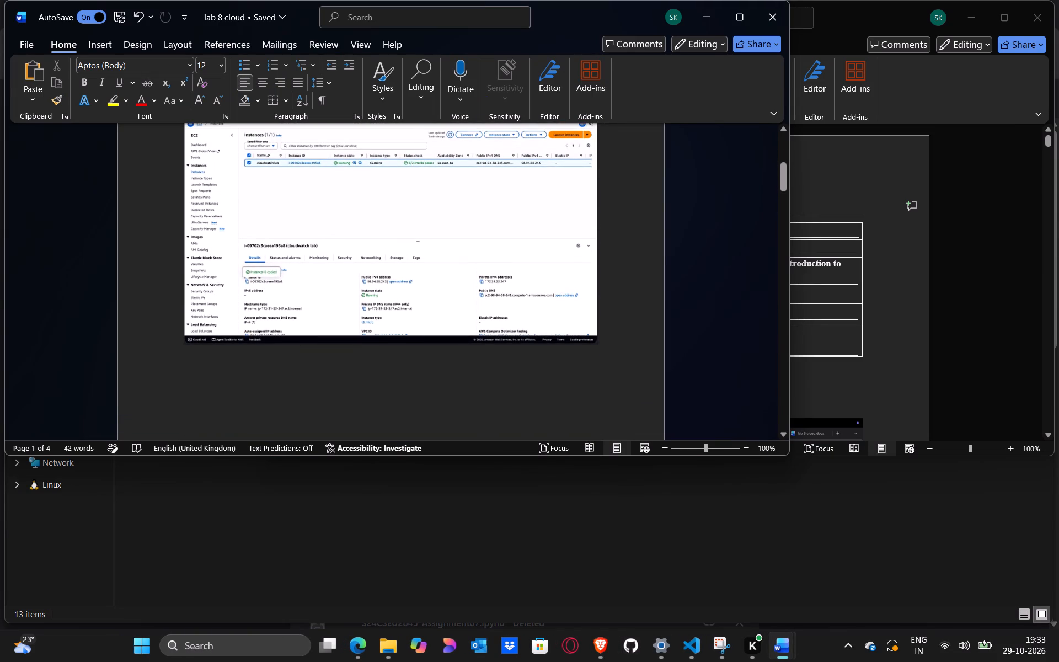
{"action": "scroll", "coordinate": [614, 404], "scroll_direction": "down", "scroll_amount": 2}
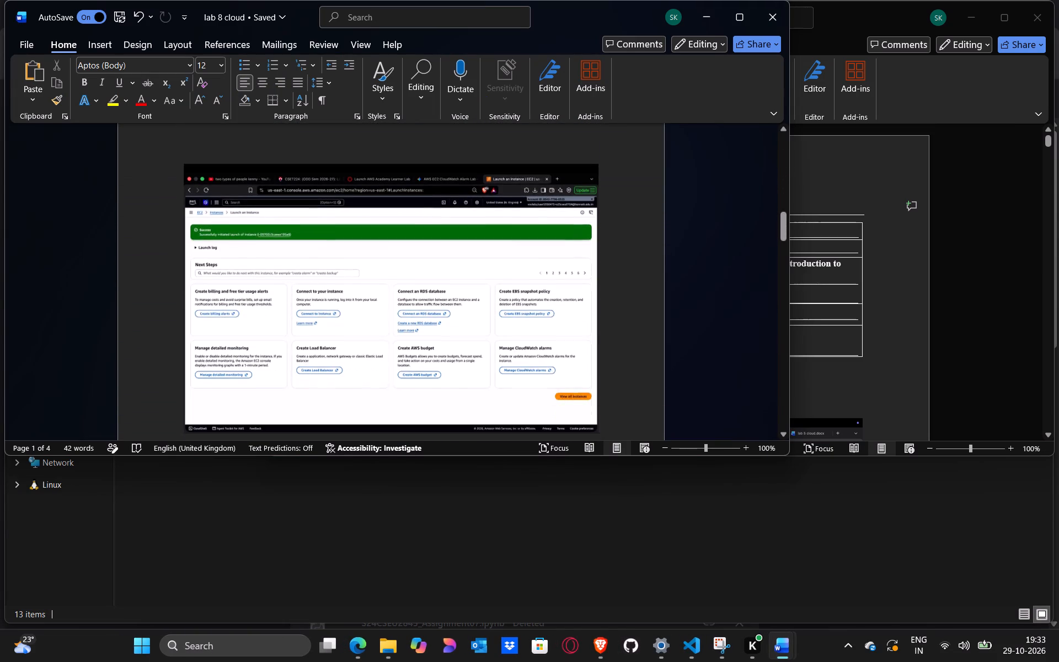
{"action": "scroll", "coordinate": [614, 404], "scroll_direction": "down", "scroll_amount": 1}
{"action": "left_click", "coordinate": [554, 390]}
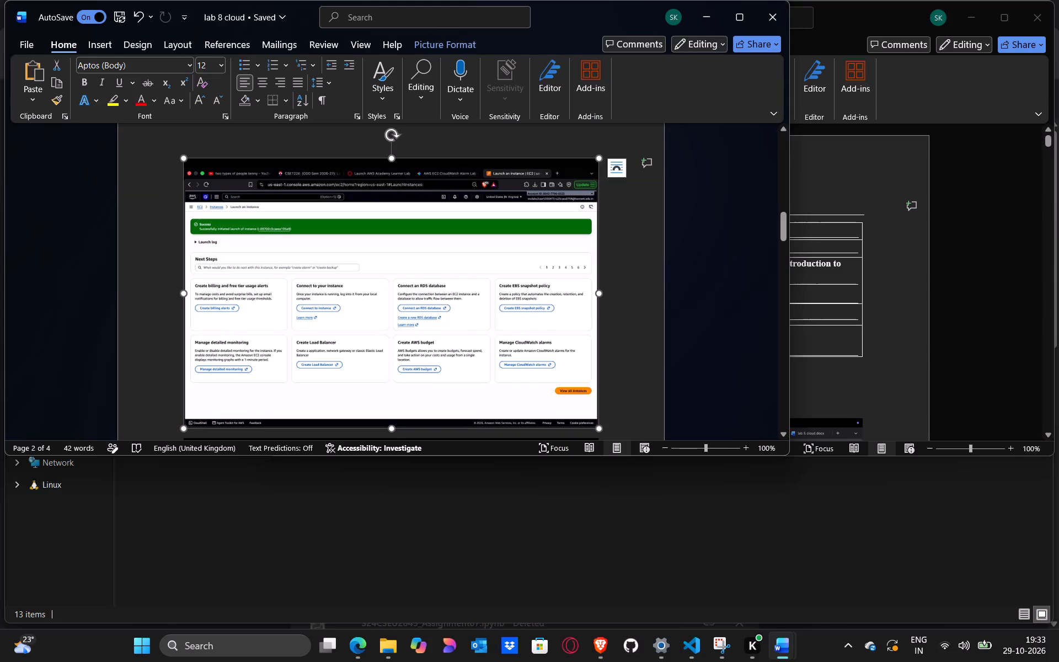
{"action": "scroll", "coordinate": [554, 390], "scroll_direction": "up", "scroll_amount": 2}
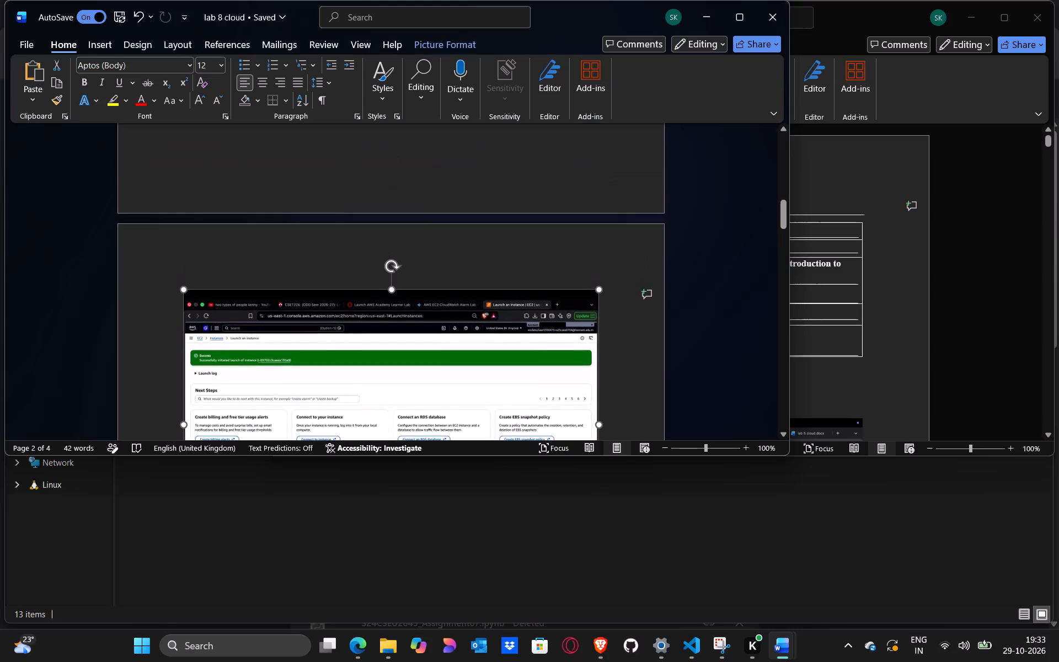
{"action": "key", "text": "ctrl+x"}
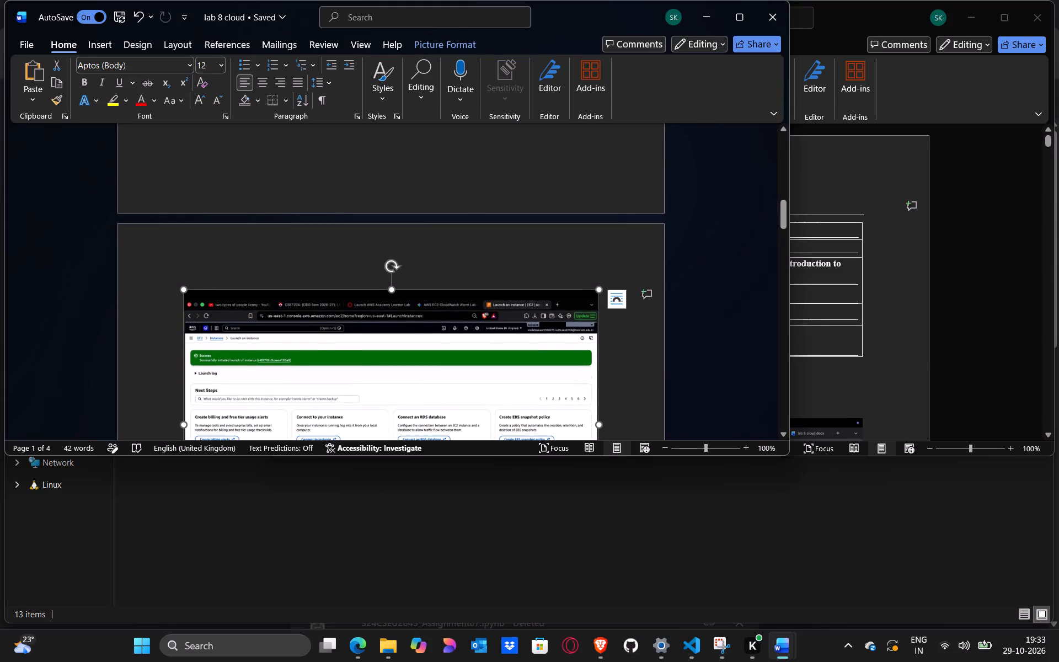
{"action": "scroll", "coordinate": [554, 390], "scroll_direction": "up", "scroll_amount": 3}
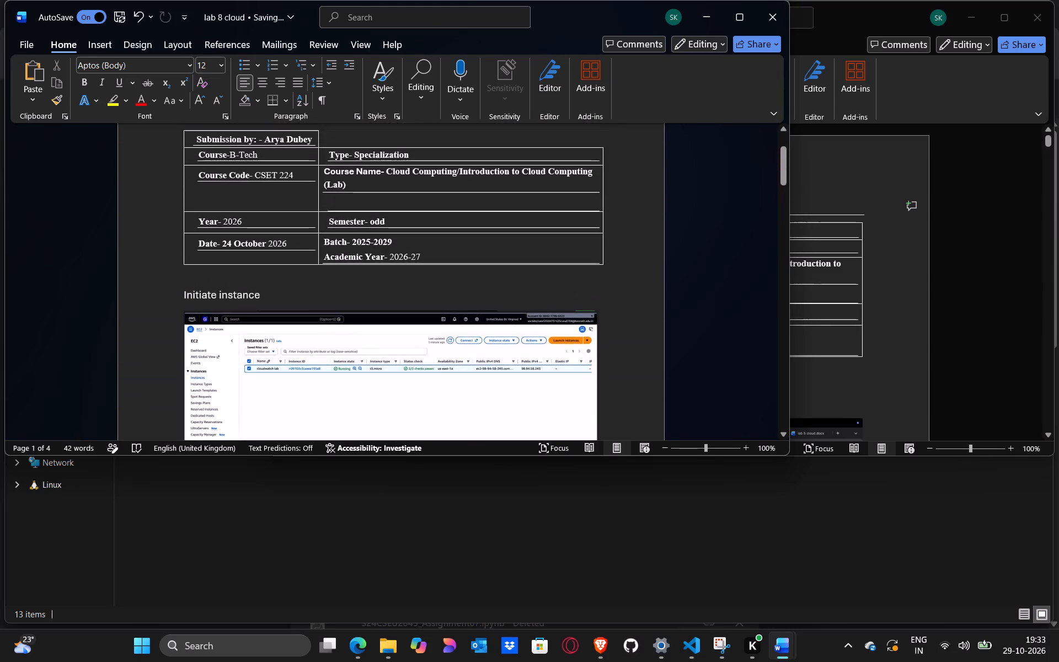
{"action": "left_click", "coordinate": [456, 313]}
{"action": "left_click", "coordinate": [448, 291]}
{"action": "key", "text": "Return"}
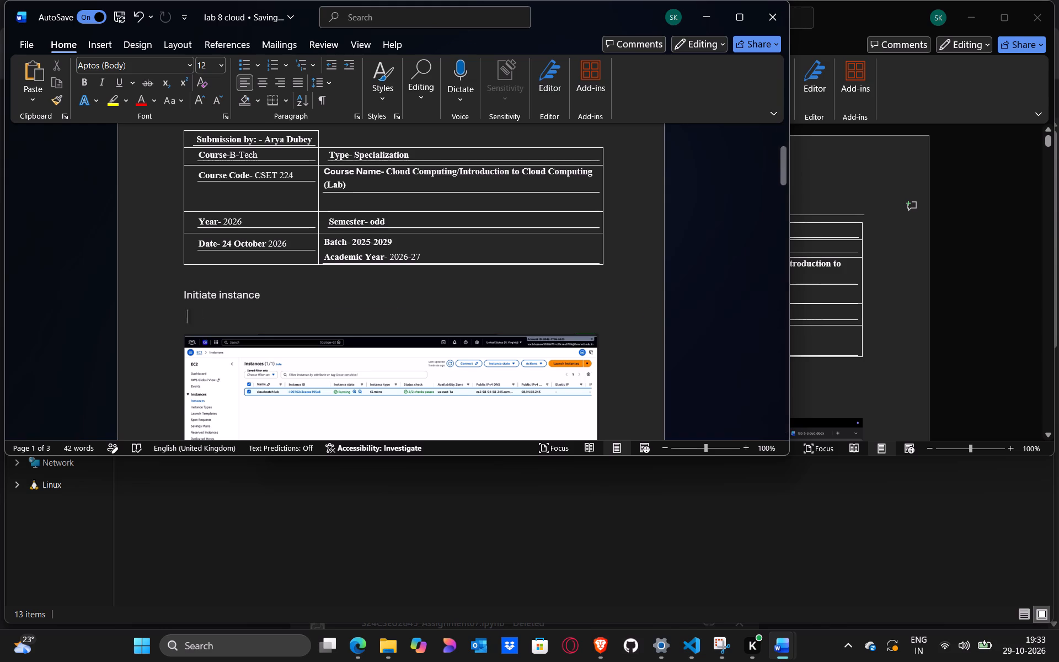
{"action": "key", "text": "ctrl+v"}
{"action": "scroll", "coordinate": [448, 291], "scroll_direction": "down", "scroll_amount": 1}
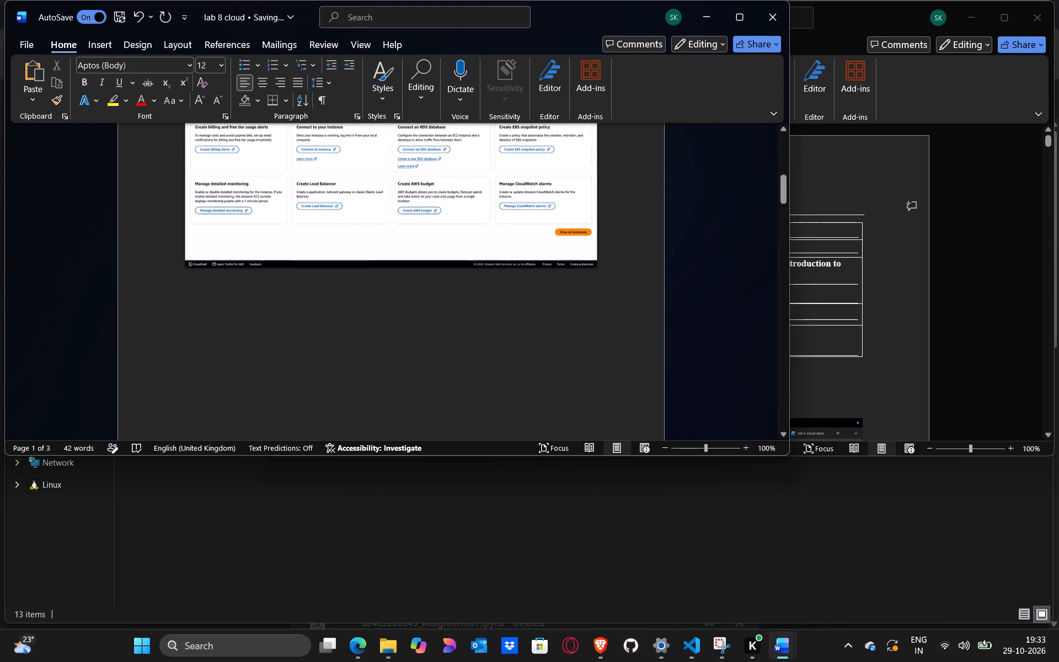
{"action": "scroll", "coordinate": [448, 291], "scroll_direction": "down", "scroll_amount": 2}
{"action": "scroll", "coordinate": [448, 291], "scroll_direction": "up", "scroll_amount": 1}
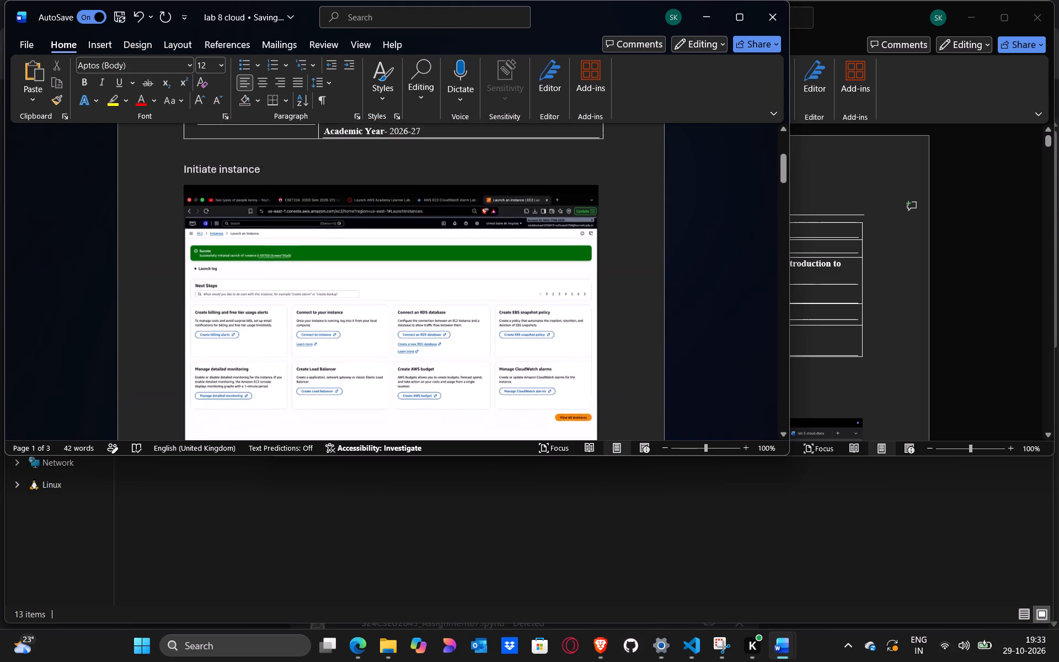
{"action": "scroll", "coordinate": [448, 291], "scroll_direction": "up", "scroll_amount": 1}
{"action": "scroll", "coordinate": [448, 291], "scroll_direction": "down", "scroll_amount": 3}
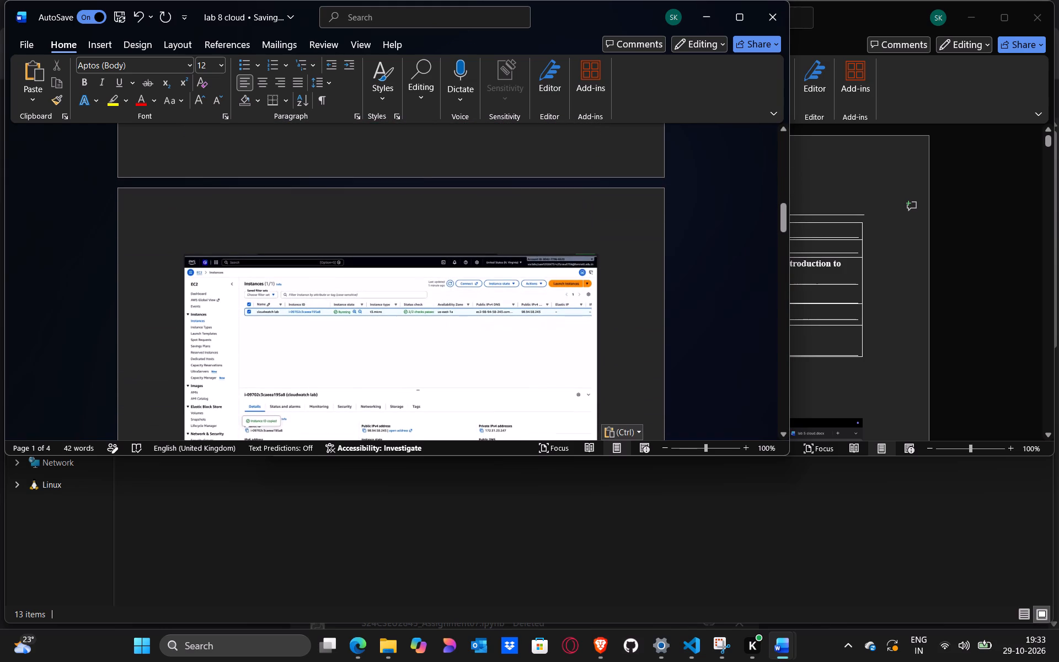
{"action": "left_click", "coordinate": [407, 244]}
{"action": "left_click", "coordinate": [507, 242]}
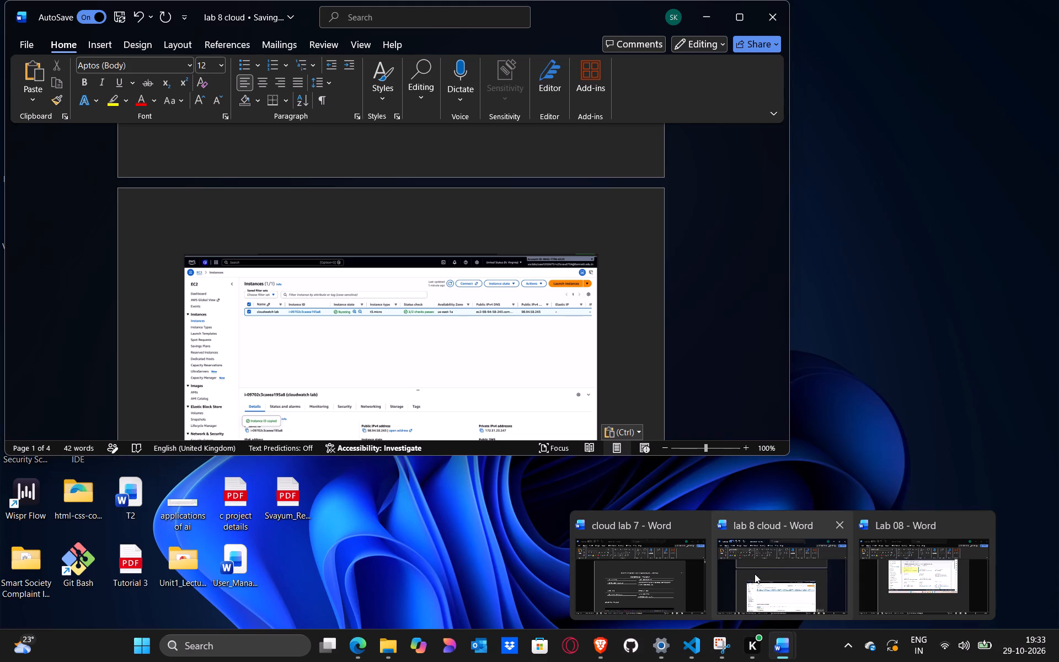
Close the cloud lab 7 document.
{"action": "left_click", "coordinate": [882, 554]}
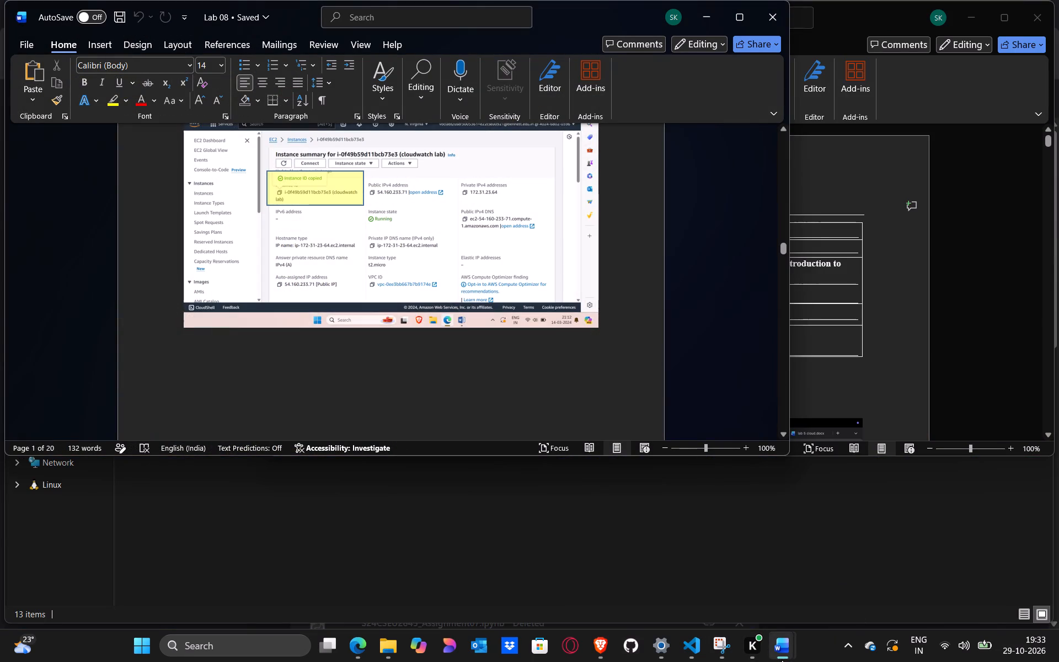
{"action": "left_click", "coordinate": [687, 521]}
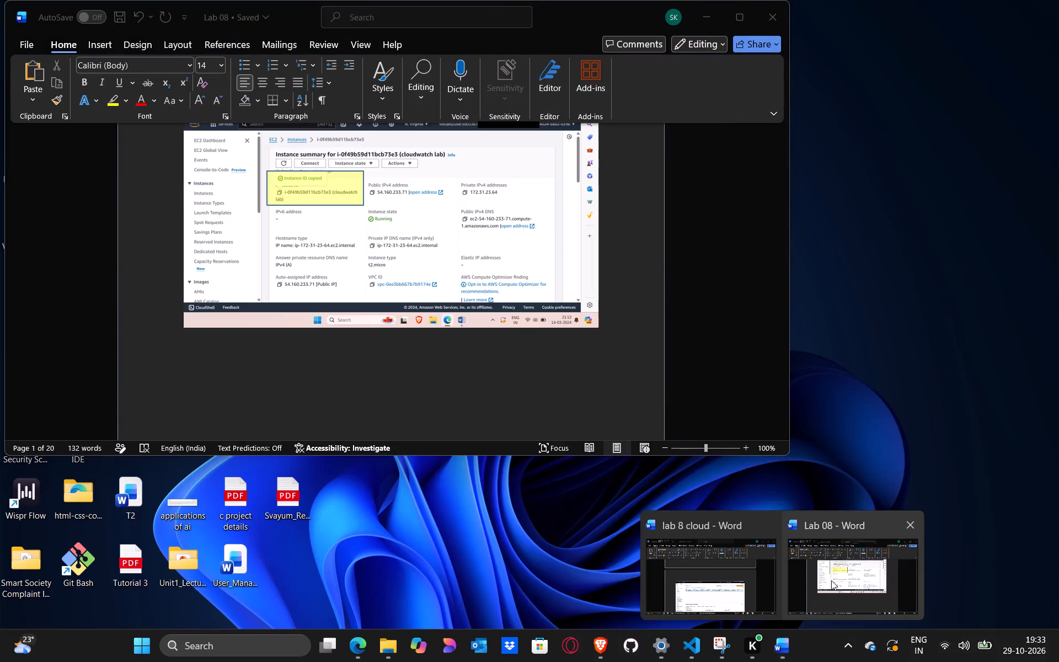
Examine the Lab 08 instructions from copying the instance ID through selecting the CPUUtilization metric and specifying the metric and conditions.
{"action": "left_click", "coordinate": [831, 580]}
{"action": "scroll", "coordinate": [458, 357], "scroll_direction": "up", "scroll_amount": 2}
{"action": "scroll", "coordinate": [458, 357], "scroll_direction": "down", "scroll_amount": 1}
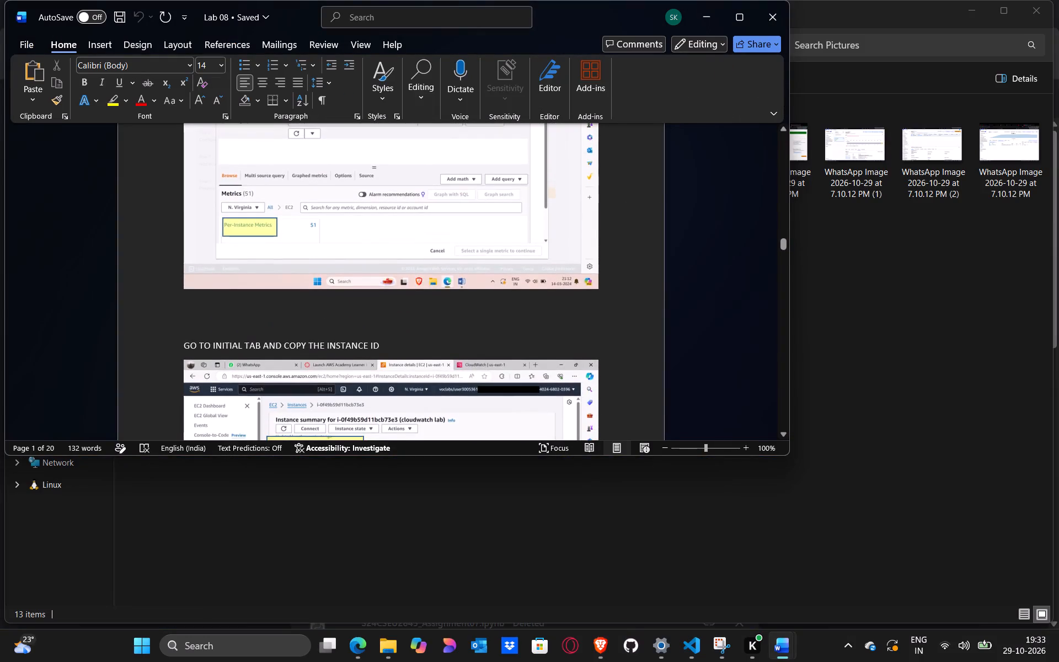
{"action": "scroll", "coordinate": [458, 357], "scroll_direction": "down", "scroll_amount": 1}
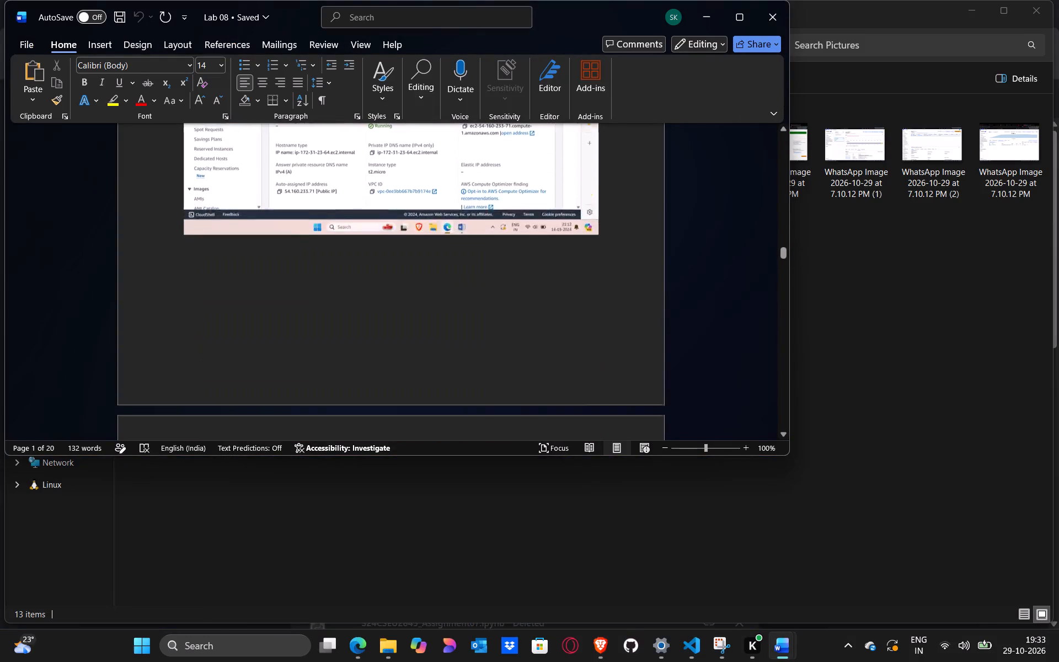
{"action": "scroll", "coordinate": [458, 357], "scroll_direction": "down", "scroll_amount": 5}
{"action": "scroll", "coordinate": [458, 357], "scroll_direction": "up", "scroll_amount": 1}
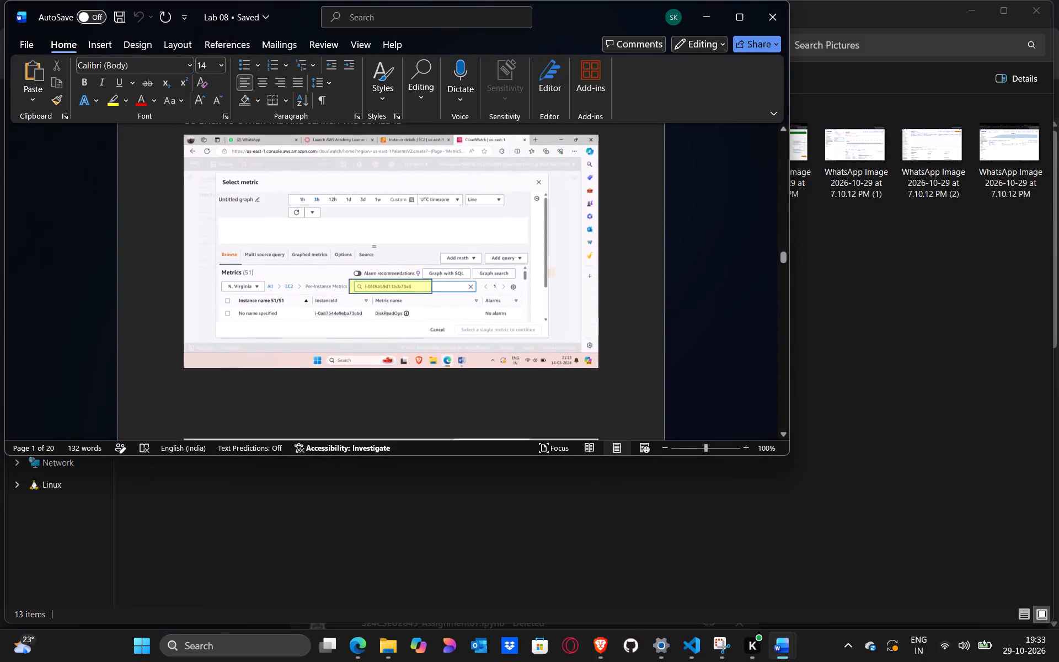
{"action": "scroll", "coordinate": [458, 357], "scroll_direction": "down", "scroll_amount": 4}
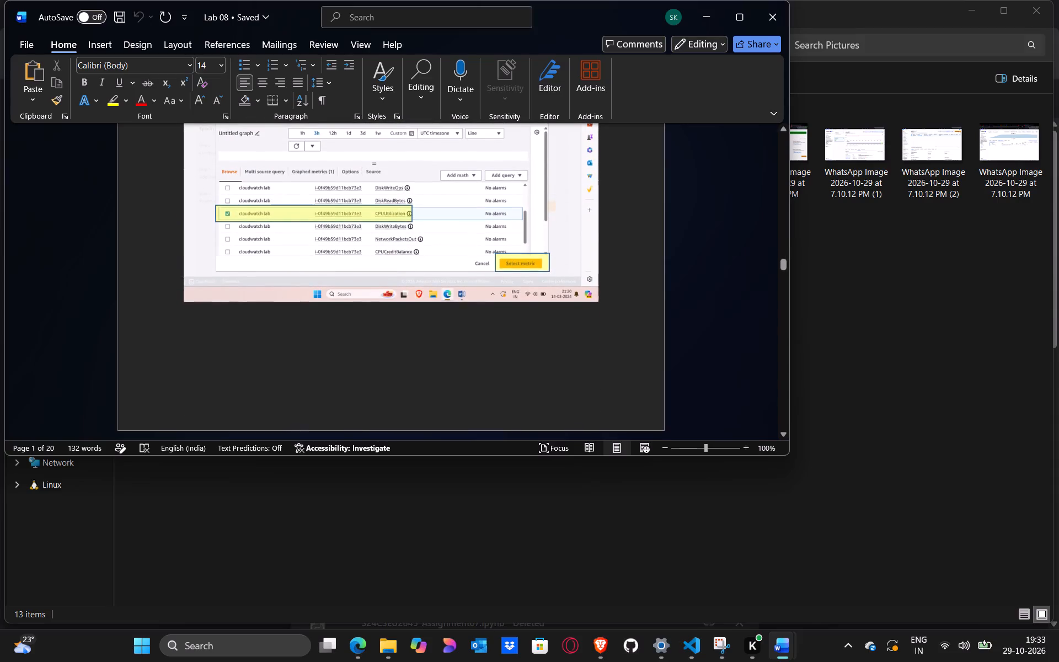
{"action": "scroll", "coordinate": [458, 357], "scroll_direction": "down", "scroll_amount": 4}
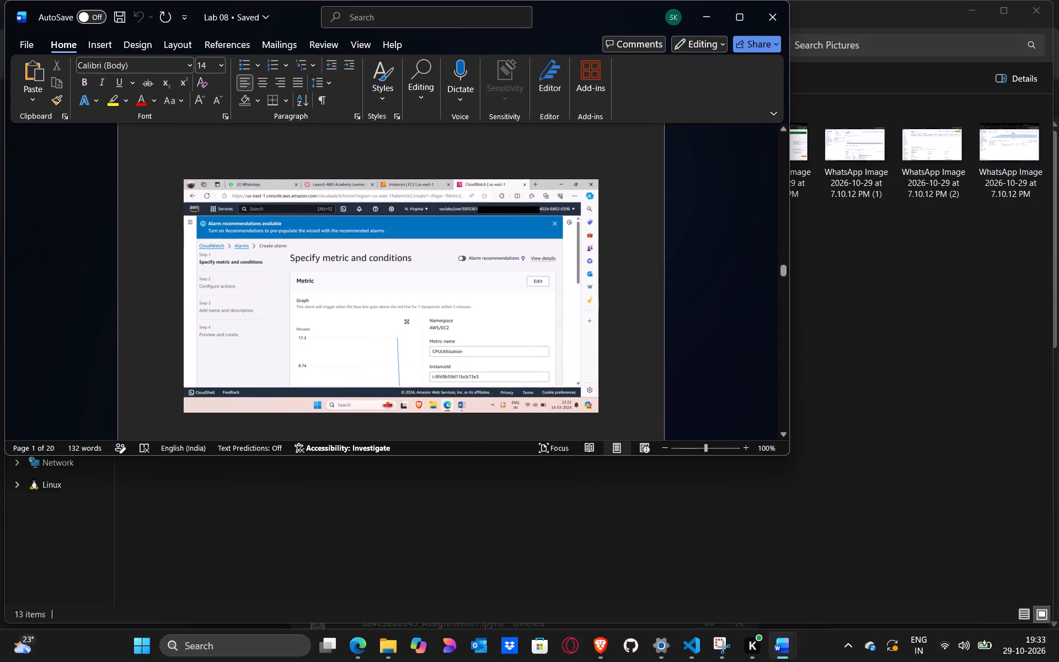
{"action": "scroll", "coordinate": [458, 357], "scroll_direction": "down", "scroll_amount": 4}
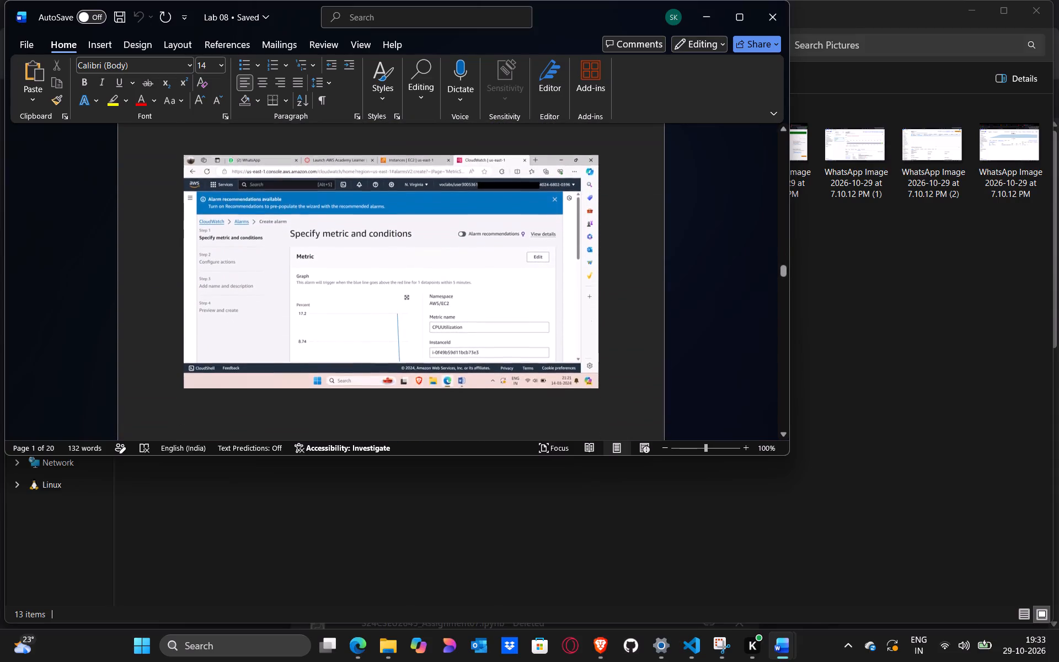
{"action": "scroll", "coordinate": [458, 357], "scroll_direction": "down", "scroll_amount": 4}
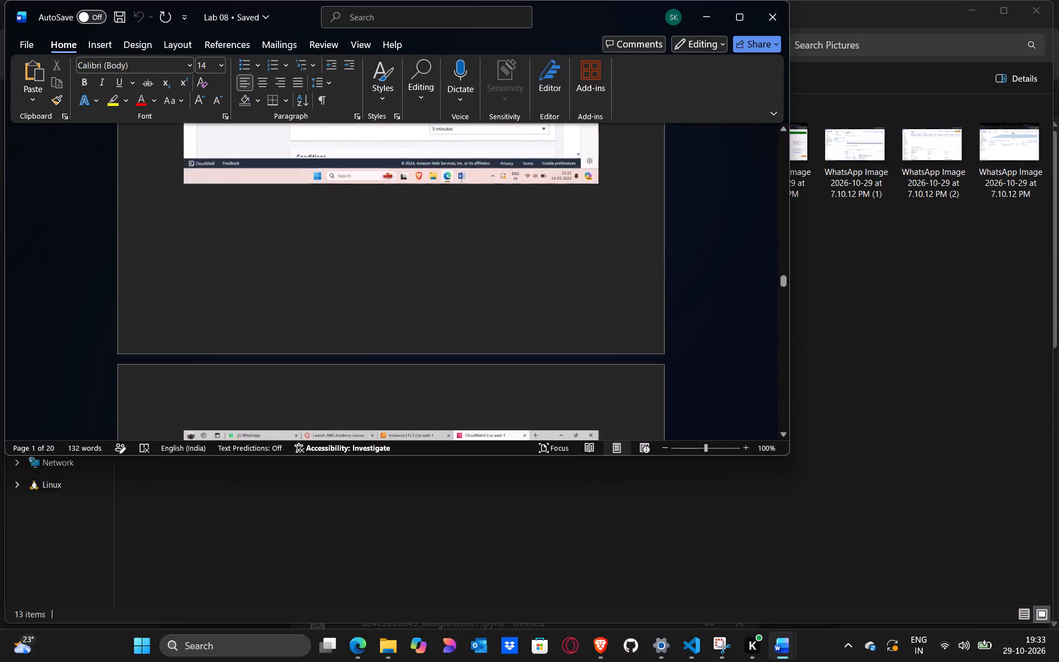
Examine the Lab 08 instructions from configuring the alarm actions through naming the alarm to the created alarm's state.
{"action": "scroll", "coordinate": [458, 357], "scroll_direction": "down", "scroll_amount": 4}
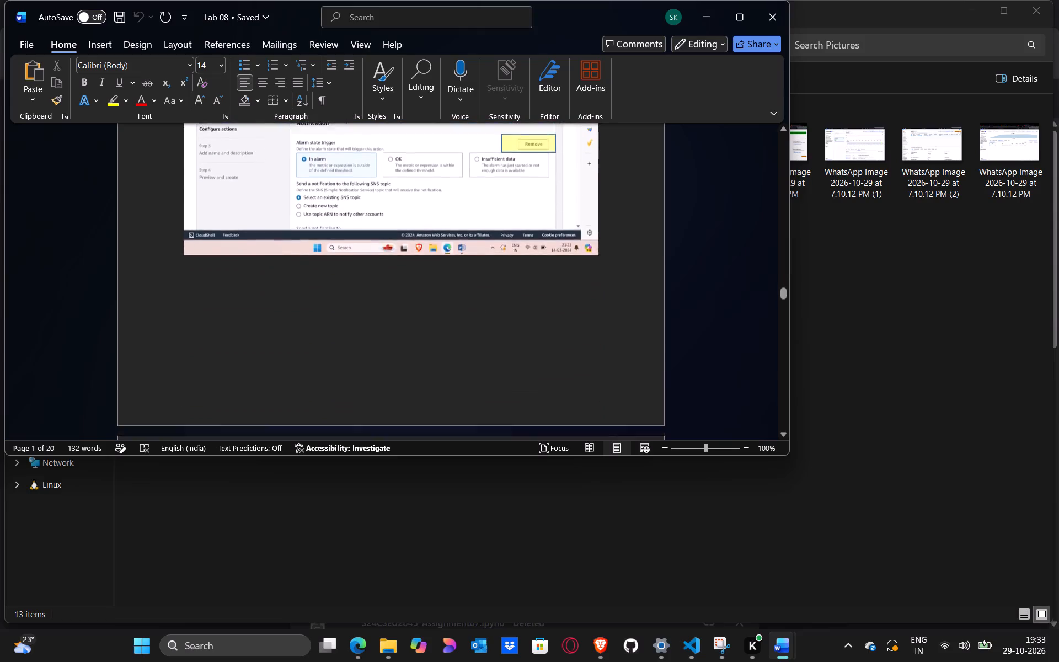
{"action": "scroll", "coordinate": [458, 357], "scroll_direction": "down", "scroll_amount": 4}
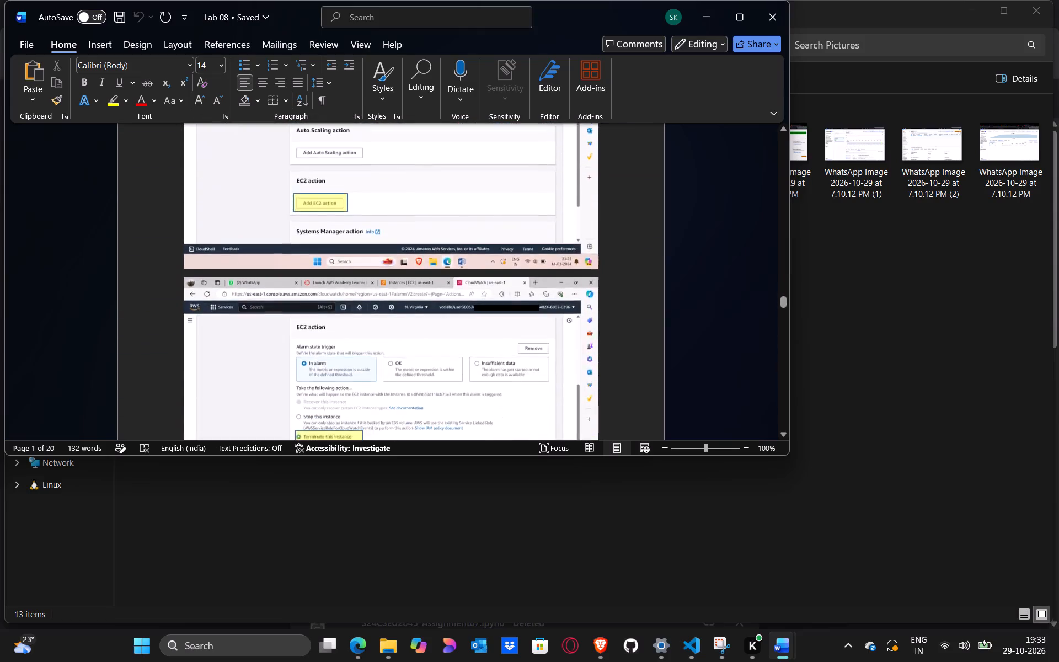
{"action": "scroll", "coordinate": [458, 357], "scroll_direction": "down", "scroll_amount": 4}
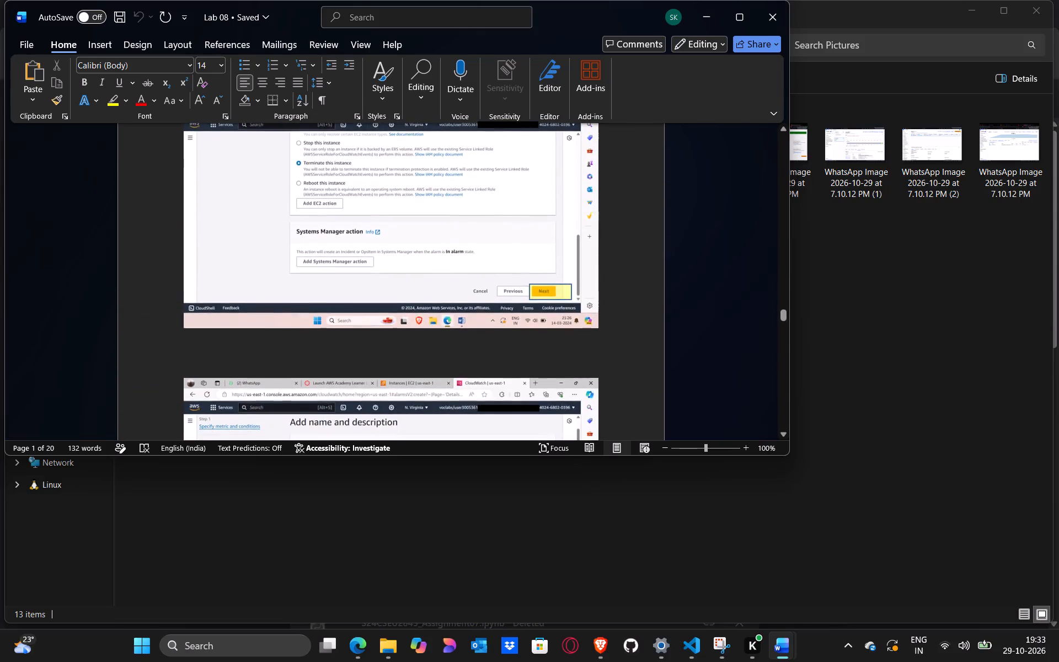
{"action": "scroll", "coordinate": [458, 357], "scroll_direction": "down", "scroll_amount": 4}
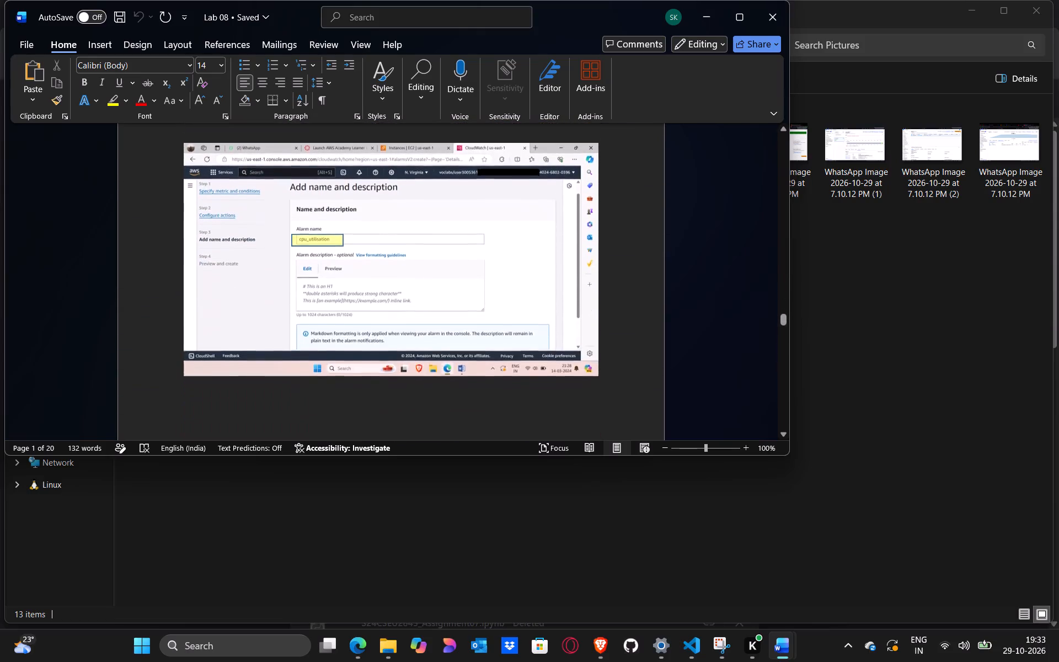
{"action": "scroll", "coordinate": [458, 357], "scroll_direction": "down", "scroll_amount": 4}
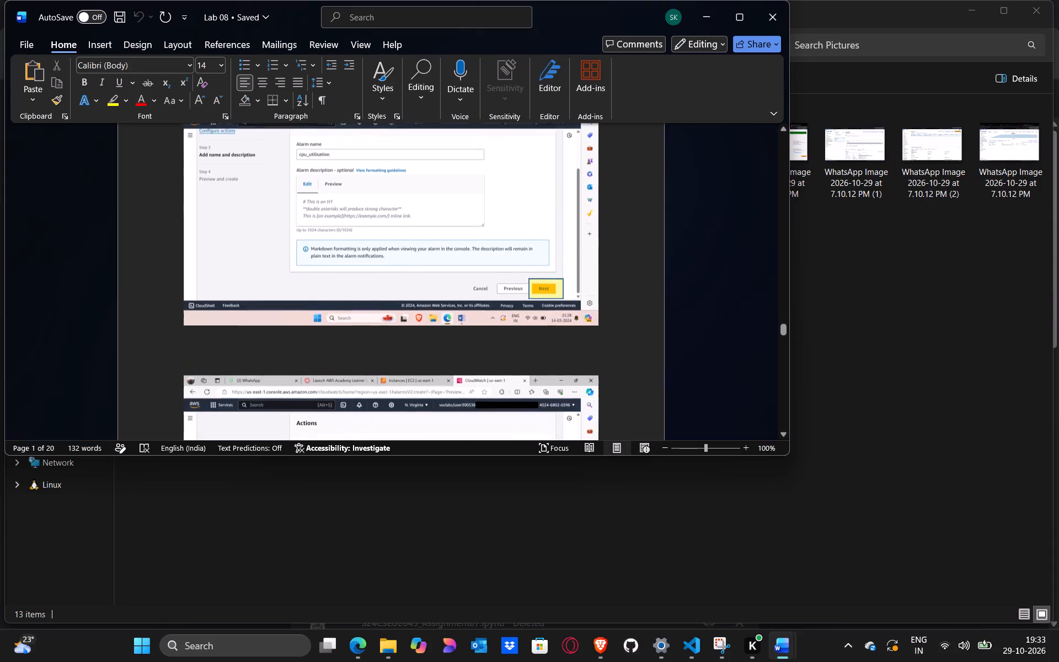
{"action": "scroll", "coordinate": [458, 357], "scroll_direction": "down", "scroll_amount": 3}
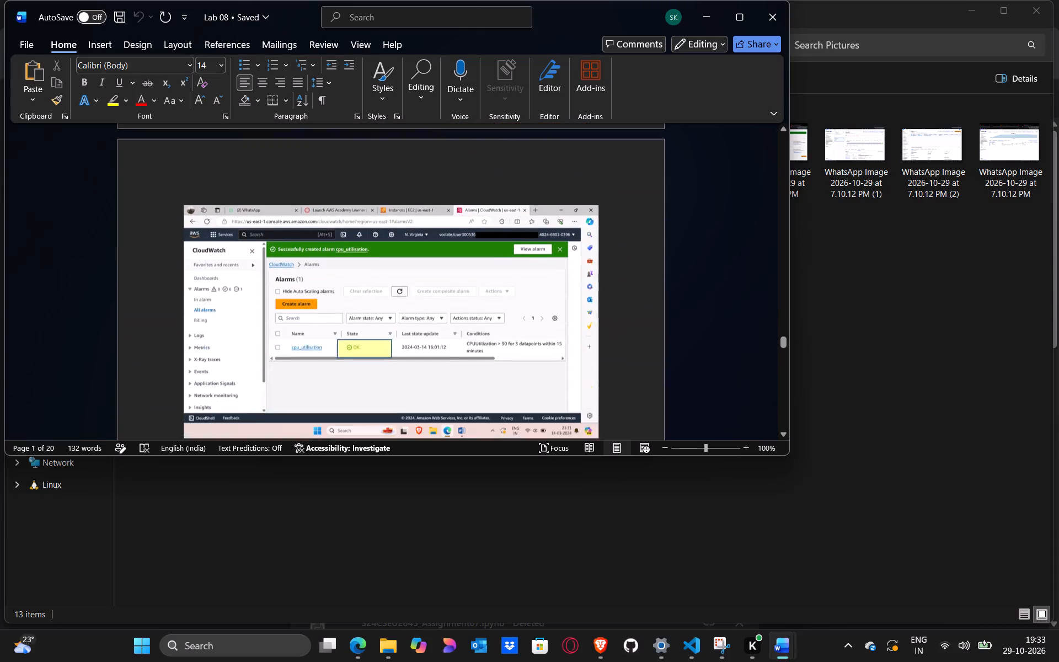
{"action": "scroll", "coordinate": [458, 357], "scroll_direction": "down", "scroll_amount": 3}
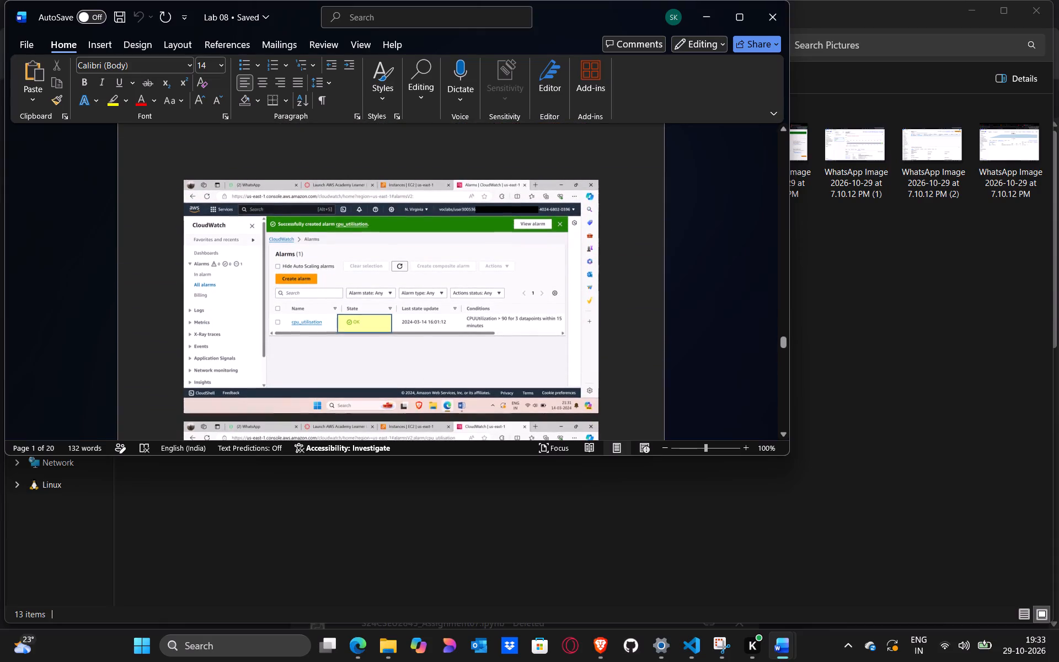
{"action": "scroll", "coordinate": [458, 357], "scroll_direction": "down", "scroll_amount": 1}
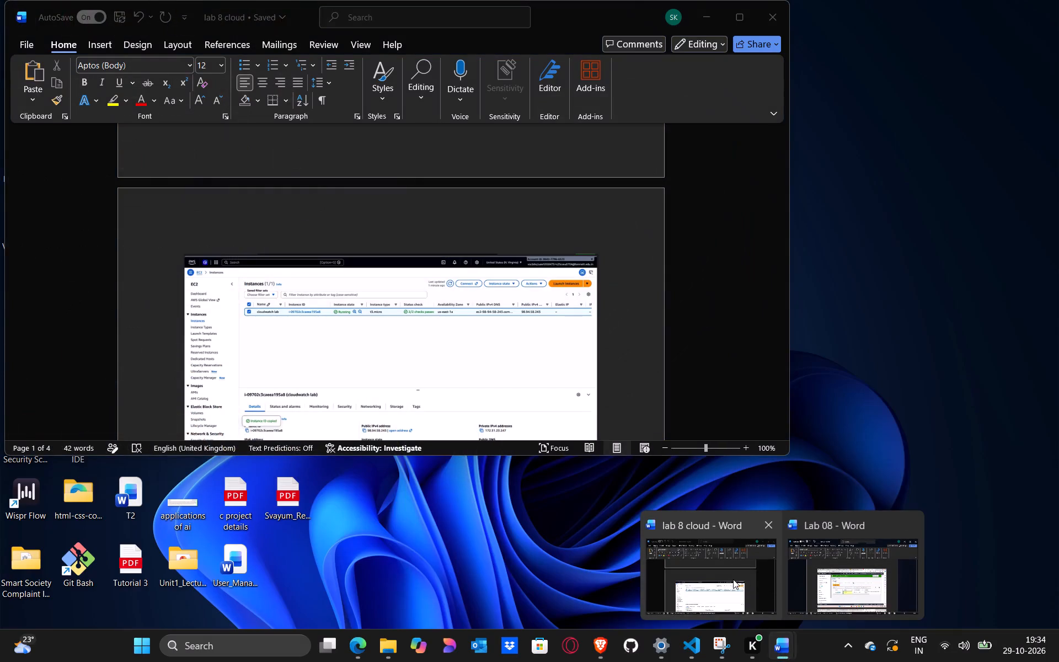
Return to the lab 8 cloud document and review its screenshots from the "Initiate instance" caption through the CloudWatch alarms screenshot.
{"action": "left_click", "coordinate": [733, 579]}
{"action": "scroll", "coordinate": [622, 362], "scroll_direction": "up", "scroll_amount": 1}
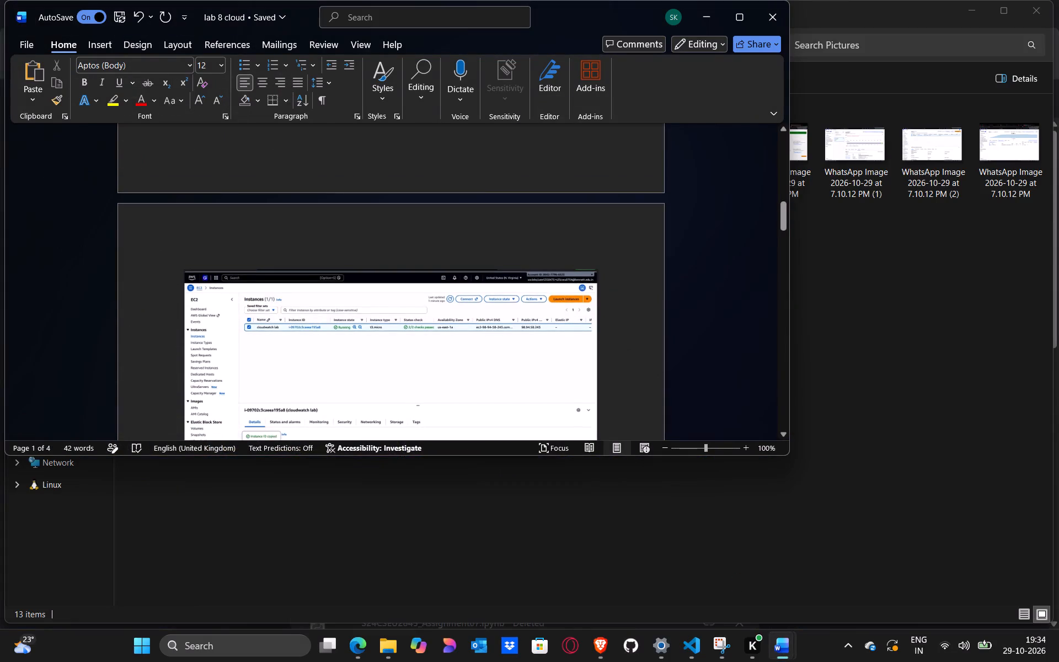
{"action": "left_click", "coordinate": [477, 260]}
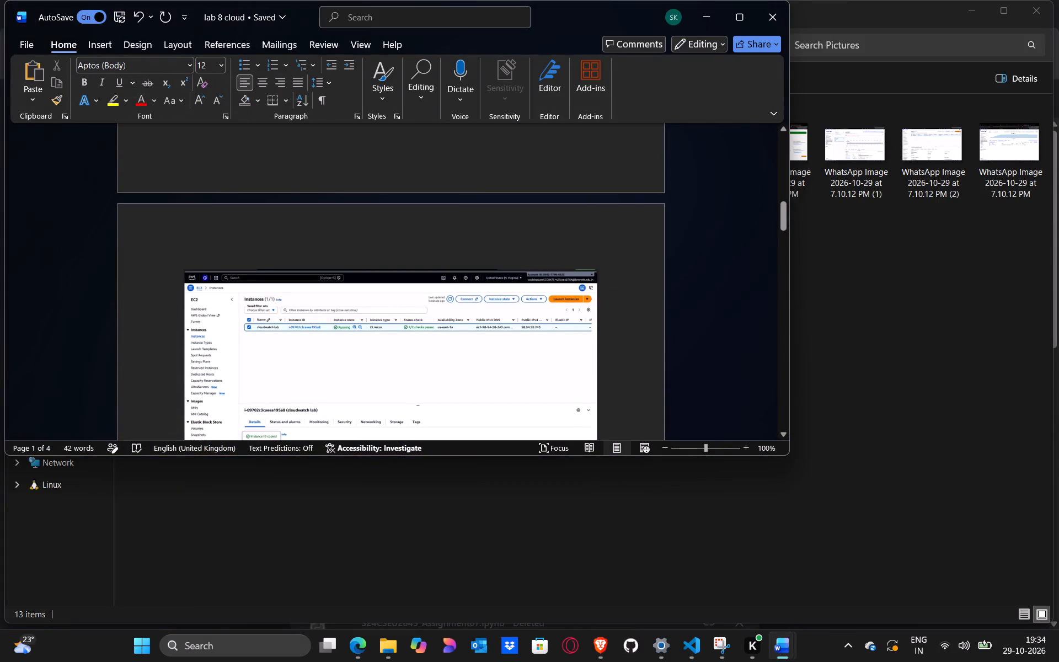
{"action": "left_click", "coordinate": [463, 242]}
{"action": "scroll", "coordinate": [463, 245], "scroll_direction": "up", "scroll_amount": 1}
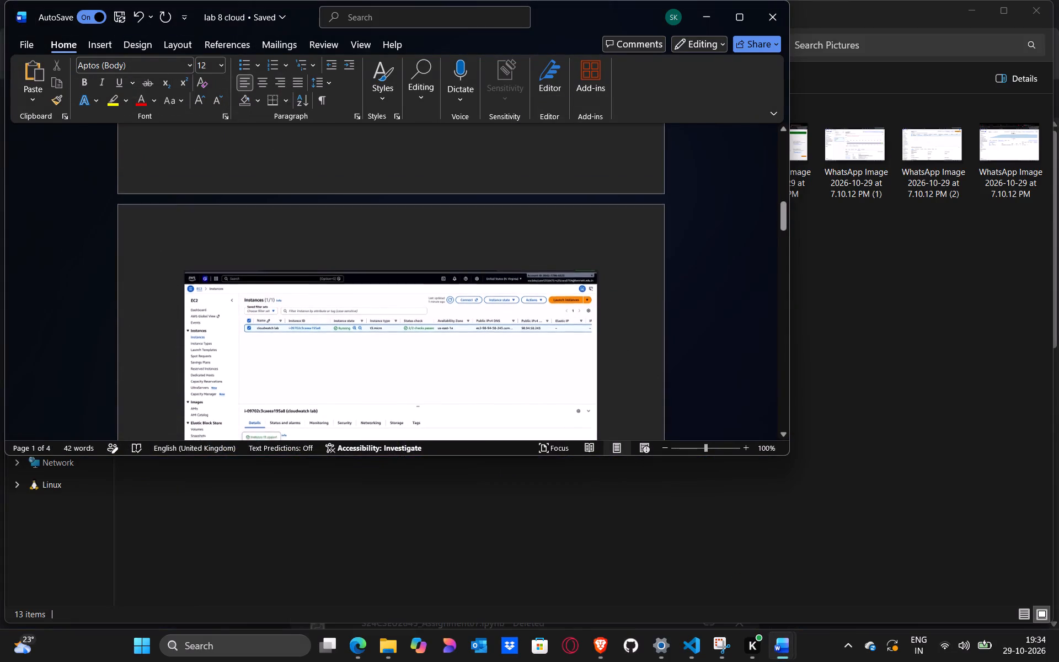
{"action": "scroll", "coordinate": [463, 245], "scroll_direction": "up", "scroll_amount": 4}
{"action": "scroll", "coordinate": [463, 245], "scroll_direction": "right", "scroll_amount": 1}
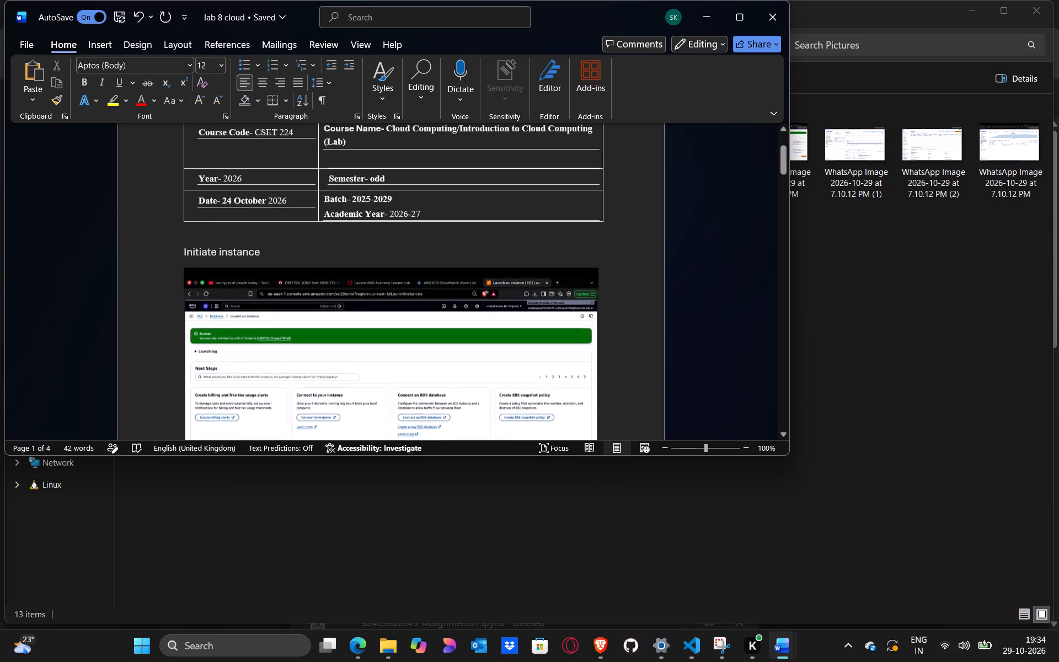
{"action": "scroll", "coordinate": [463, 245], "scroll_direction": "right", "scroll_amount": 1}
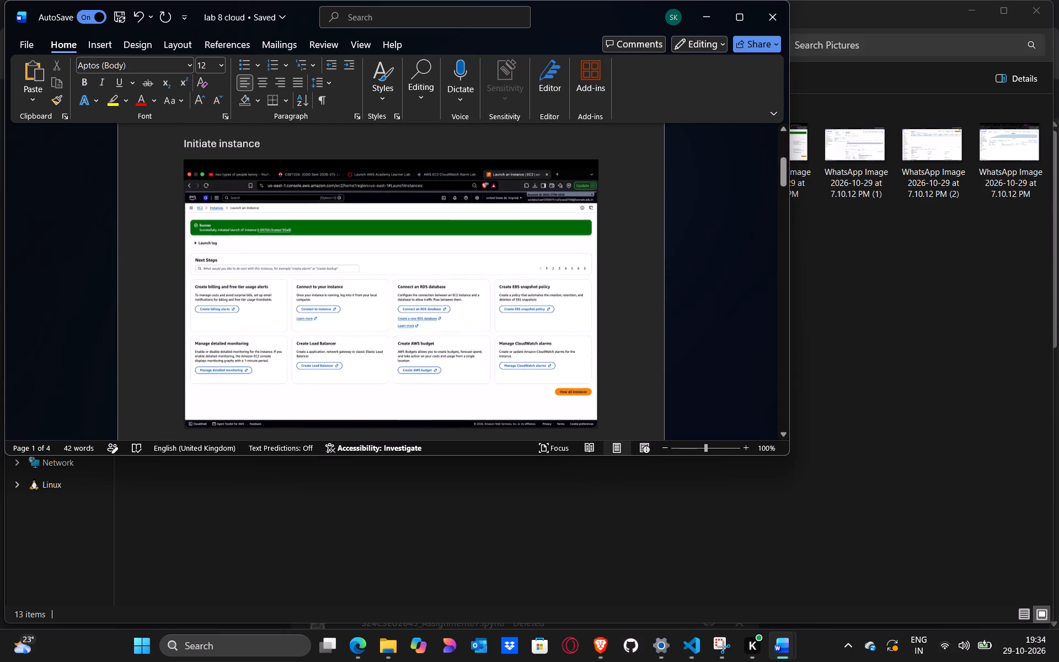
{"action": "scroll", "coordinate": [463, 245], "scroll_direction": "down", "scroll_amount": 1}
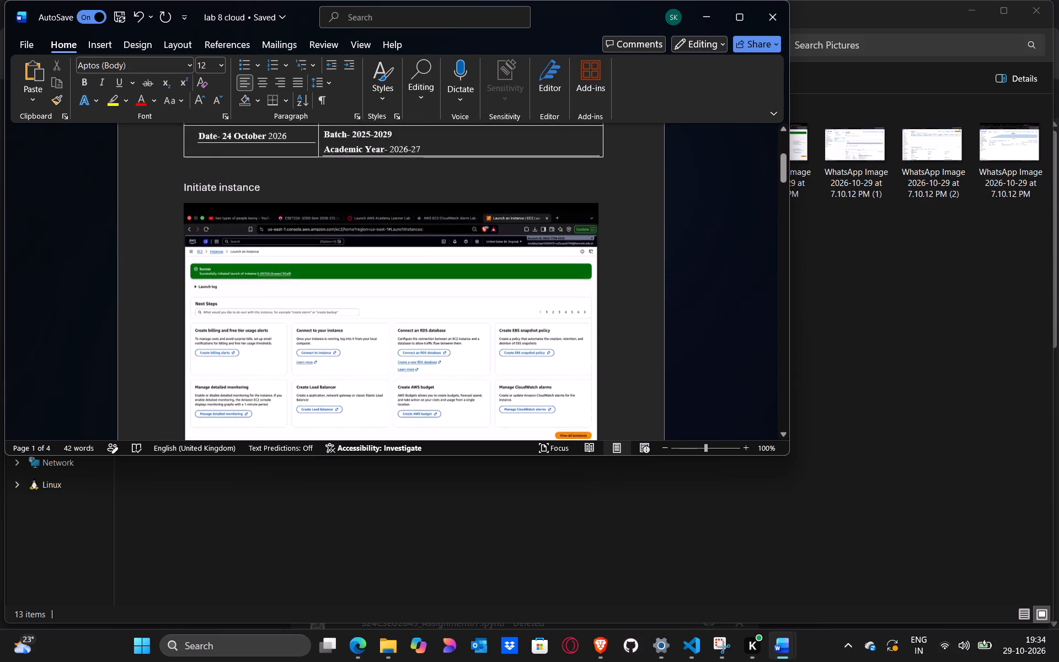
{"action": "scroll", "coordinate": [463, 245], "scroll_direction": "down", "scroll_amount": 1}
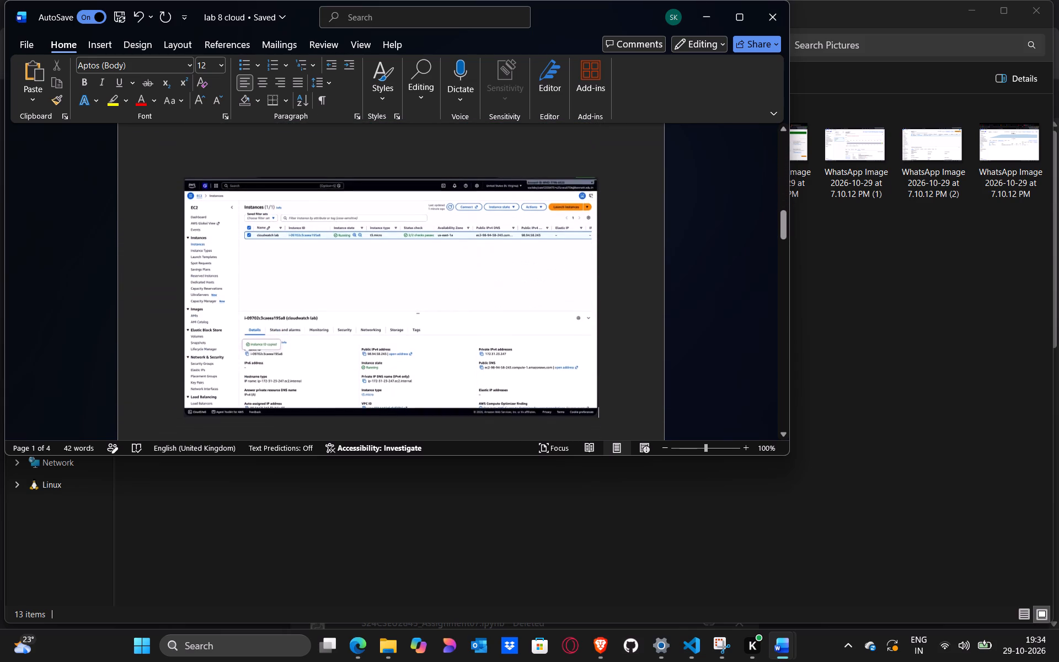
{"action": "scroll", "coordinate": [463, 245], "scroll_direction": "down", "scroll_amount": 1}
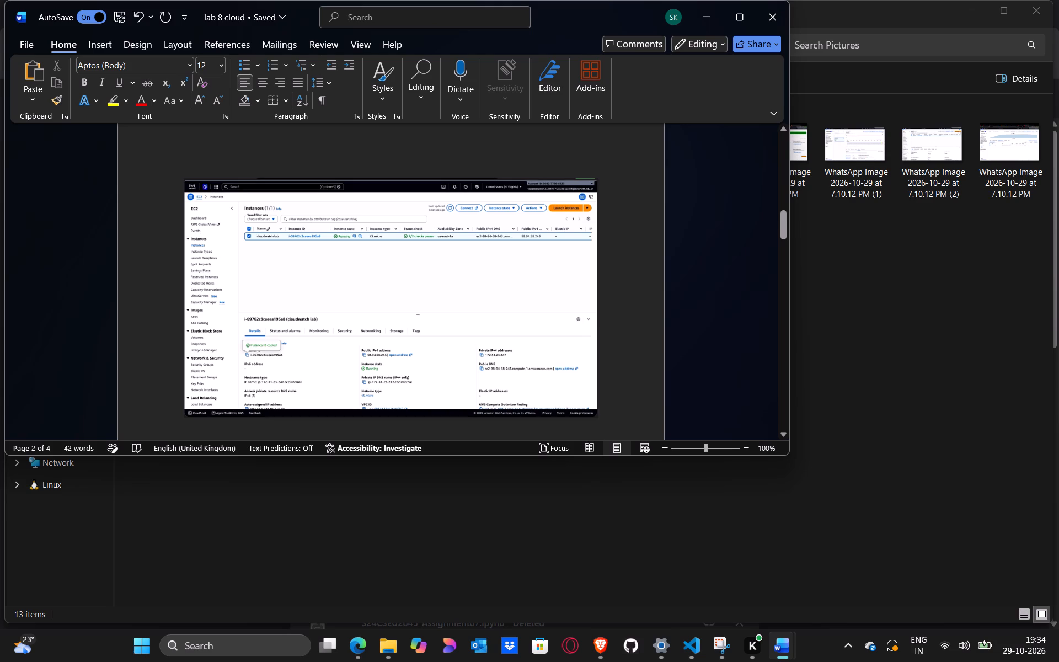
{"action": "scroll", "coordinate": [542, 389], "scroll_direction": "down", "scroll_amount": 1}
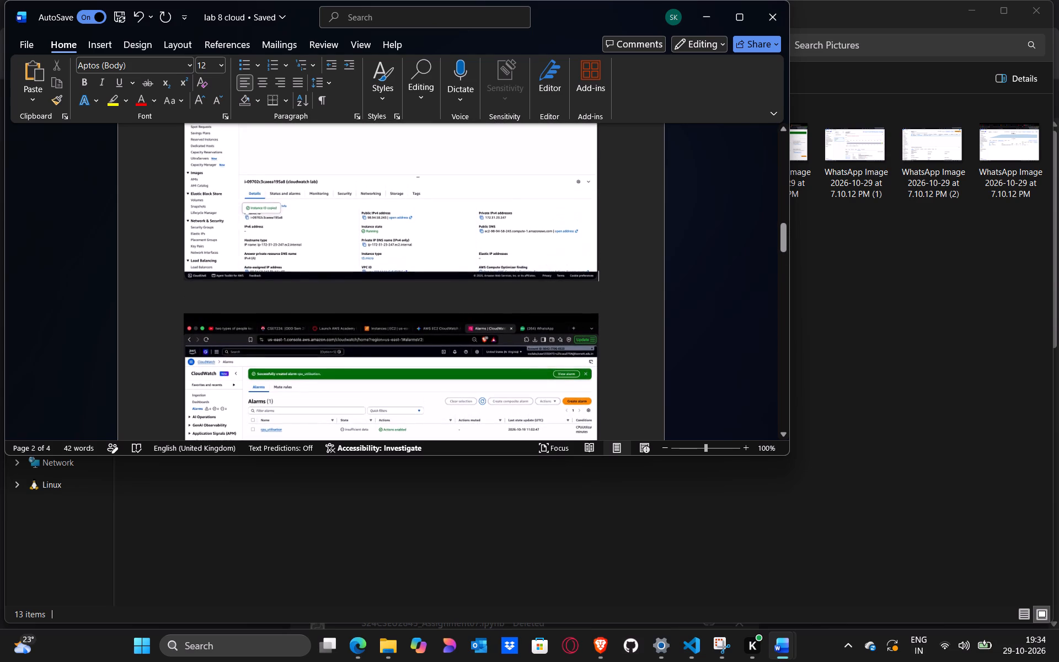
{"action": "scroll", "coordinate": [542, 389], "scroll_direction": "down", "scroll_amount": 1}
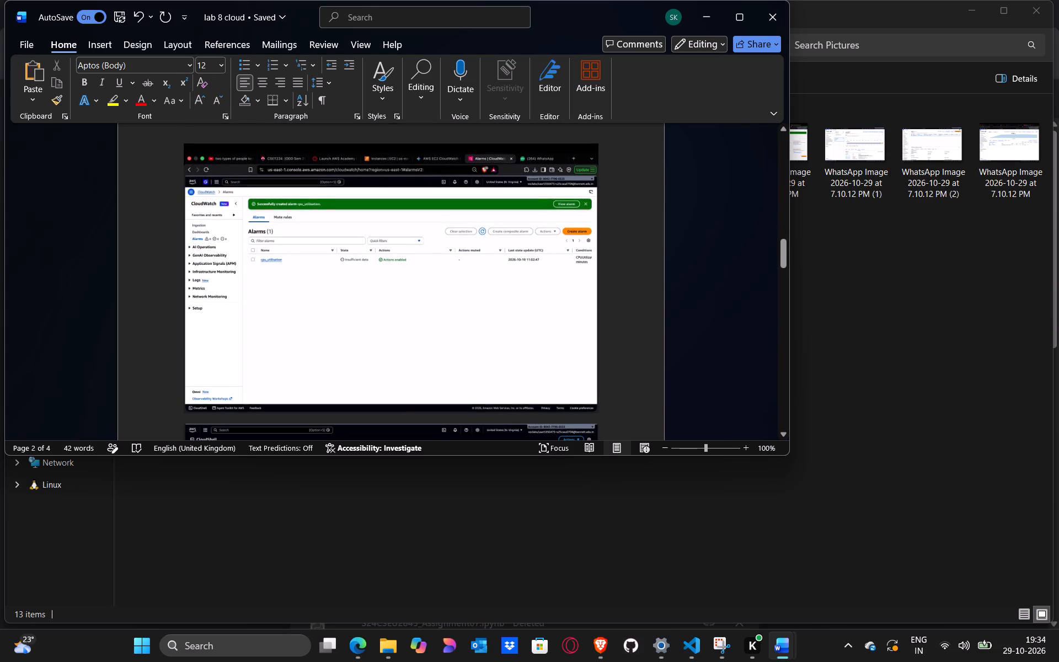
Insert two blank lines between the instances list screenshot and the CloudWatch alarms screenshot, leaving the cursor just above the alarms image.
{"action": "left_click", "coordinate": [573, 309]}
{"action": "scroll", "coordinate": [573, 309], "scroll_direction": "up", "scroll_amount": 1}
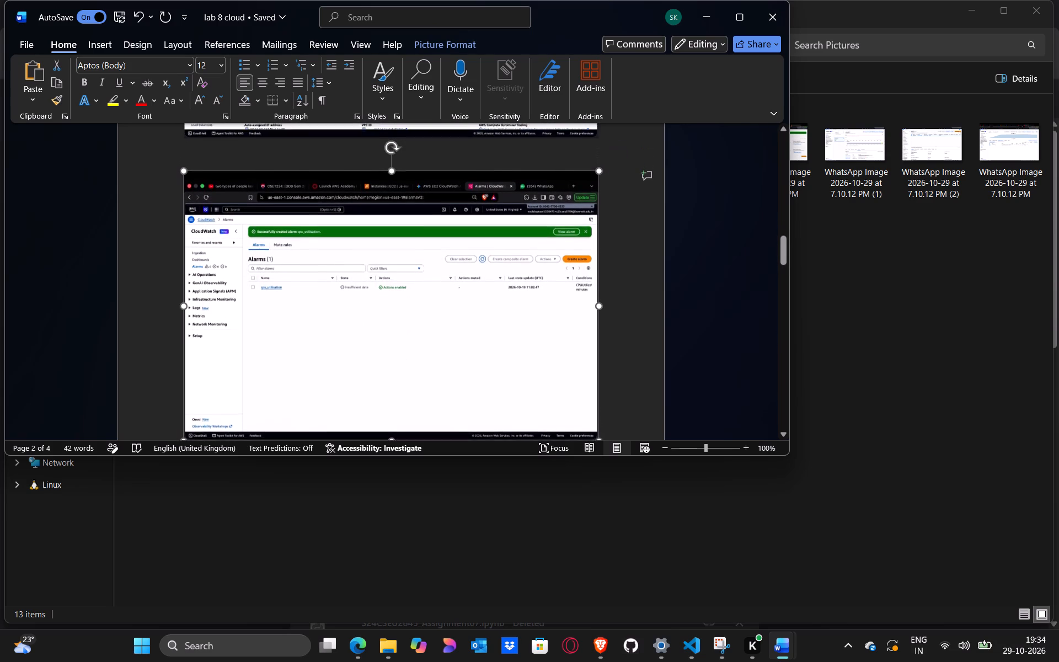
{"action": "scroll", "coordinate": [573, 309], "scroll_direction": "up", "scroll_amount": 2}
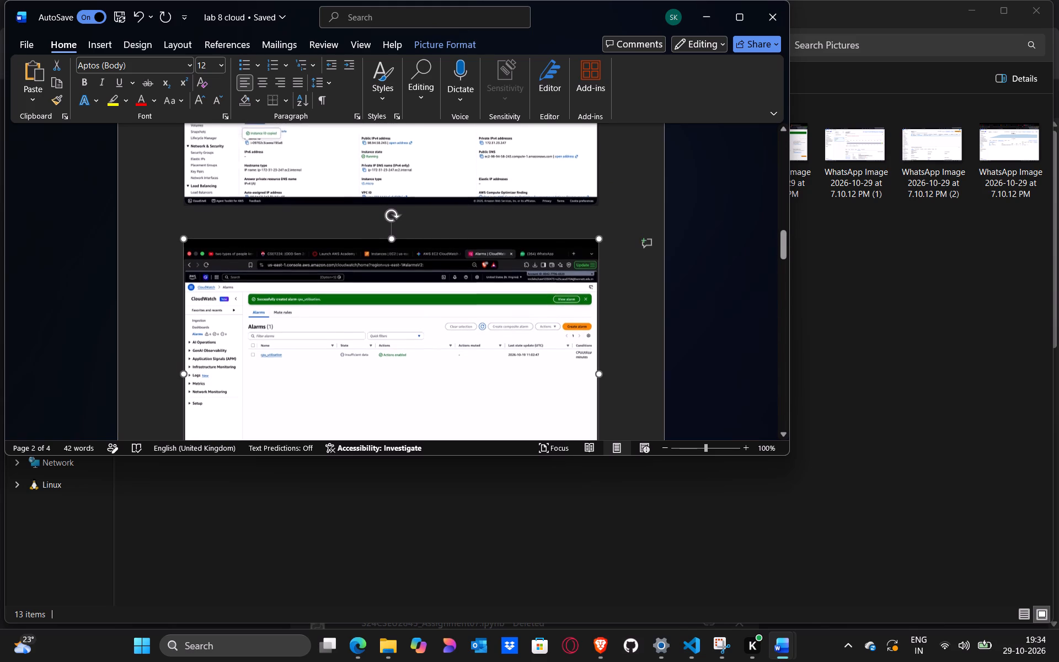
{"action": "scroll", "coordinate": [598, 316], "scroll_direction": "up", "scroll_amount": 1}
{"action": "left_click", "coordinate": [611, 176]}
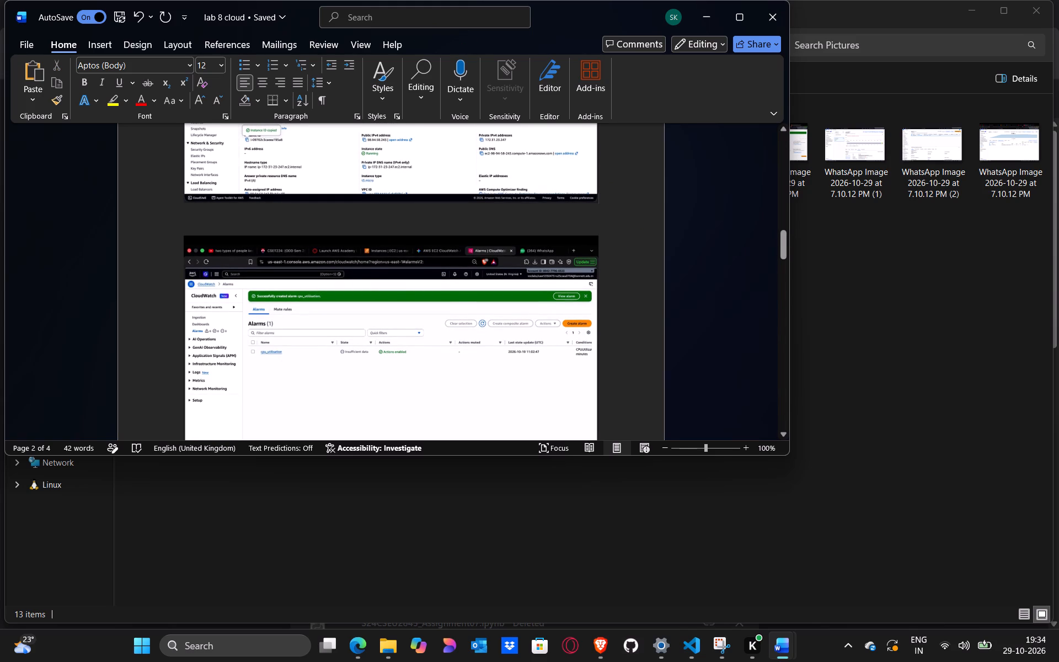
{"action": "key", "text": "Return"}
{"action": "key", "text": "Return"}
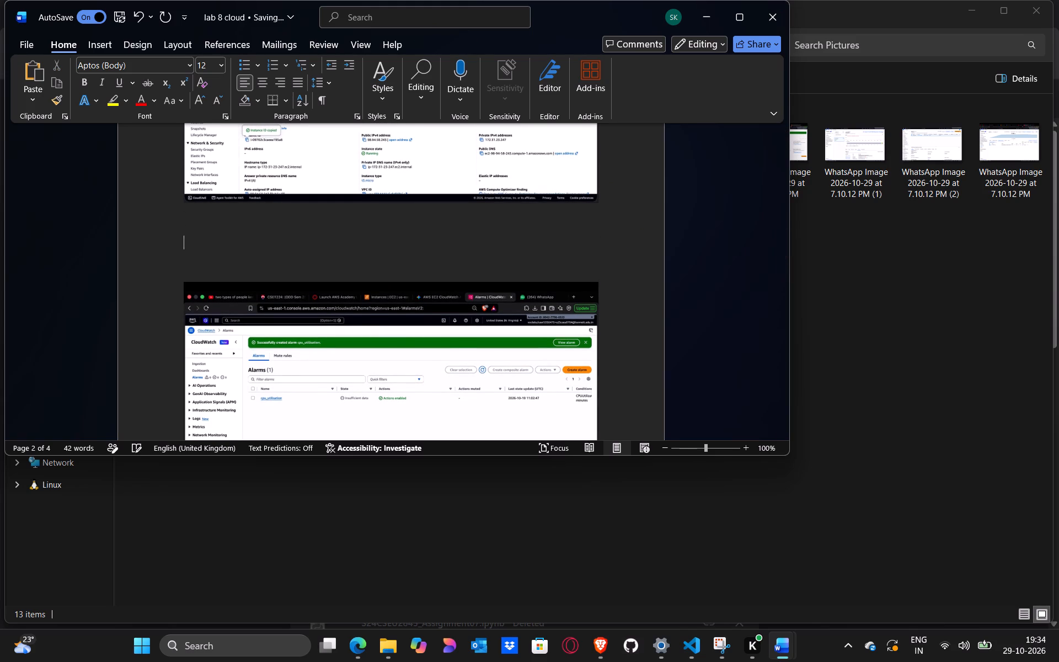
{"action": "key", "text": "Down"}
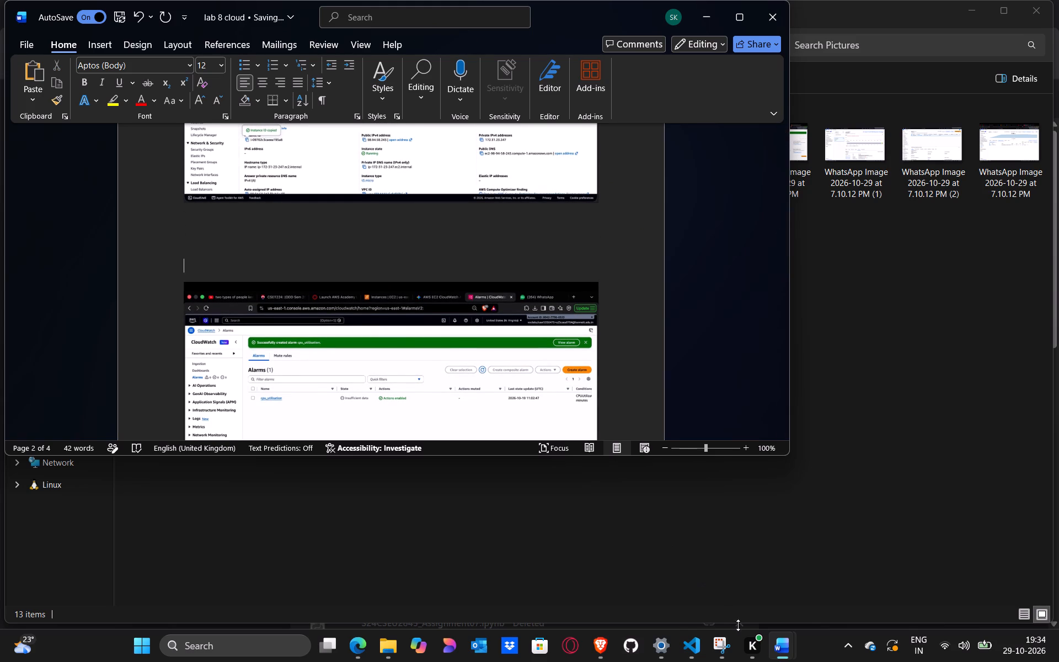
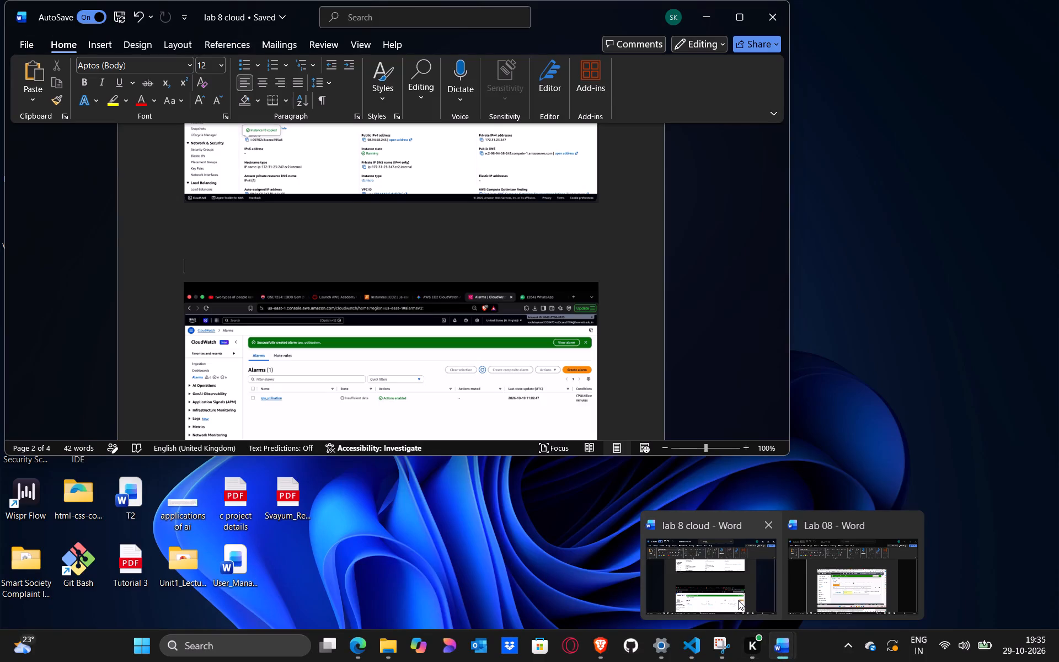
Caption the CloudWatch alarms screenshot in the lab 8 cloud document with "Create alarm" on the line directly above it.
{"action": "left_click", "coordinate": [743, 574]}
{"action": "scroll", "coordinate": [634, 387], "scroll_direction": "up", "scroll_amount": 1}
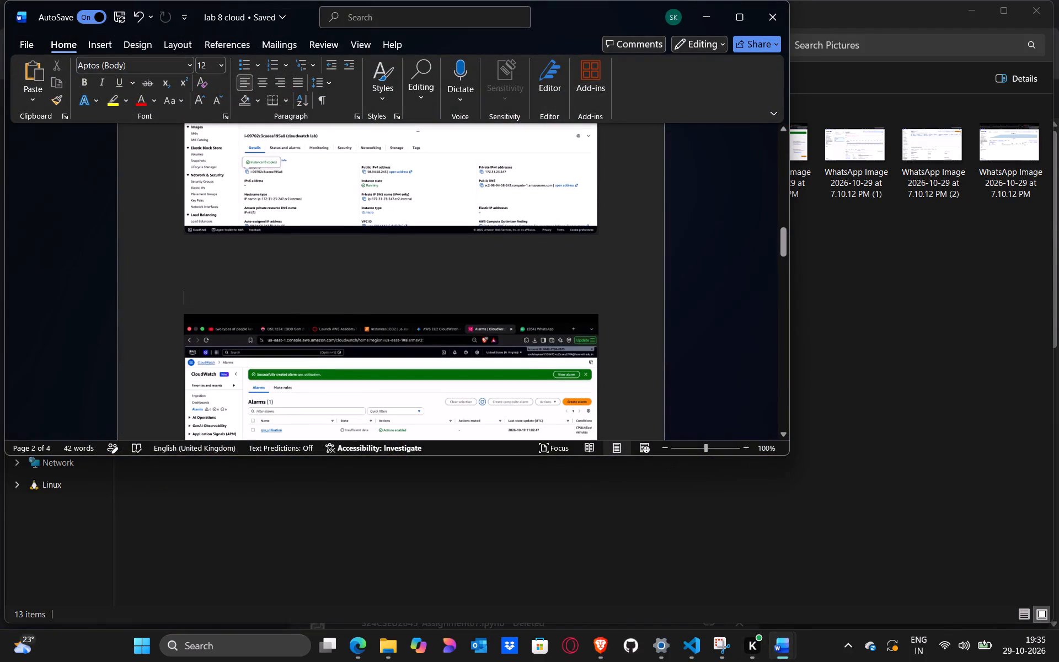
{"action": "scroll", "coordinate": [634, 387], "scroll_direction": "up", "scroll_amount": 3}
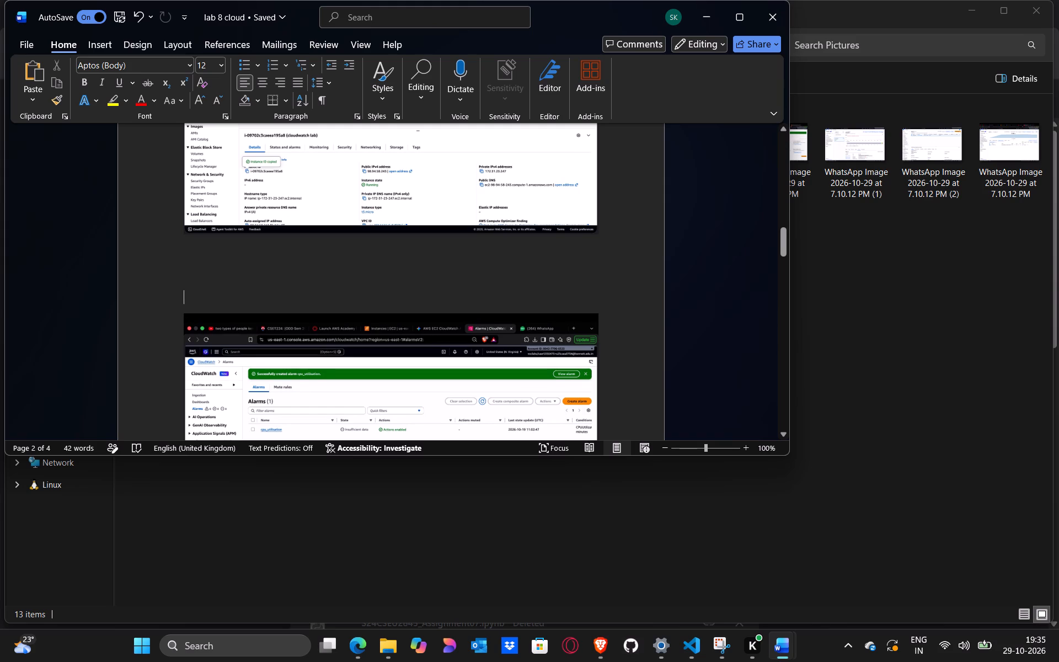
{"action": "left_click", "coordinate": [634, 387]}
{"action": "scroll", "coordinate": [634, 387], "scroll_direction": "up", "scroll_amount": 1}
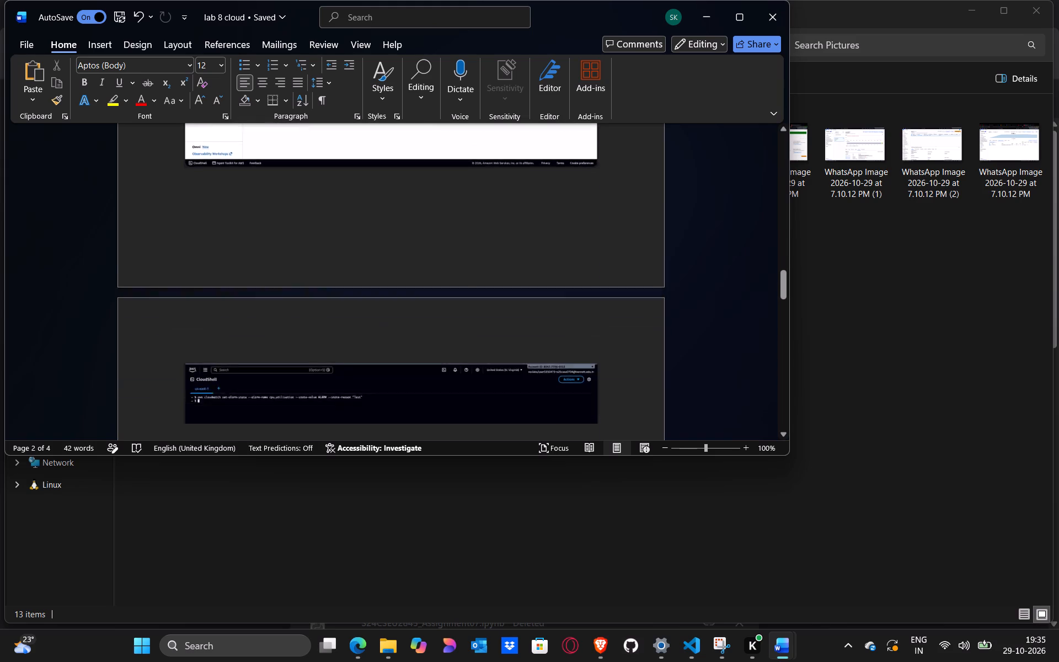
{"action": "scroll", "coordinate": [634, 387], "scroll_direction": "up", "scroll_amount": 2}
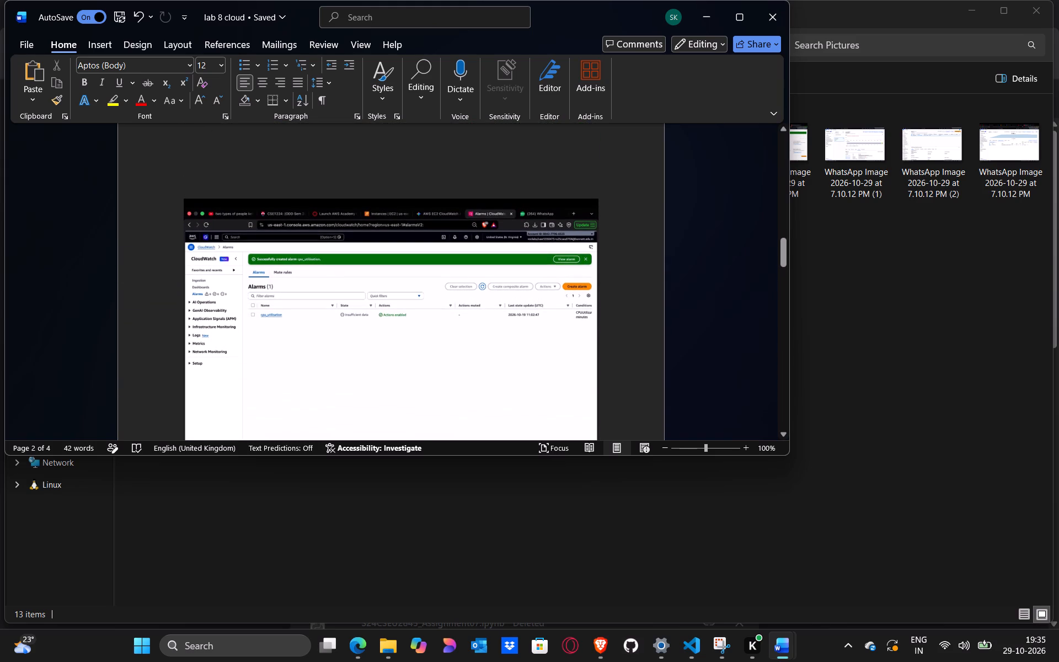
{"action": "left_click", "coordinate": [496, 197]}
{"action": "type", "text": "create alarm"}
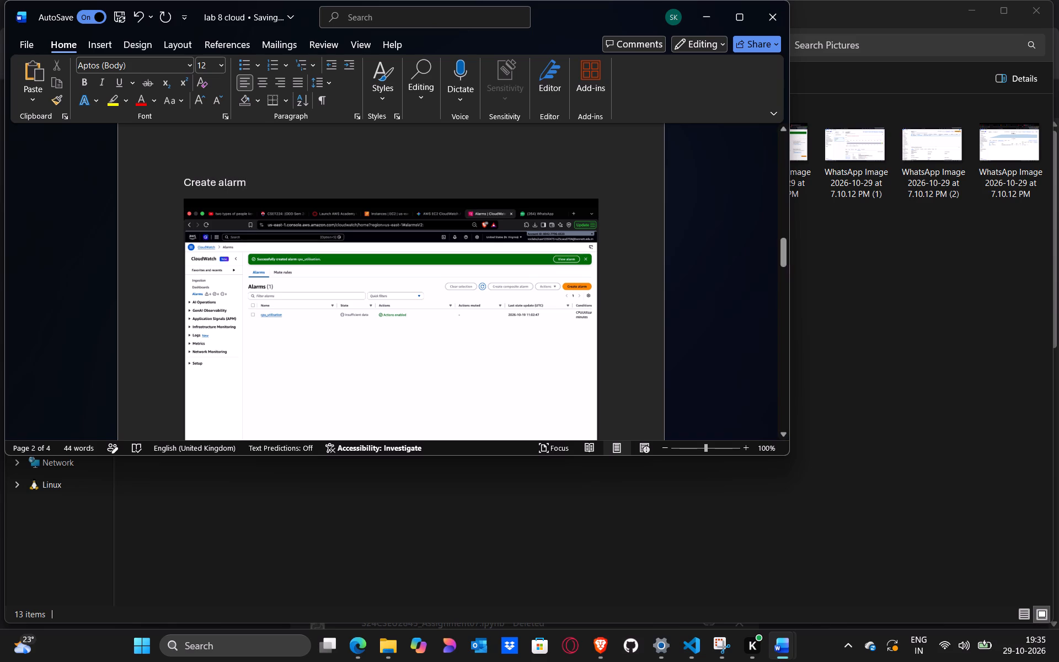
Switch to the Lab 08 instructions and examine them from the graphed CPU metric through the CloudShell set-alarm-state command.
{"action": "scroll", "coordinate": [485, 226], "scroll_direction": "down", "scroll_amount": 2}
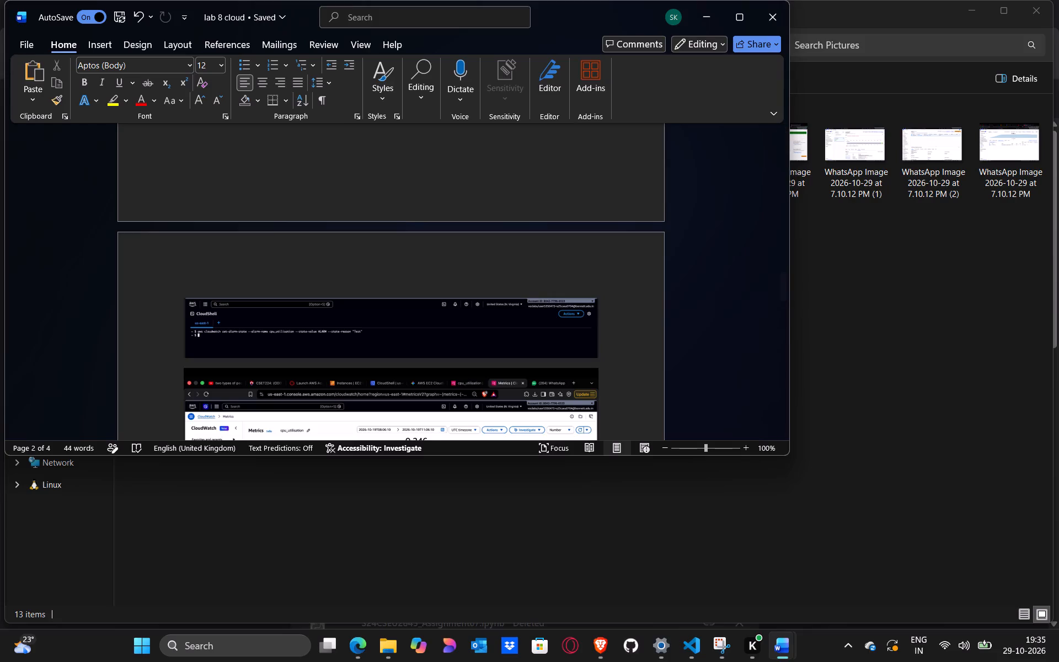
{"action": "left_click", "coordinate": [442, 263]}
{"action": "left_click", "coordinate": [777, 647]}
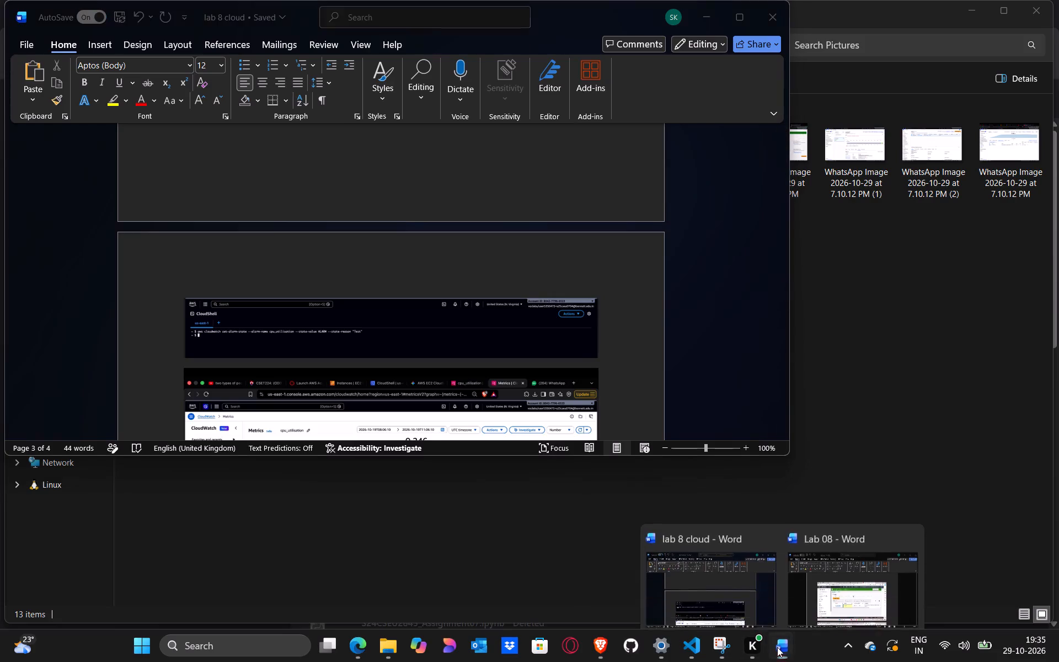
{"action": "left_click", "coordinate": [706, 572]}
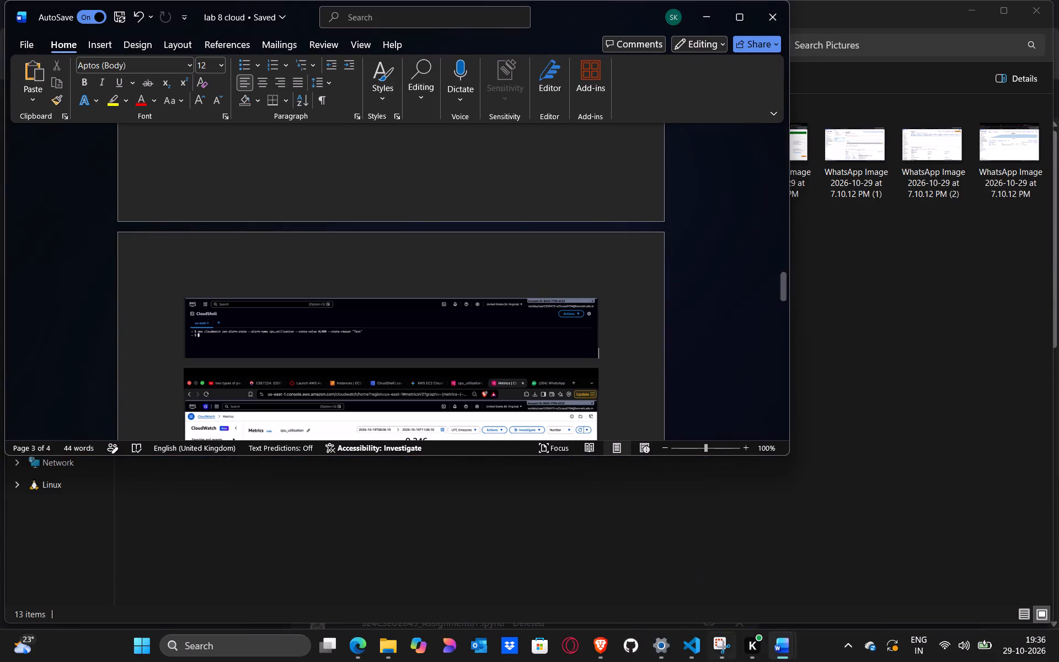
{"action": "left_click", "coordinate": [819, 592]}
{"action": "scroll", "coordinate": [539, 420], "scroll_direction": "down", "scroll_amount": 7}
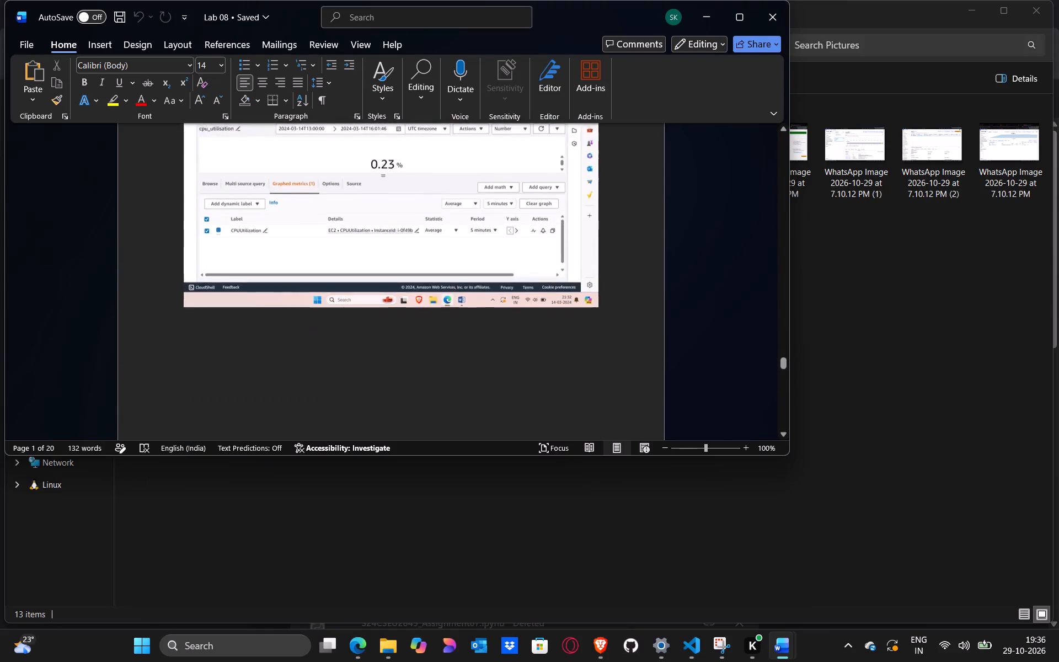
{"action": "scroll", "coordinate": [539, 420], "scroll_direction": "down", "scroll_amount": 7}
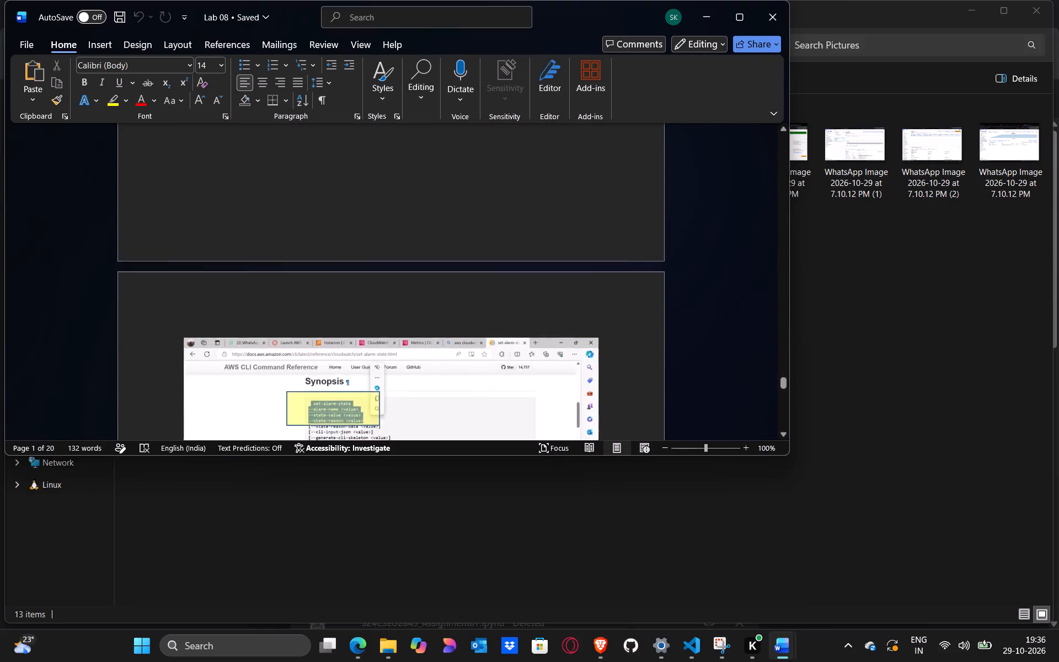
{"action": "scroll", "coordinate": [539, 420], "scroll_direction": "down", "scroll_amount": 4}
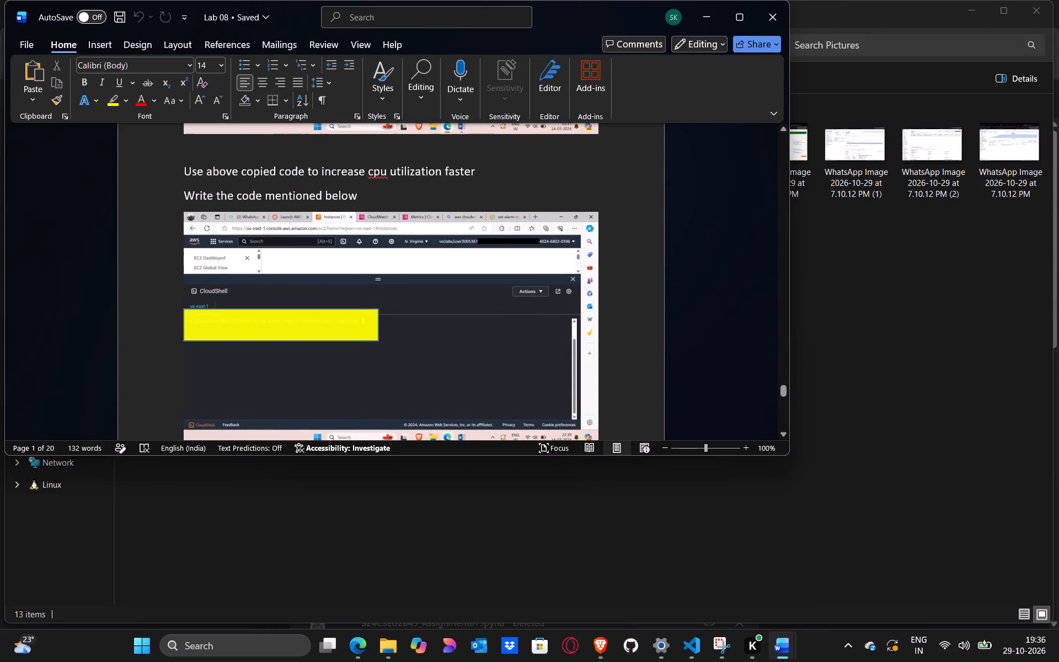
{"action": "scroll", "coordinate": [539, 420], "scroll_direction": "down", "scroll_amount": 2}
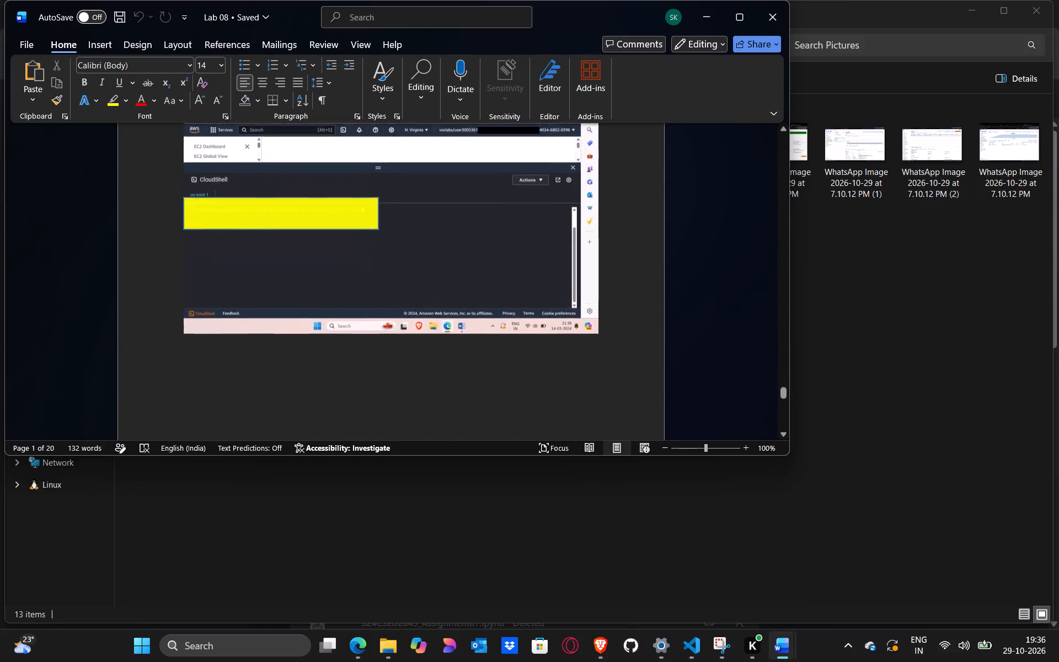
{"action": "scroll", "coordinate": [539, 420], "scroll_direction": "down", "scroll_amount": 3}
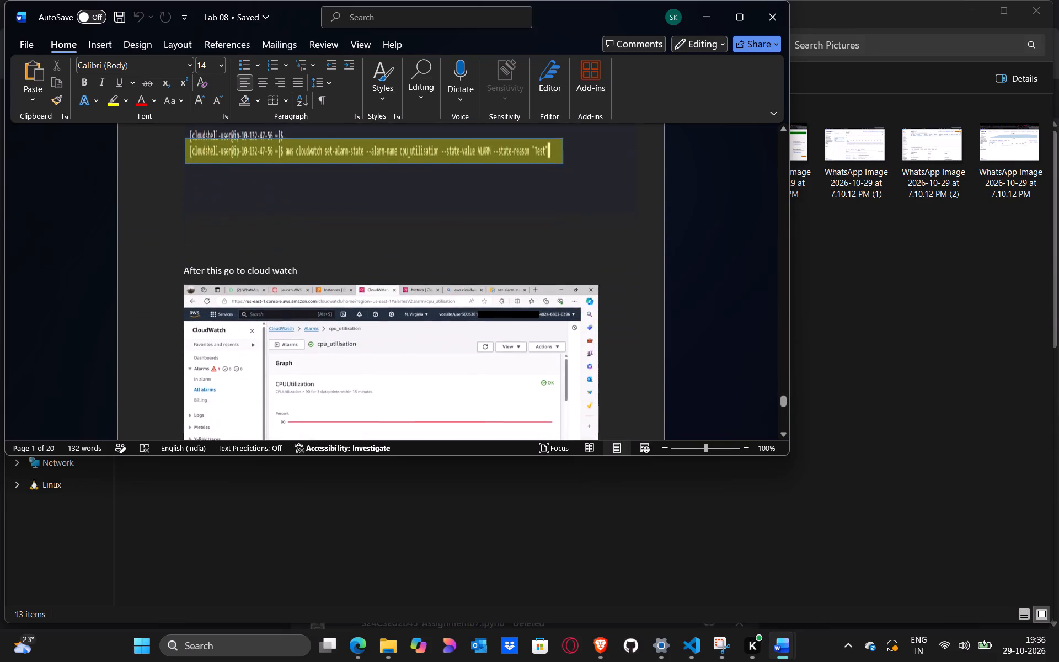
{"action": "scroll", "coordinate": [539, 420], "scroll_direction": "down", "scroll_amount": 3}
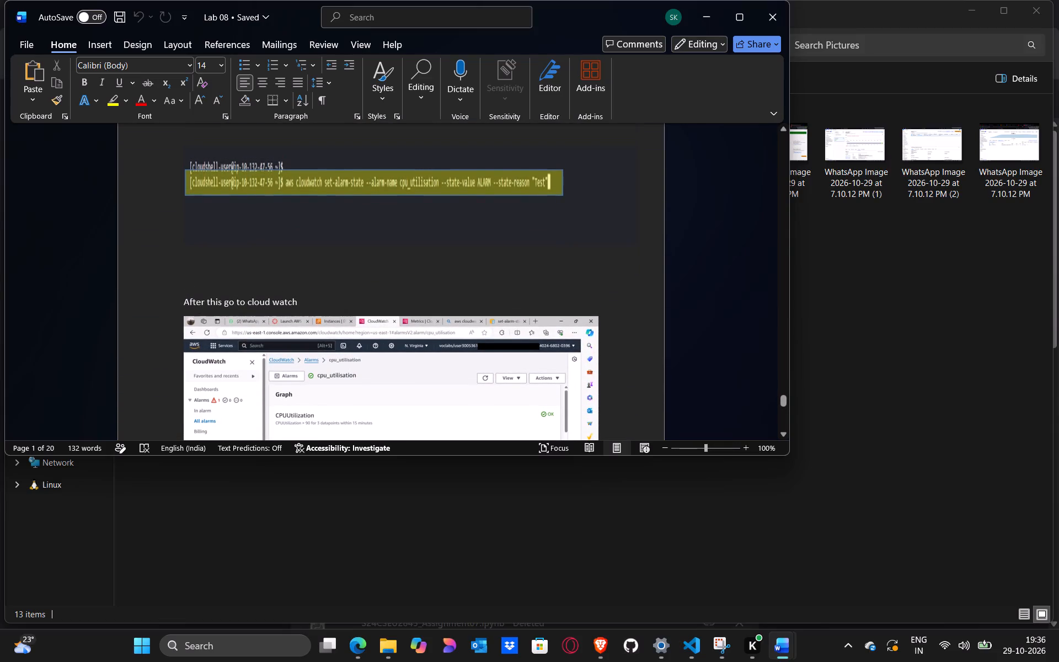
Examine the remaining Lab 08 instructions from the CloudWatch alarm page to the final terminated-instance screenshot.
{"action": "scroll", "coordinate": [539, 420], "scroll_direction": "down", "scroll_amount": 3}
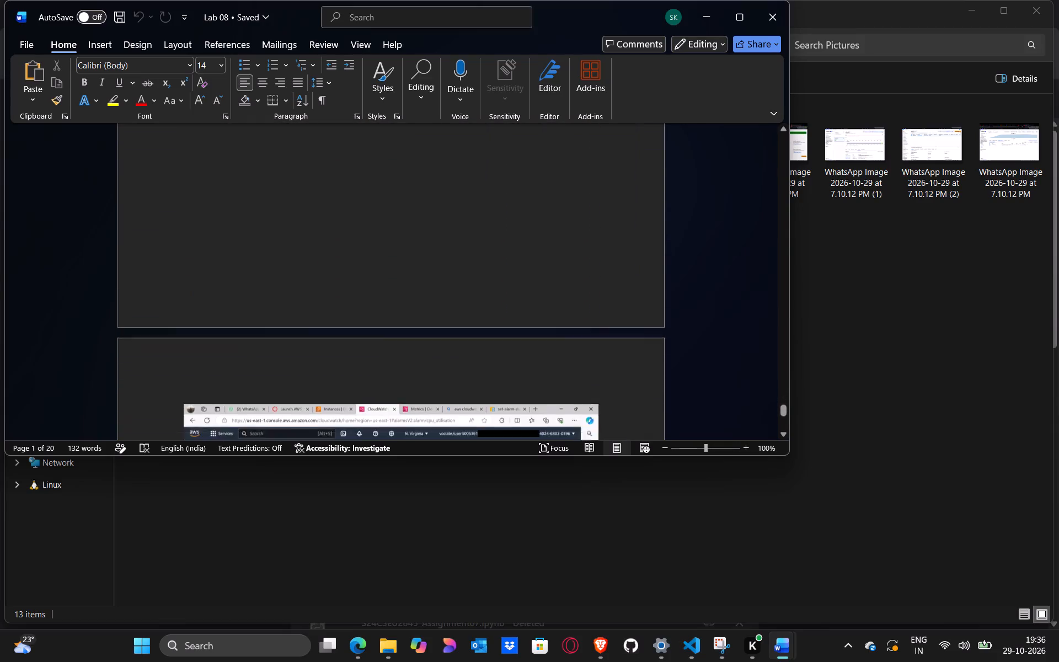
{"action": "scroll", "coordinate": [539, 420], "scroll_direction": "down", "scroll_amount": 3}
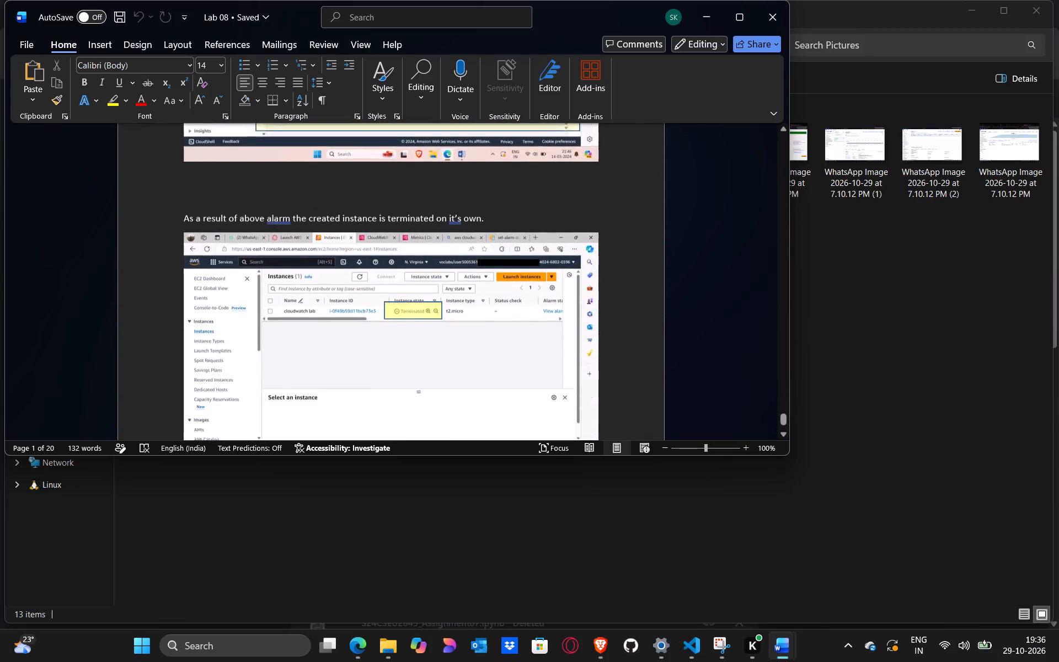
{"action": "scroll", "coordinate": [539, 420], "scroll_direction": "down", "scroll_amount": 3}
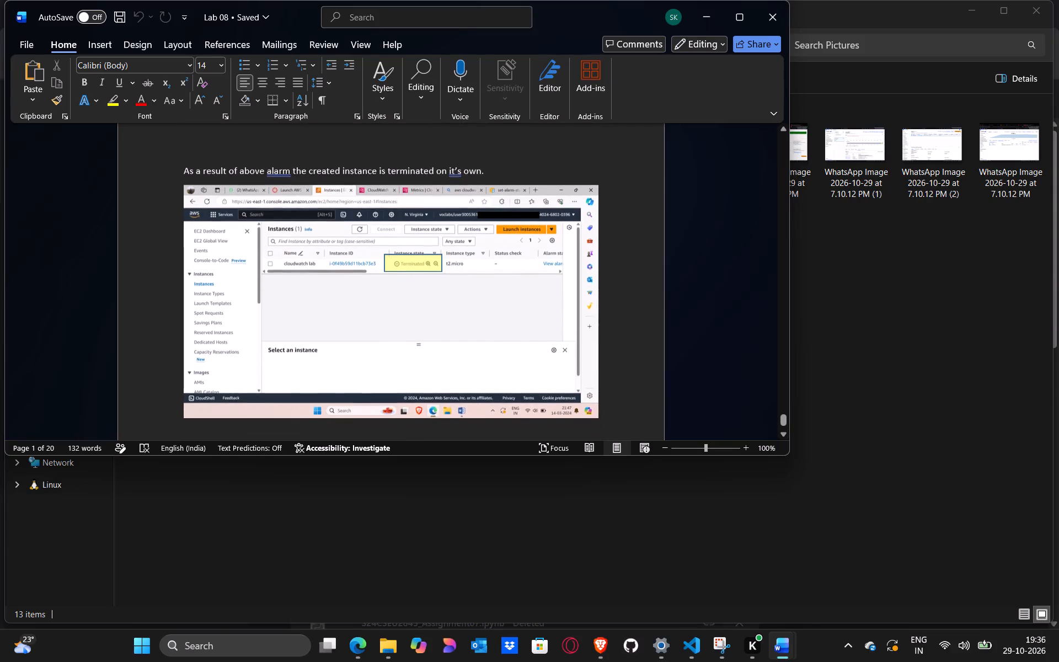
{"action": "scroll", "coordinate": [539, 420], "scroll_direction": "down", "scroll_amount": 3}
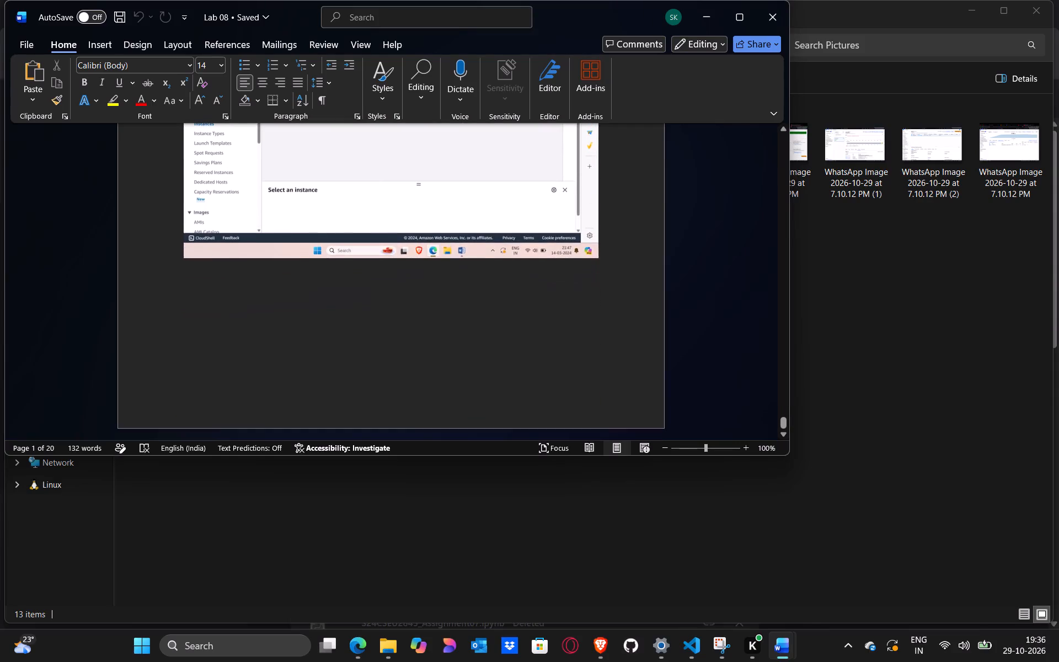
{"action": "scroll", "coordinate": [539, 420], "scroll_direction": "up", "scroll_amount": 1}
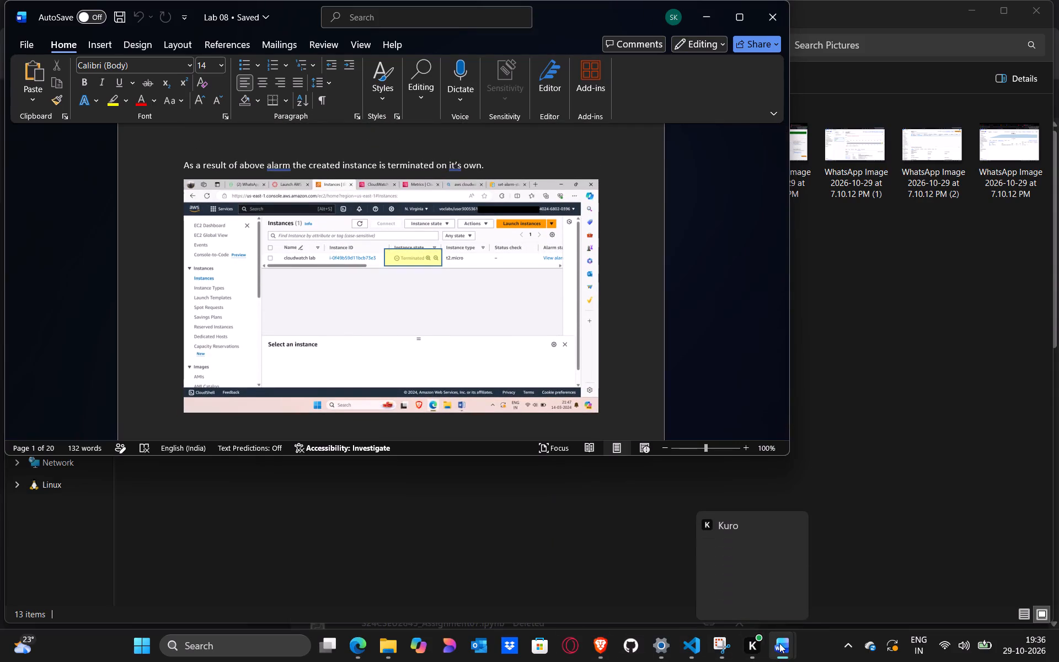
Back in lab 8 cloud, add line breaks after the alarms screenshot and caption the CloudShell screenshot "Use cloudshell code".
{"action": "left_click", "coordinate": [704, 537]}
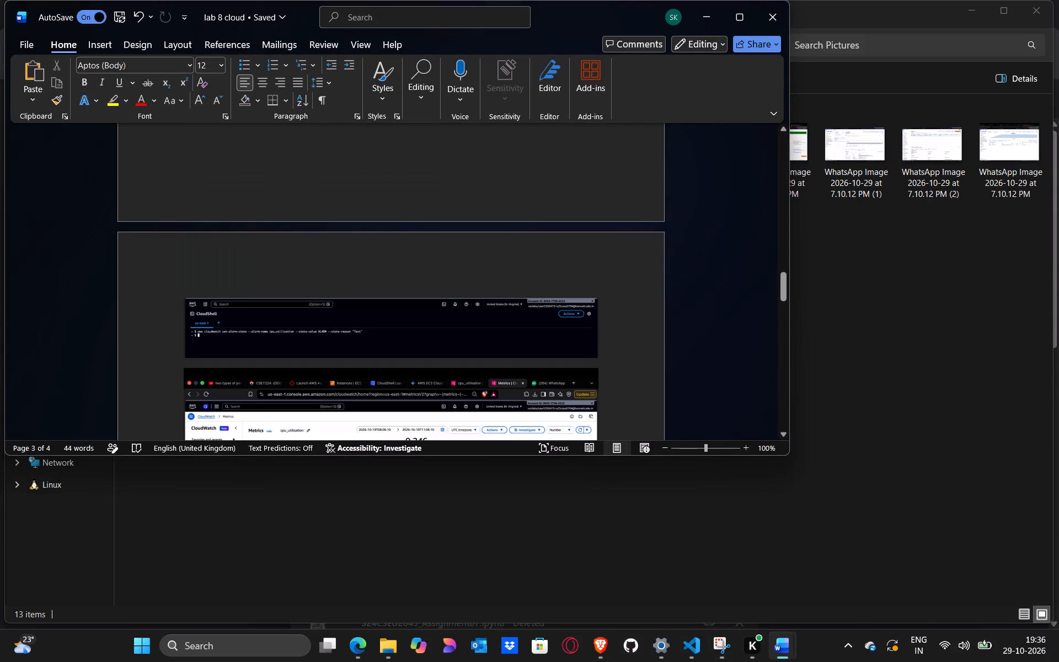
{"action": "left_click", "coordinate": [293, 274]}
{"action": "left_click", "coordinate": [293, 275]}
{"action": "left_click", "coordinate": [252, 268]}
{"action": "scroll", "coordinate": [244, 268], "scroll_direction": "up", "scroll_amount": 1}
{"action": "left_click", "coordinate": [241, 338]}
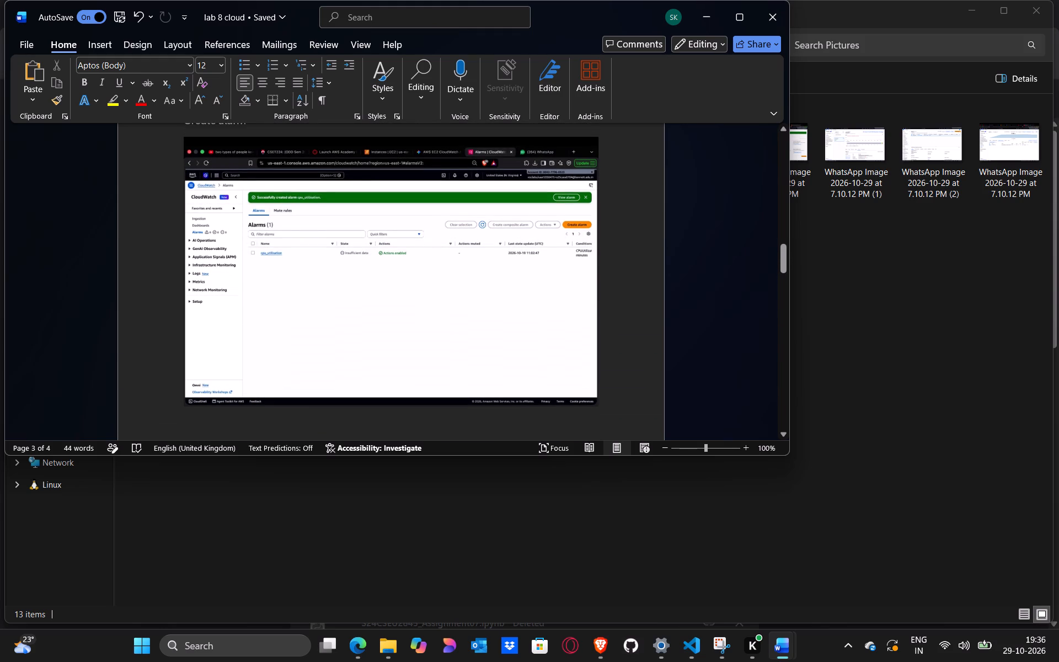
{"action": "left_click", "coordinate": [624, 377]}
{"action": "key", "text": "Return"}
{"action": "scroll", "coordinate": [624, 377], "scroll_direction": "down", "scroll_amount": 1}
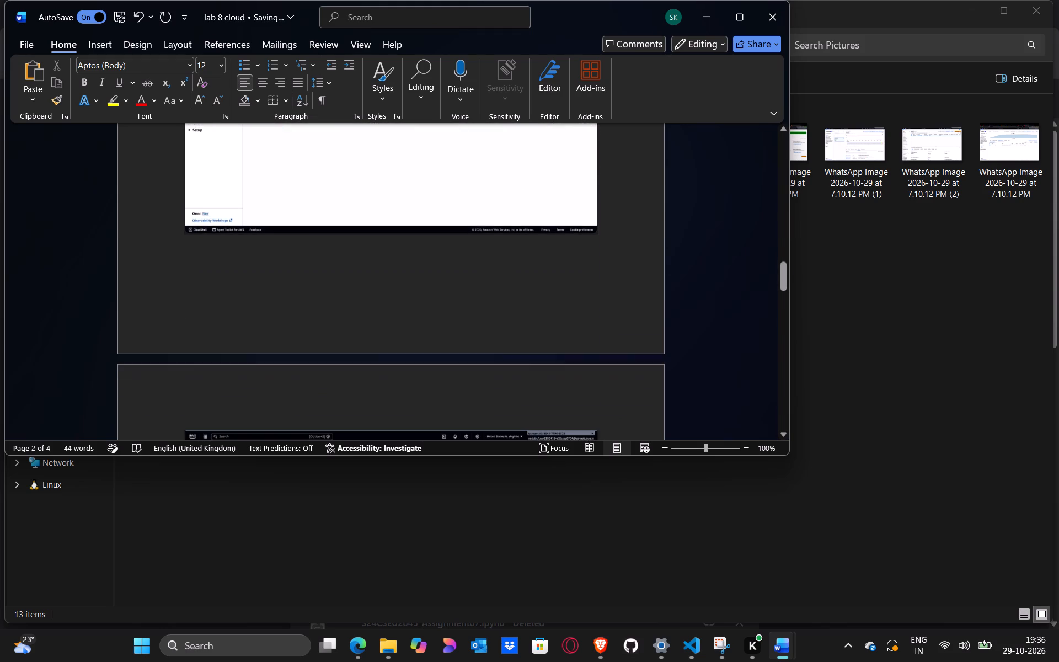
{"action": "scroll", "coordinate": [624, 377], "scroll_direction": "down", "scroll_amount": 1}
{"action": "key", "text": "Return"}
{"action": "key", "text": "Return"}
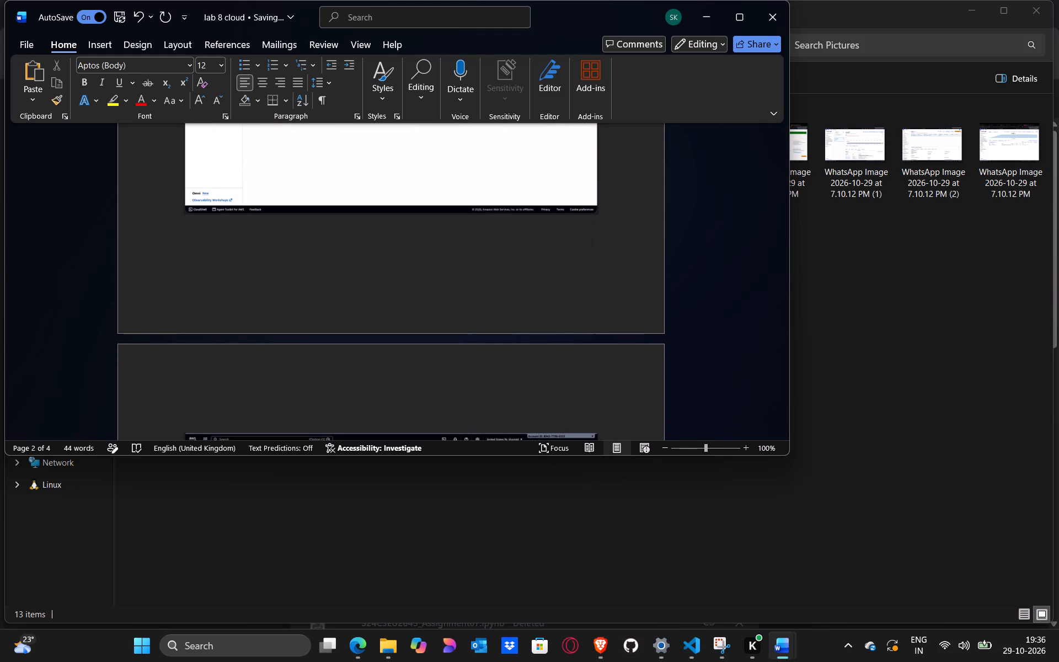
{"action": "type", "text": "use clou"}
{"action": "key", "text": "s"}
{"action": "key", "text": "BackSpace"}
{"action": "type", "text": "dshell code"}
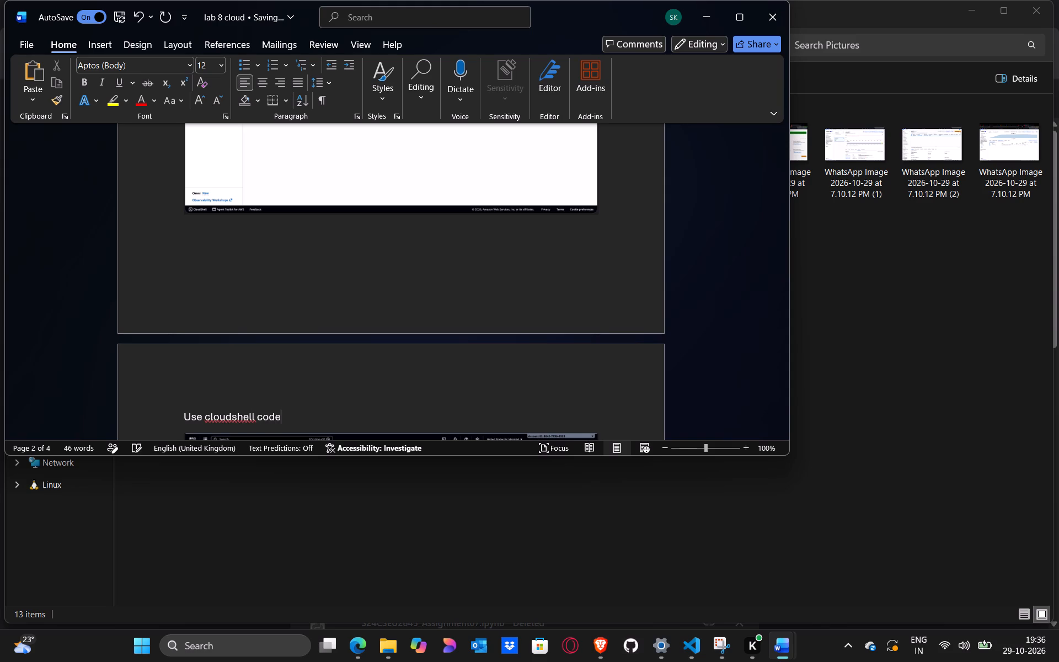
Insert a line between the CloudShell and CloudWatch metrics screenshots and caption the metrics screenshot "cpu utilization".
{"action": "scroll", "coordinate": [624, 377], "scroll_direction": "down", "scroll_amount": 3}
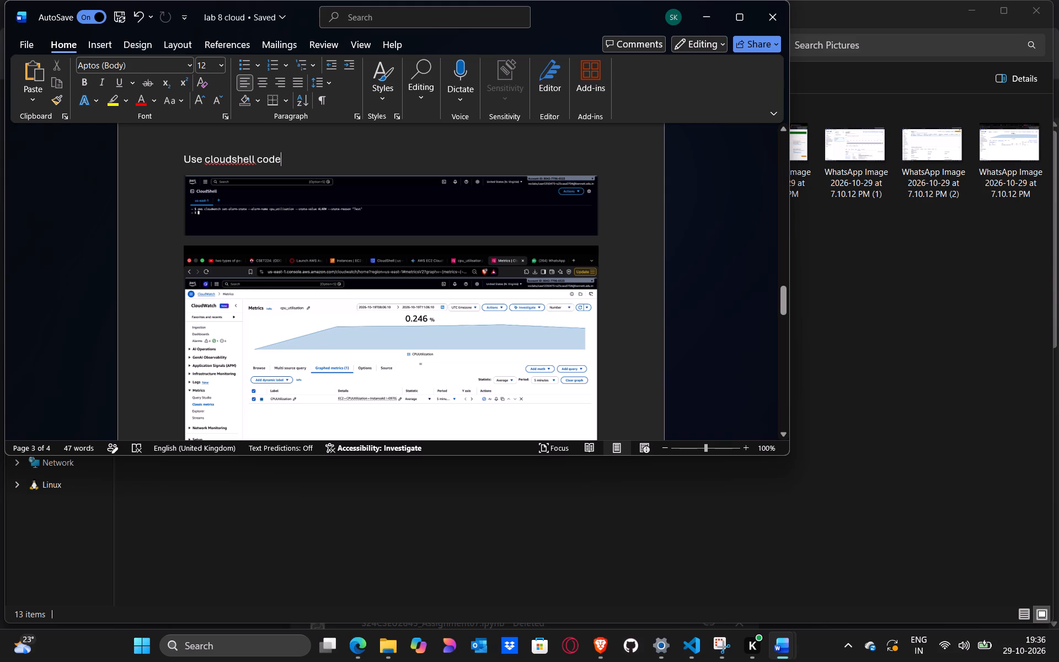
{"action": "scroll", "coordinate": [467, 323], "scroll_direction": "down", "scroll_amount": 1}
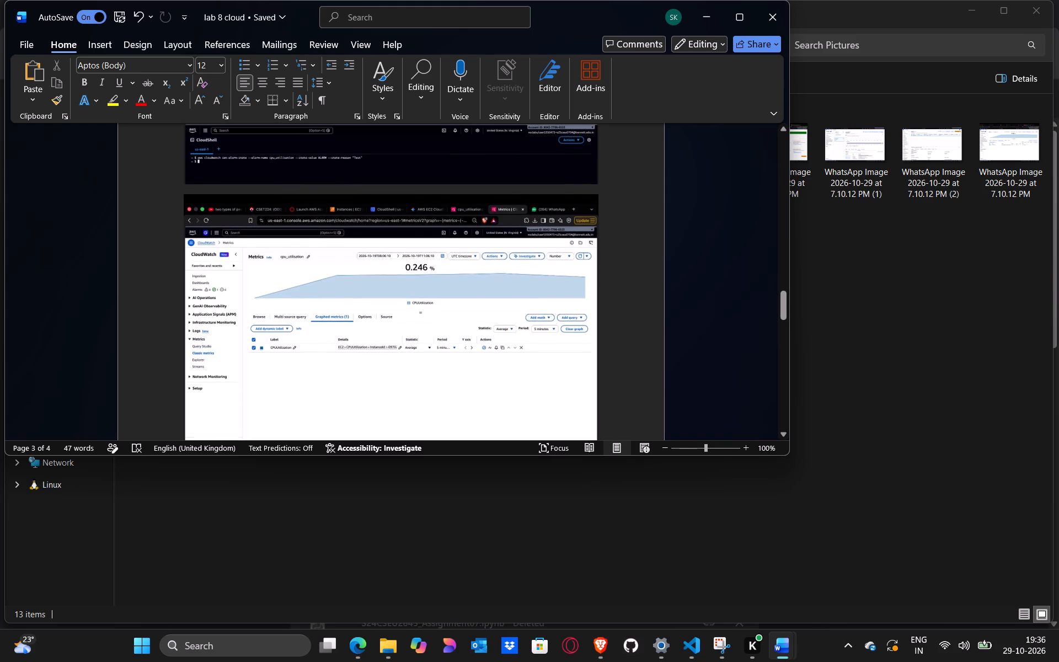
{"action": "scroll", "coordinate": [470, 352], "scroll_direction": "down", "scroll_amount": 1}
{"action": "scroll", "coordinate": [470, 352], "scroll_direction": "up", "scroll_amount": 1}
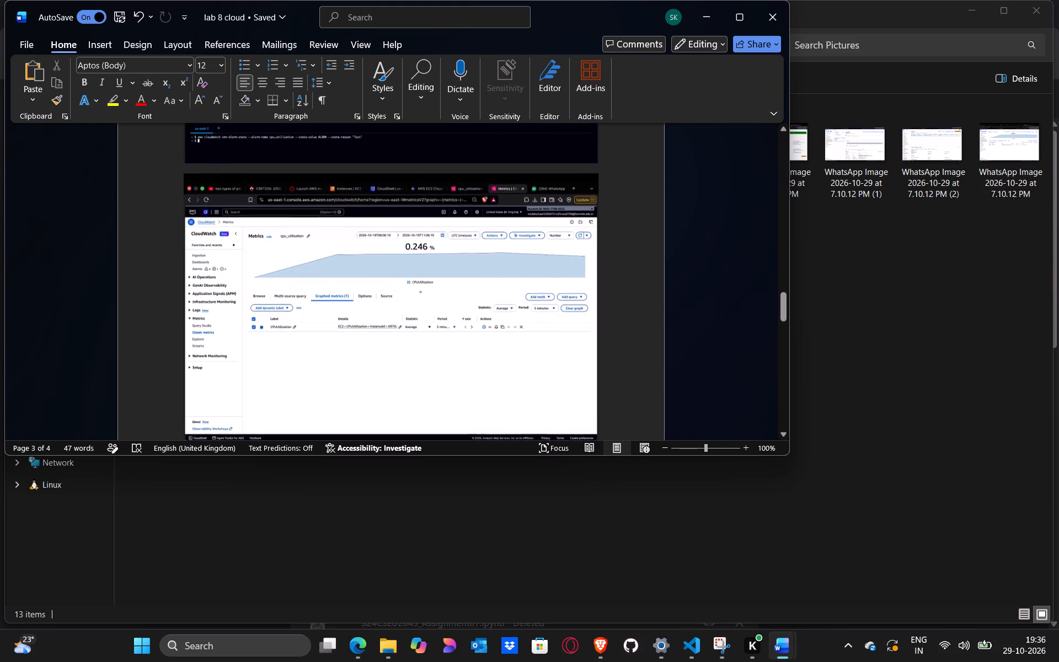
{"action": "scroll", "coordinate": [470, 352], "scroll_direction": "up", "scroll_amount": 1}
{"action": "left_click", "coordinate": [616, 215]}
{"action": "key", "text": "Return"}
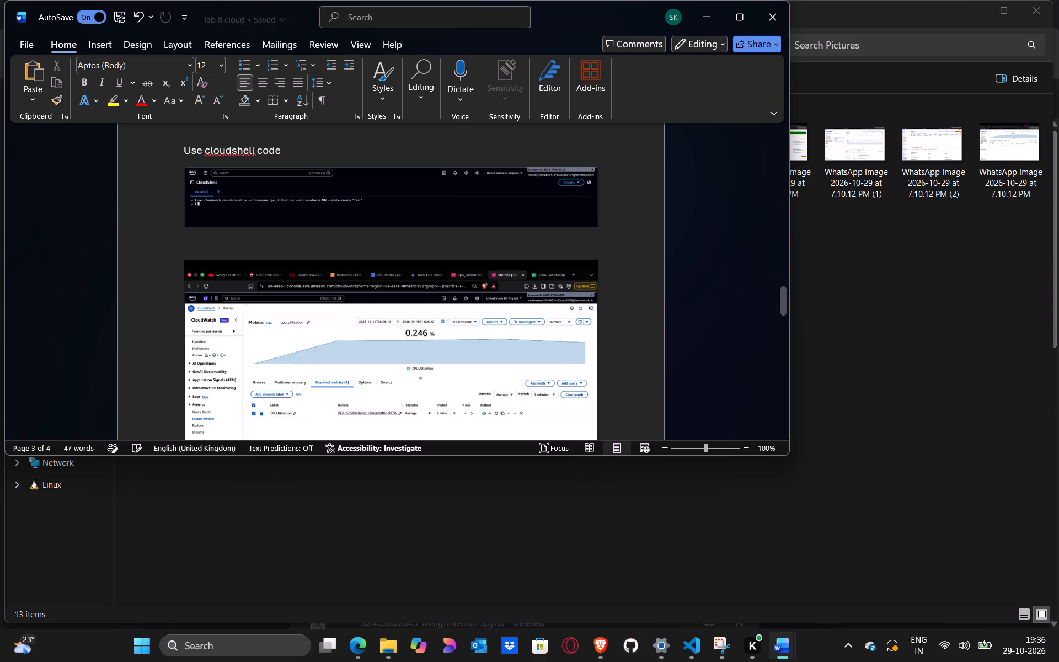
{"action": "key", "text": "c"}
{"action": "type", "text": "pu utilization"}
Review the rest of lab 8 cloud from the CPU metrics screenshot to the terminated-instance screenshot, checking which screenshots still need captions.
{"action": "scroll", "coordinate": [616, 215], "scroll_direction": "down", "scroll_amount": 1}
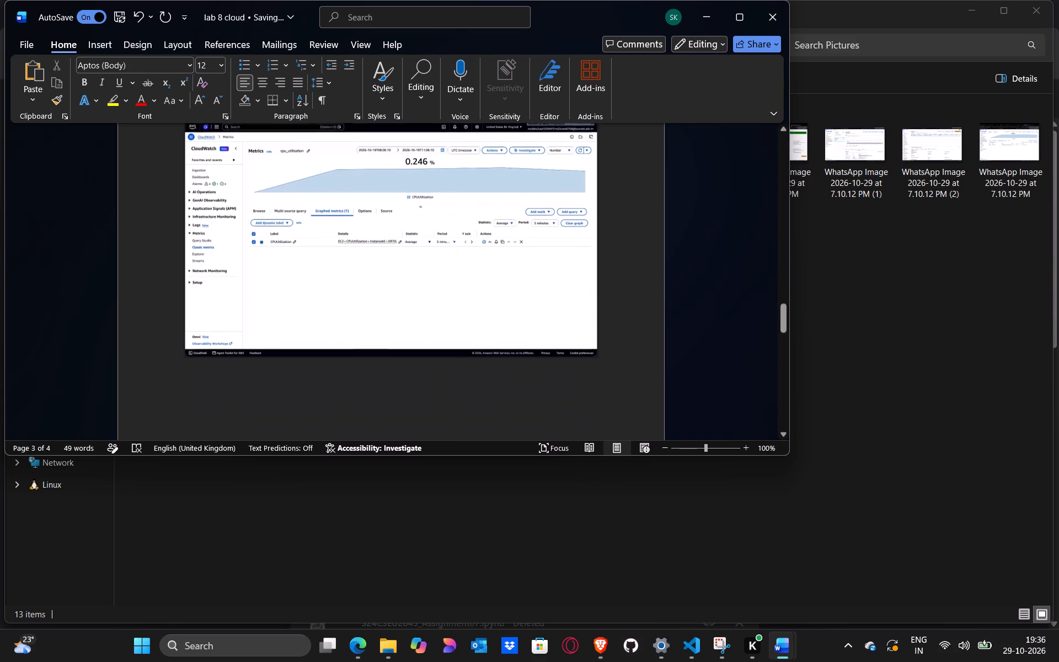
{"action": "scroll", "coordinate": [616, 215], "scroll_direction": "down", "scroll_amount": 4}
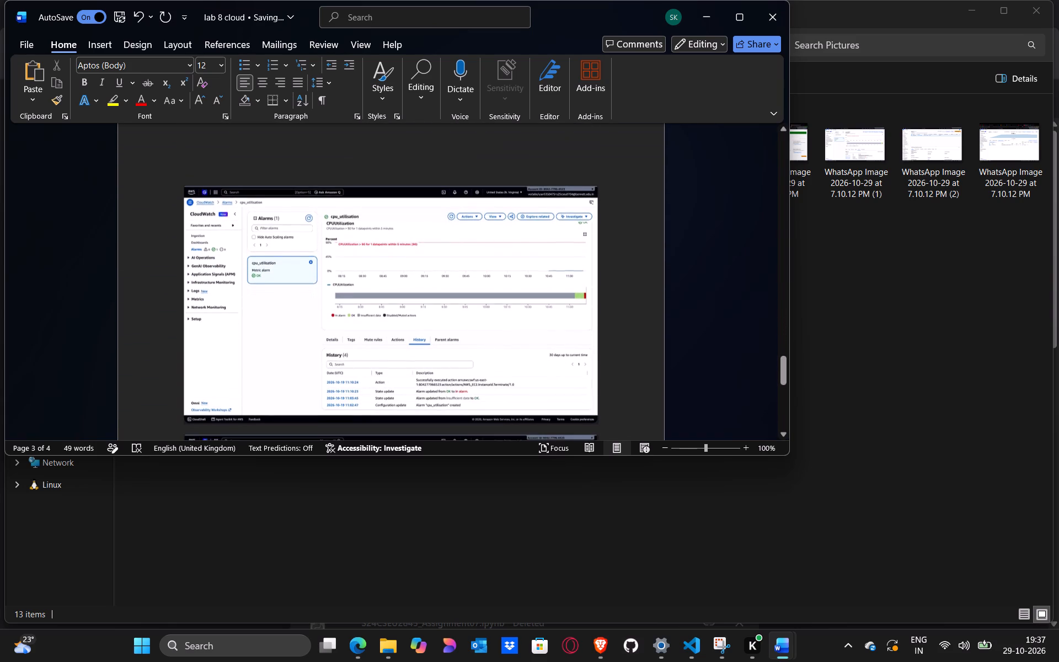
{"action": "scroll", "coordinate": [616, 215], "scroll_direction": "down", "scroll_amount": 2}
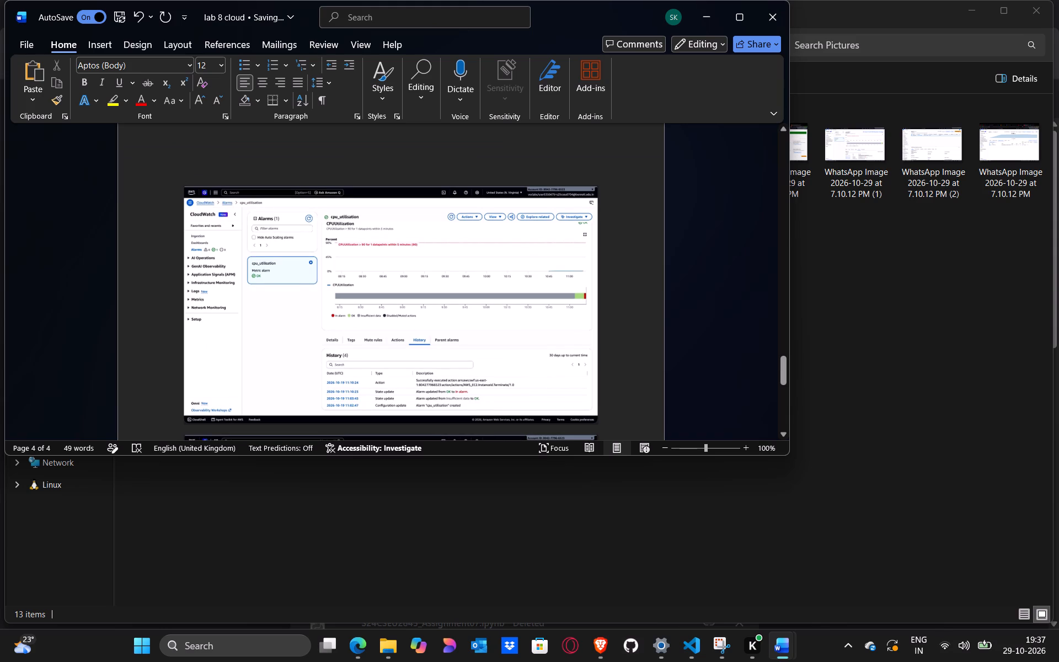
{"action": "scroll", "coordinate": [454, 264], "scroll_direction": "up", "scroll_amount": 1}
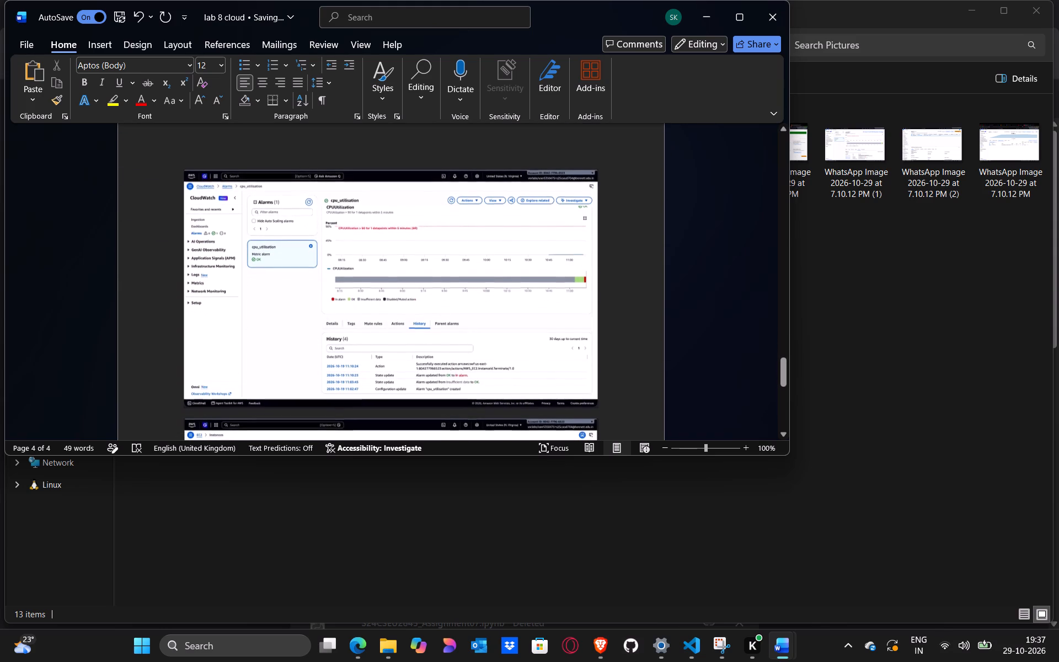
{"action": "scroll", "coordinate": [454, 264], "scroll_direction": "up", "scroll_amount": 1}
{"action": "scroll", "coordinate": [454, 264], "scroll_direction": "down", "scroll_amount": 1}
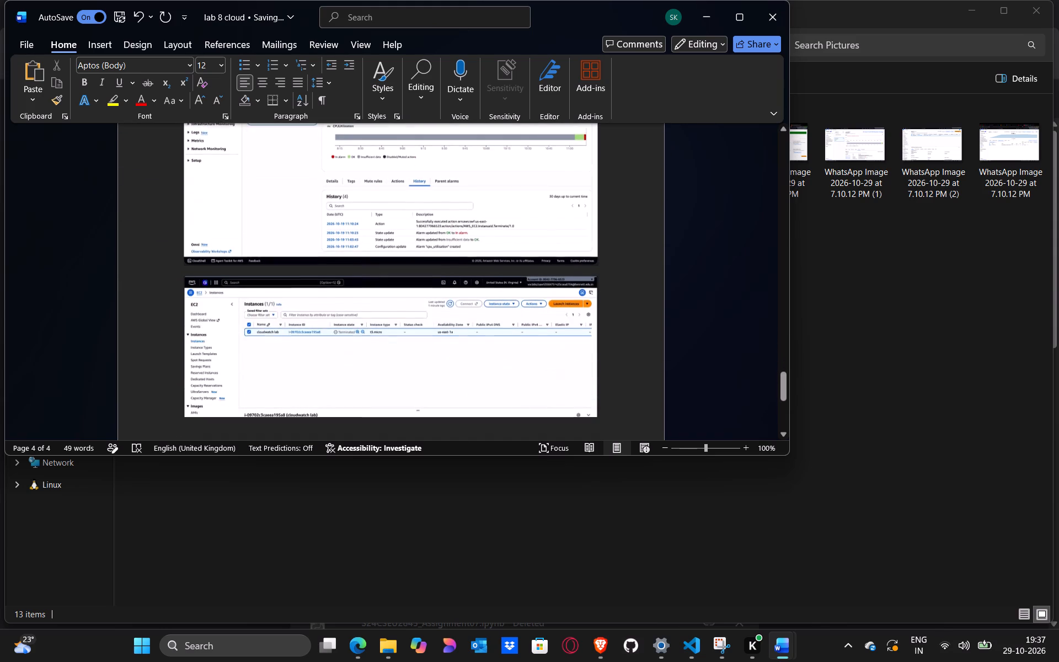
{"action": "scroll", "coordinate": [454, 264], "scroll_direction": "down", "scroll_amount": 1}
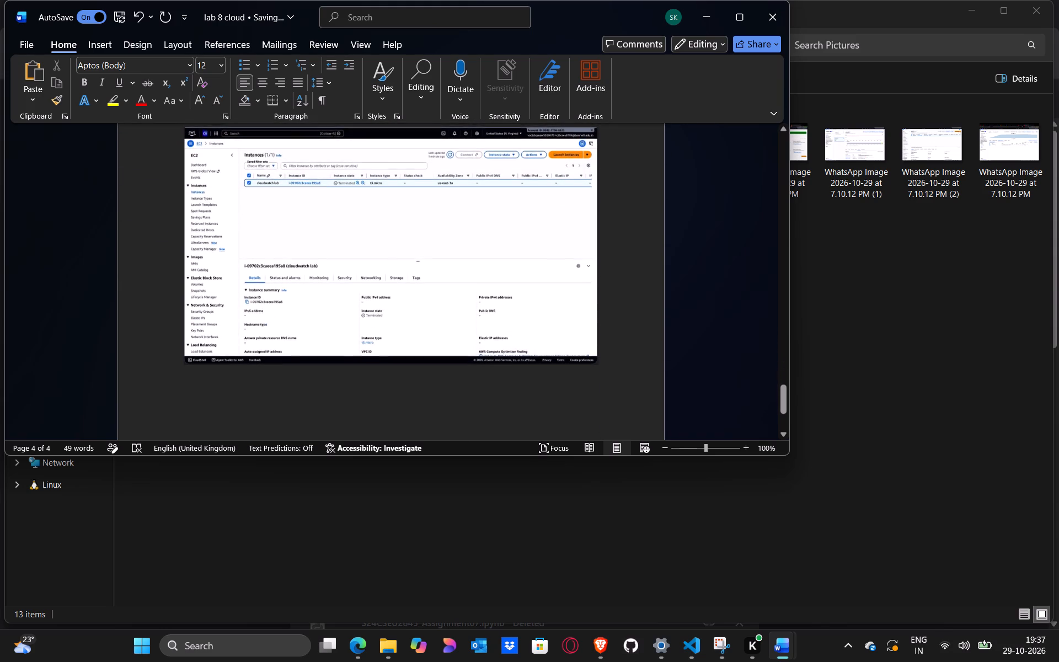
{"action": "scroll", "coordinate": [446, 297], "scroll_direction": "up", "scroll_amount": 1}
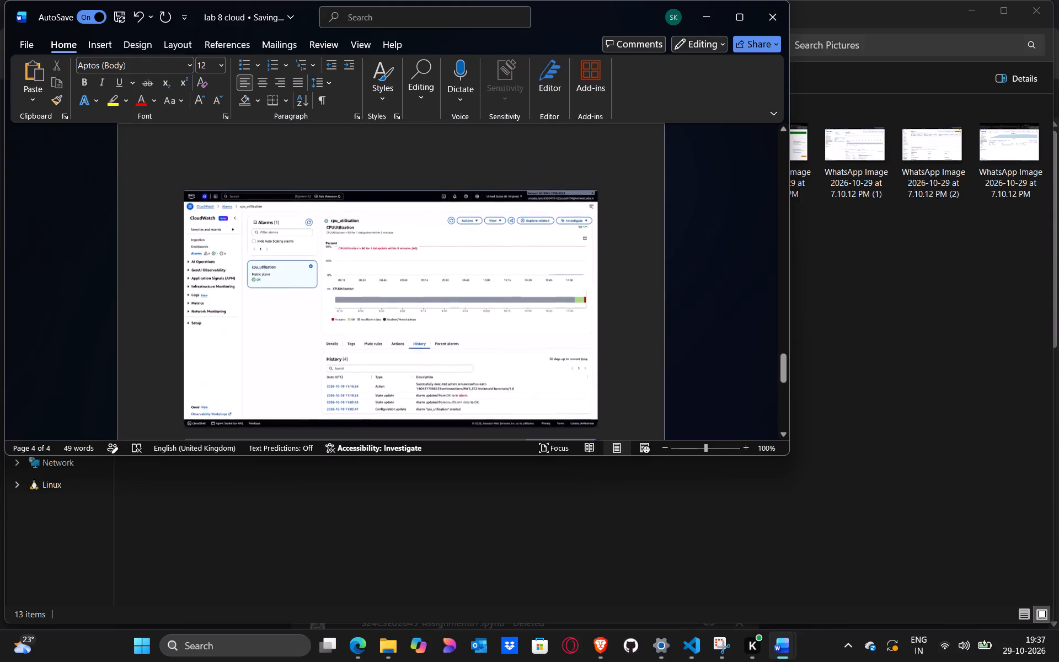
{"action": "scroll", "coordinate": [446, 297], "scroll_direction": "up", "scroll_amount": 1}
{"action": "left_click", "coordinate": [372, 221]}
{"action": "left_click", "coordinate": [371, 213]}
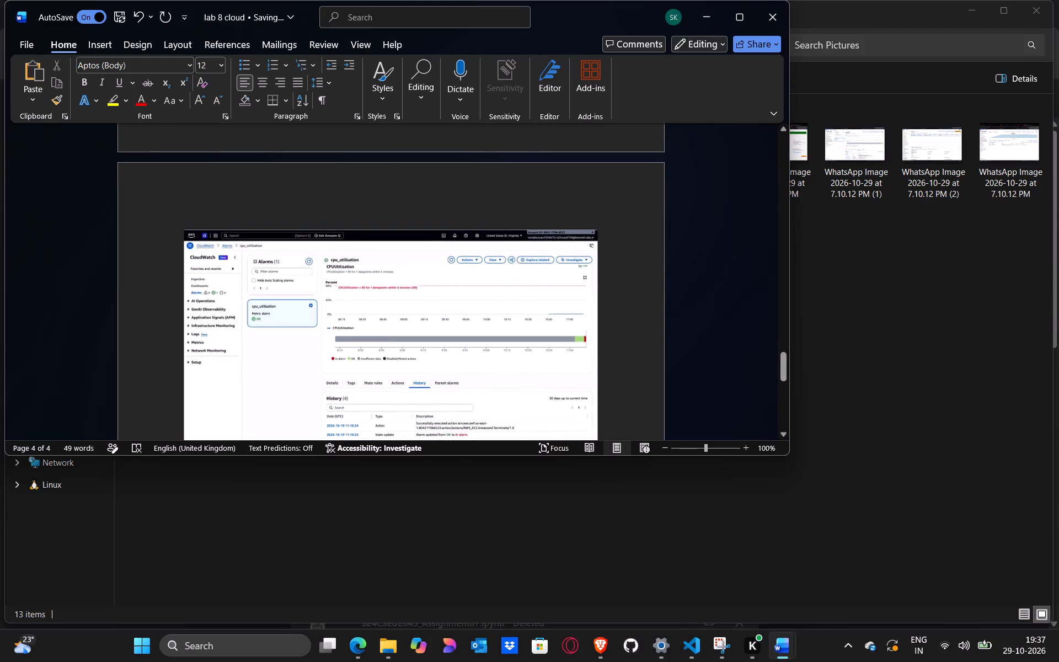
Switch to the Lab 08 instructions and re-examine them from the set-alarm-state search page to the final terminated-instance screenshot.
{"action": "left_click", "coordinate": [783, 648]}
{"action": "left_click", "coordinate": [729, 567]}
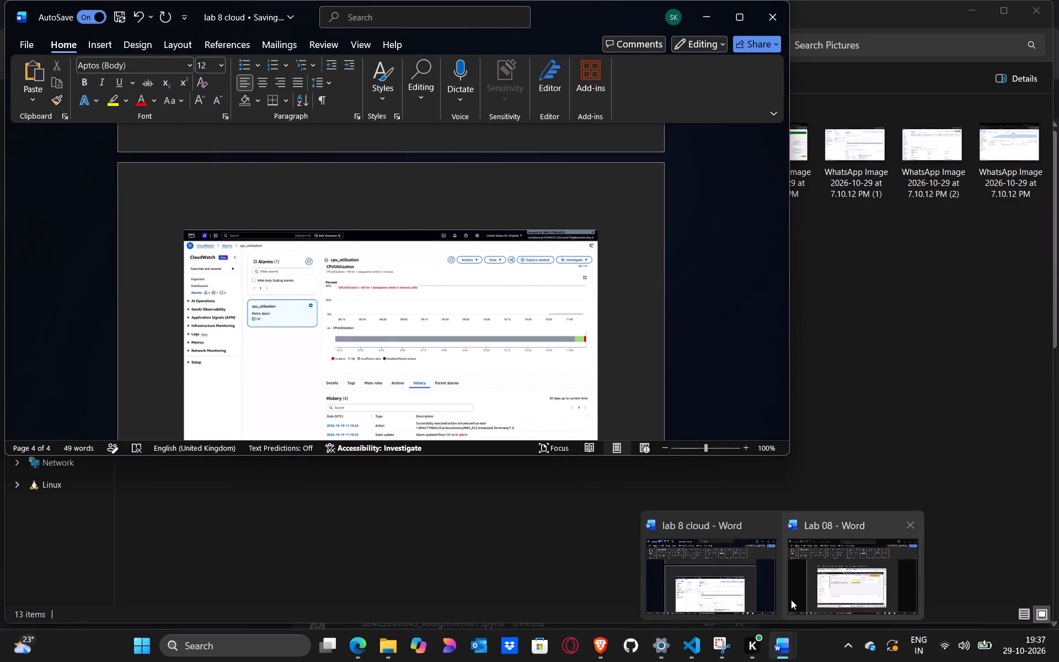
{"action": "left_click", "coordinate": [795, 599]}
{"action": "scroll", "coordinate": [557, 397], "scroll_direction": "up", "scroll_amount": 1}
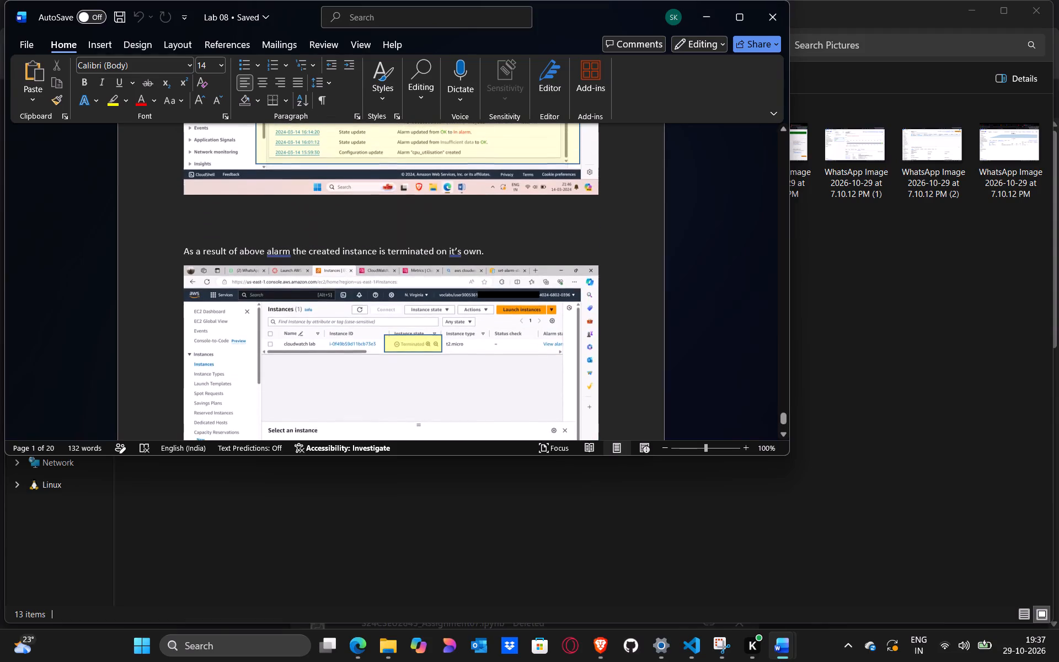
{"action": "scroll", "coordinate": [545, 284], "scroll_direction": "up", "scroll_amount": 4}
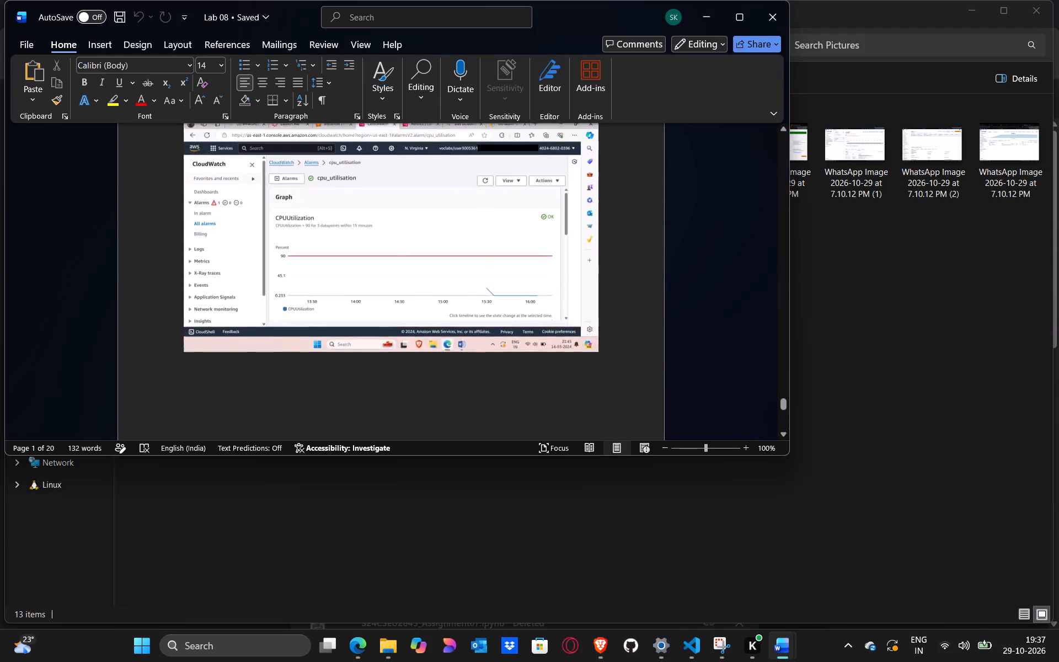
{"action": "scroll", "coordinate": [545, 284], "scroll_direction": "up", "scroll_amount": 5}
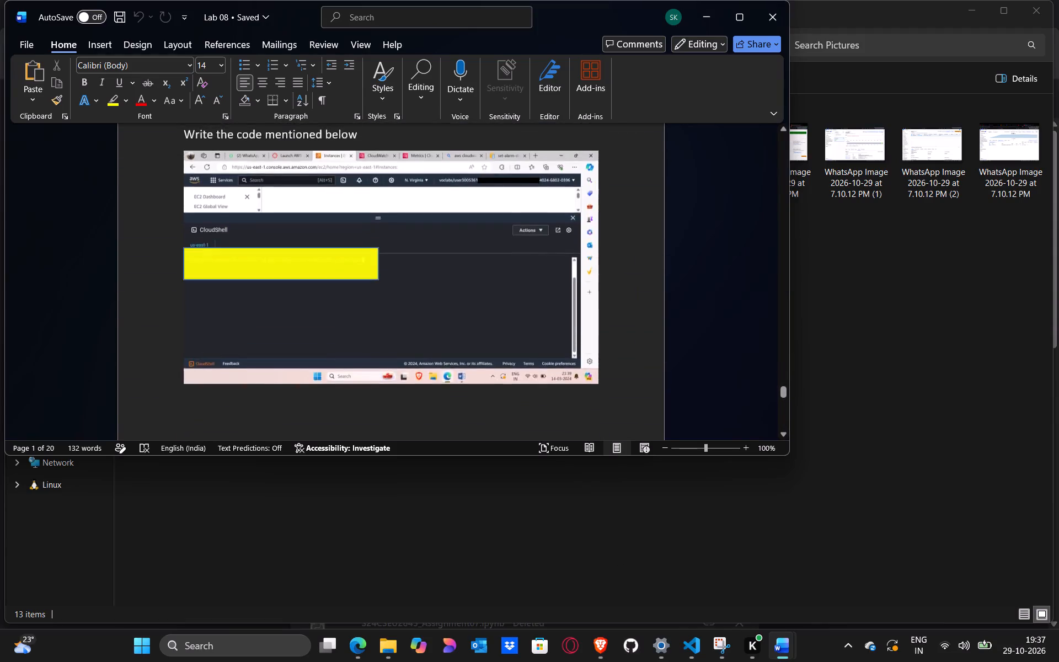
{"action": "scroll", "coordinate": [545, 284], "scroll_direction": "up", "scroll_amount": 5}
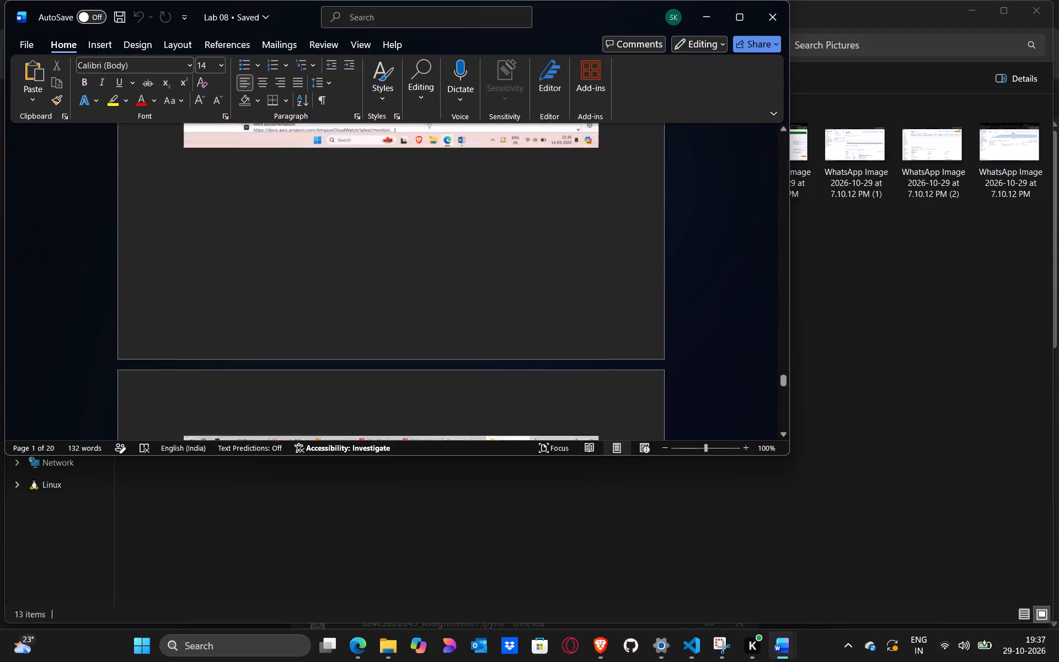
{"action": "scroll", "coordinate": [545, 284], "scroll_direction": "up", "scroll_amount": 3}
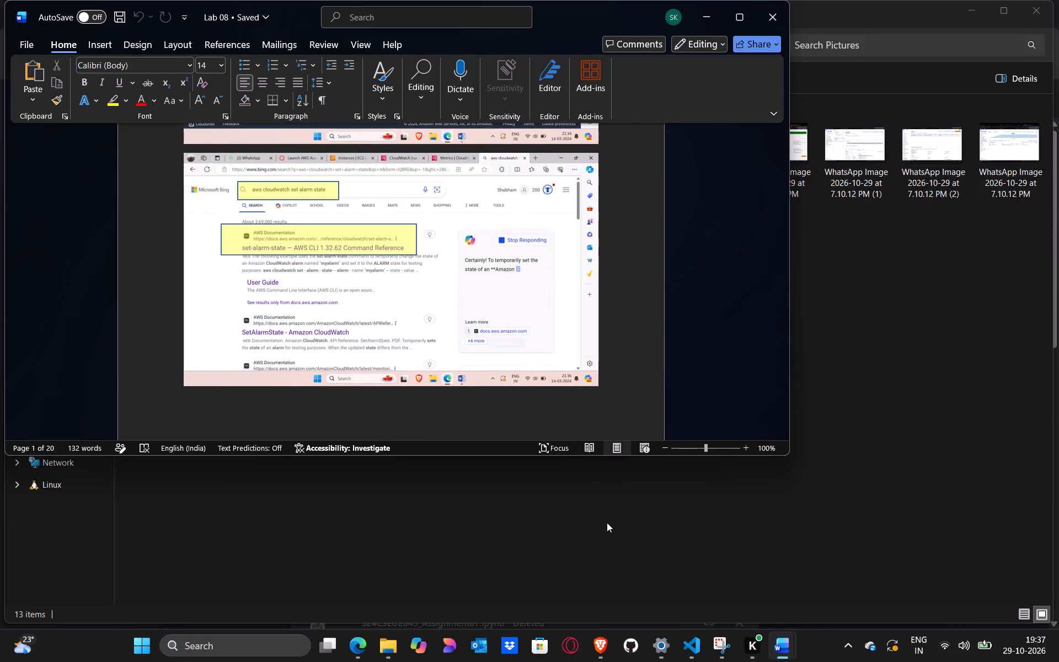
{"action": "scroll", "coordinate": [600, 380], "scroll_direction": "down", "scroll_amount": 7}
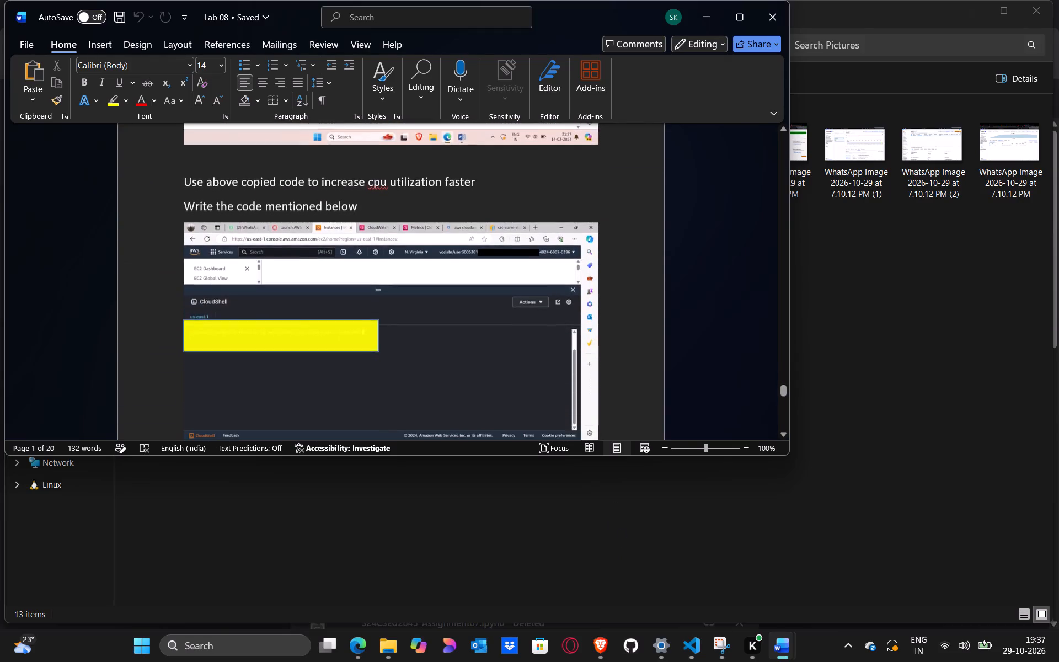
{"action": "scroll", "coordinate": [600, 380], "scroll_direction": "down", "scroll_amount": 4}
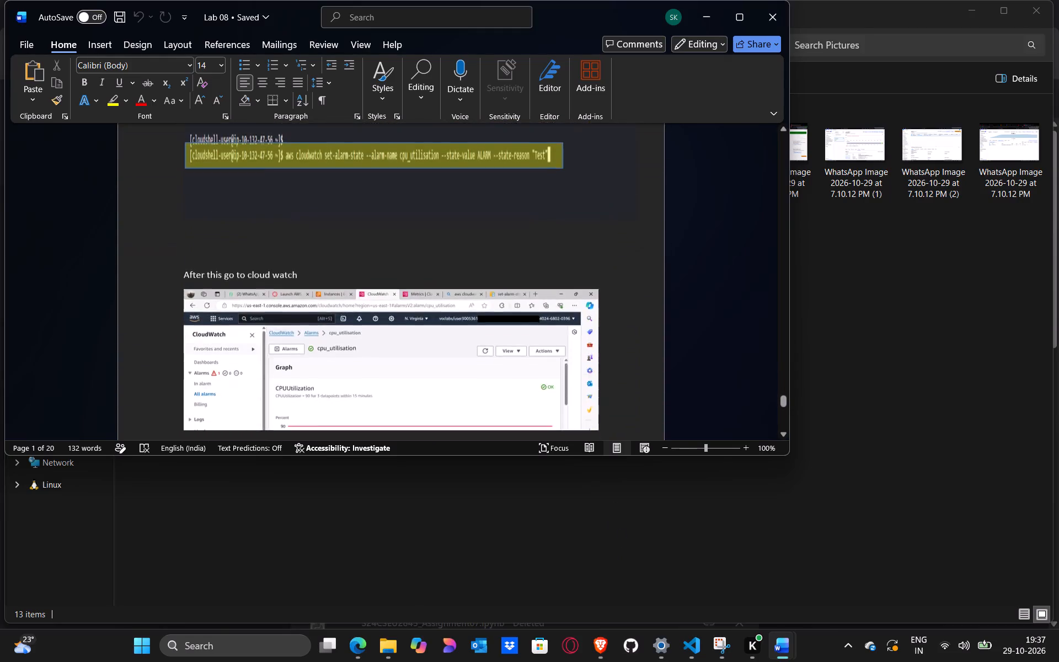
{"action": "scroll", "coordinate": [600, 380], "scroll_direction": "down", "scroll_amount": 4}
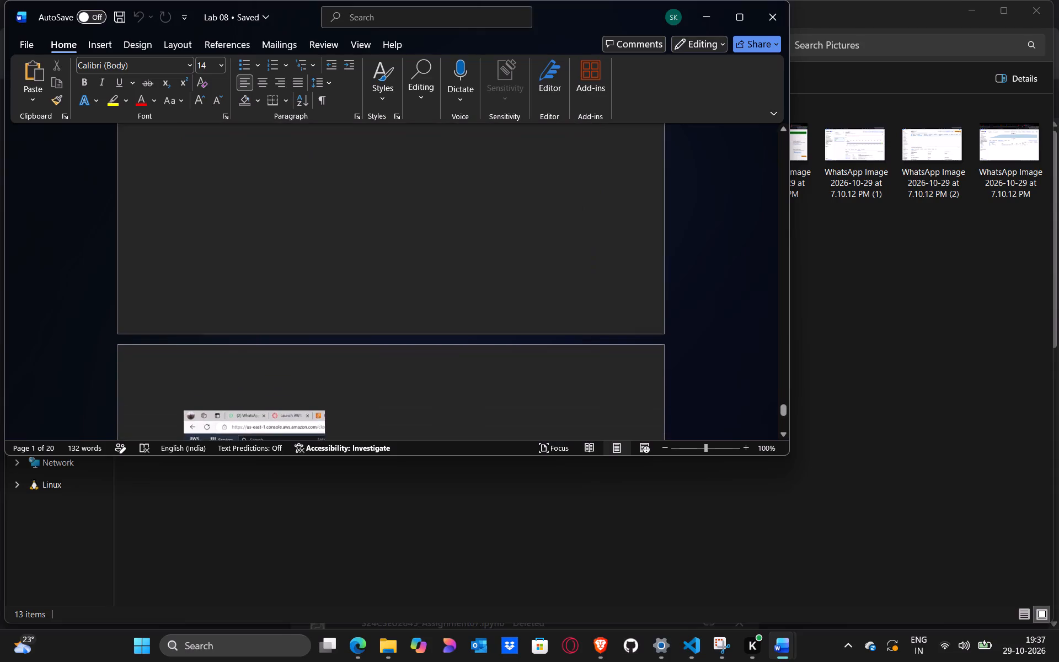
{"action": "scroll", "coordinate": [600, 380], "scroll_direction": "down", "scroll_amount": 4}
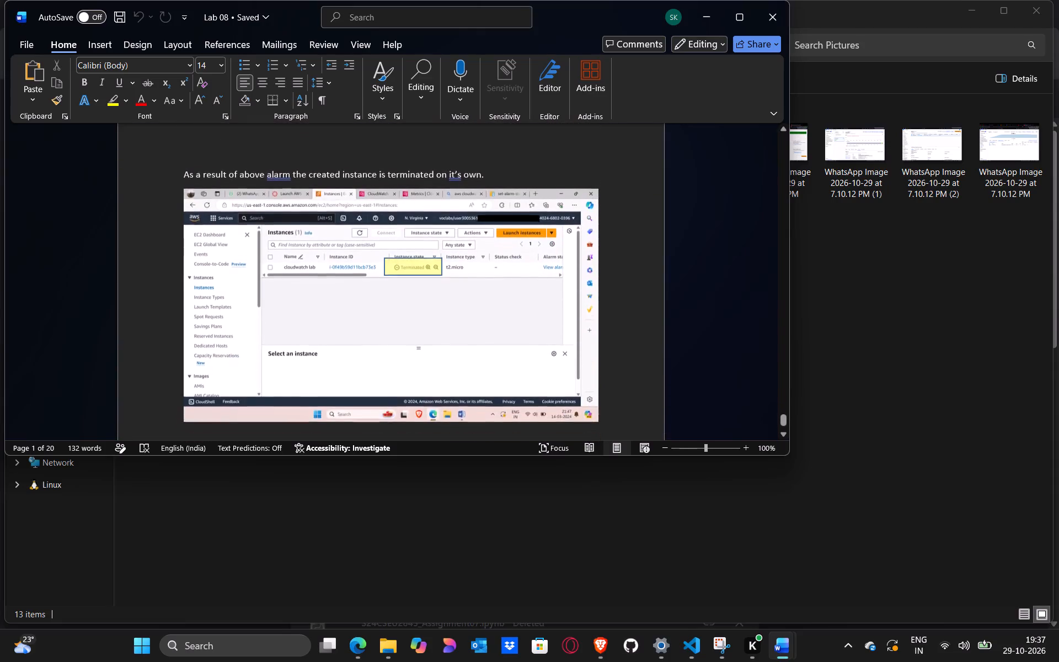
{"action": "scroll", "coordinate": [600, 380], "scroll_direction": "down", "scroll_amount": 1}
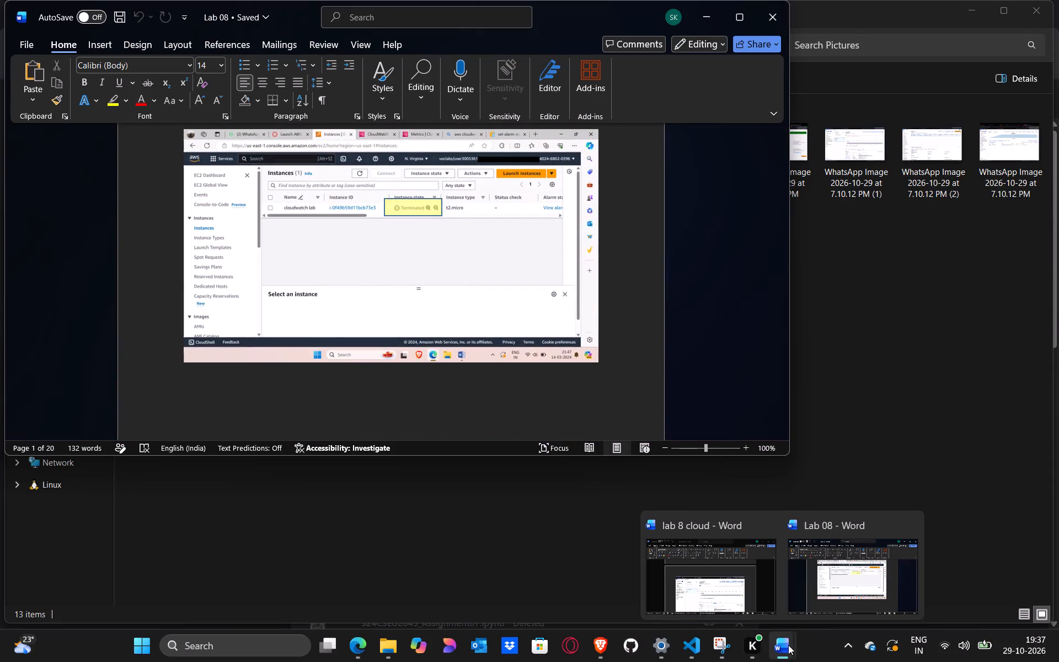
{"action": "left_click", "coordinate": [810, 571]}
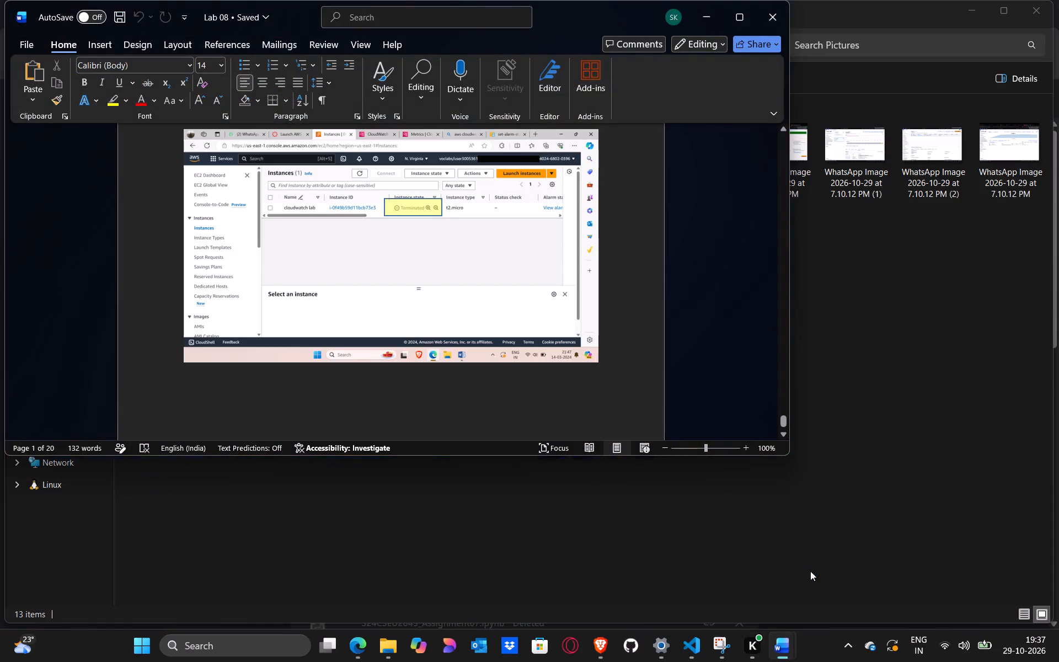
Back in lab 8 cloud, add a line break after the CPU metrics screenshot on page 3.
{"action": "left_click", "coordinate": [778, 654]}
{"action": "left_click", "coordinate": [702, 584]}
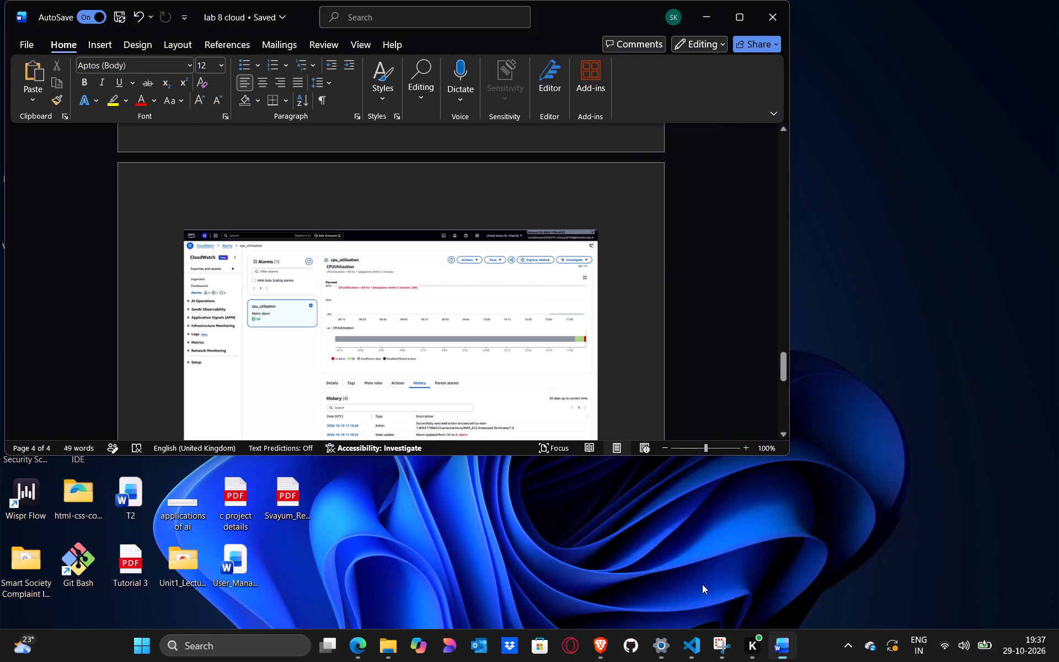
{"action": "scroll", "coordinate": [595, 389], "scroll_direction": "down", "scroll_amount": 3}
{"action": "scroll", "coordinate": [595, 389], "scroll_direction": "up", "scroll_amount": 1}
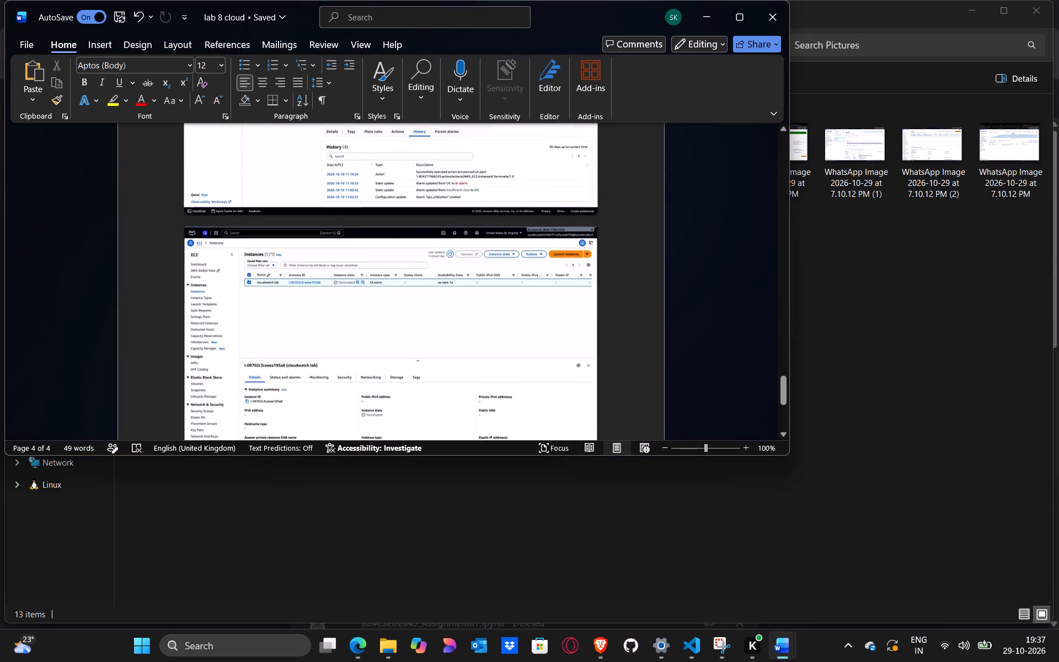
{"action": "scroll", "coordinate": [595, 389], "scroll_direction": "up", "scroll_amount": 2}
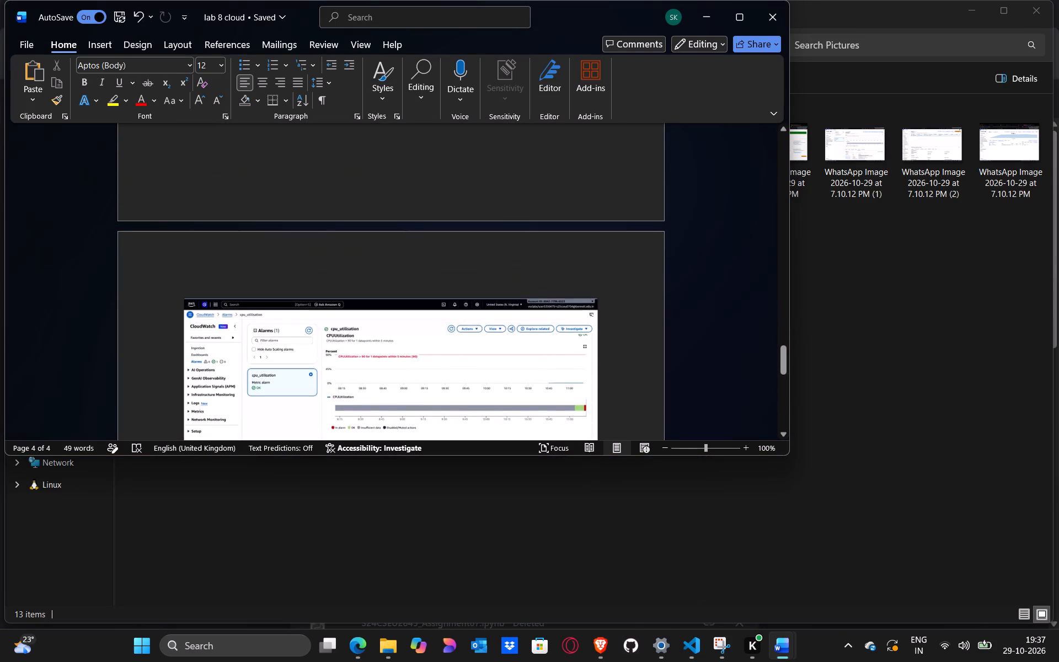
{"action": "left_click", "coordinate": [491, 256]}
{"action": "left_click", "coordinate": [446, 273]}
{"action": "left_click", "coordinate": [427, 287]}
{"action": "scroll", "coordinate": [371, 277], "scroll_direction": "up", "scroll_amount": 2}
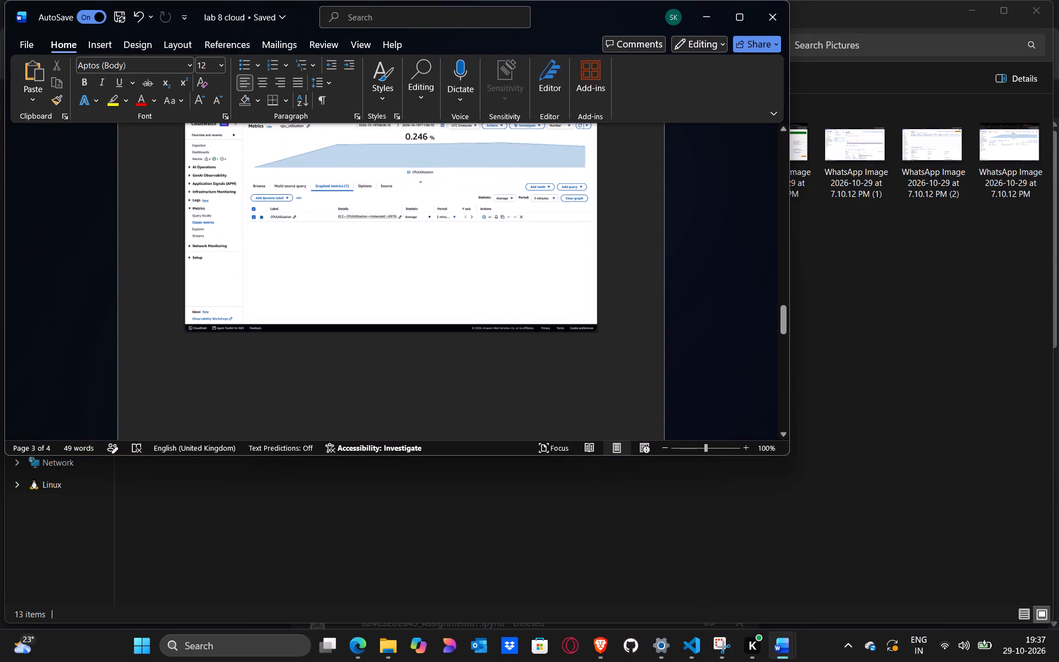
{"action": "scroll", "coordinate": [371, 277], "scroll_direction": "up", "scroll_amount": 1}
{"action": "left_click", "coordinate": [606, 316]}
{"action": "key", "text": "Return"}
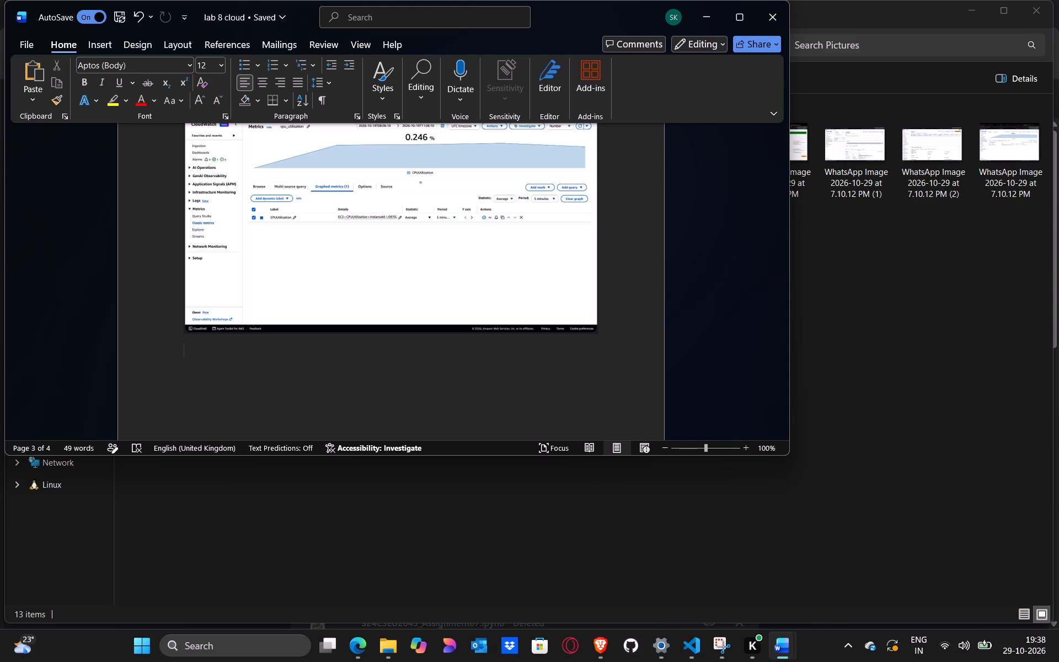
{"action": "key", "text": "Return"}
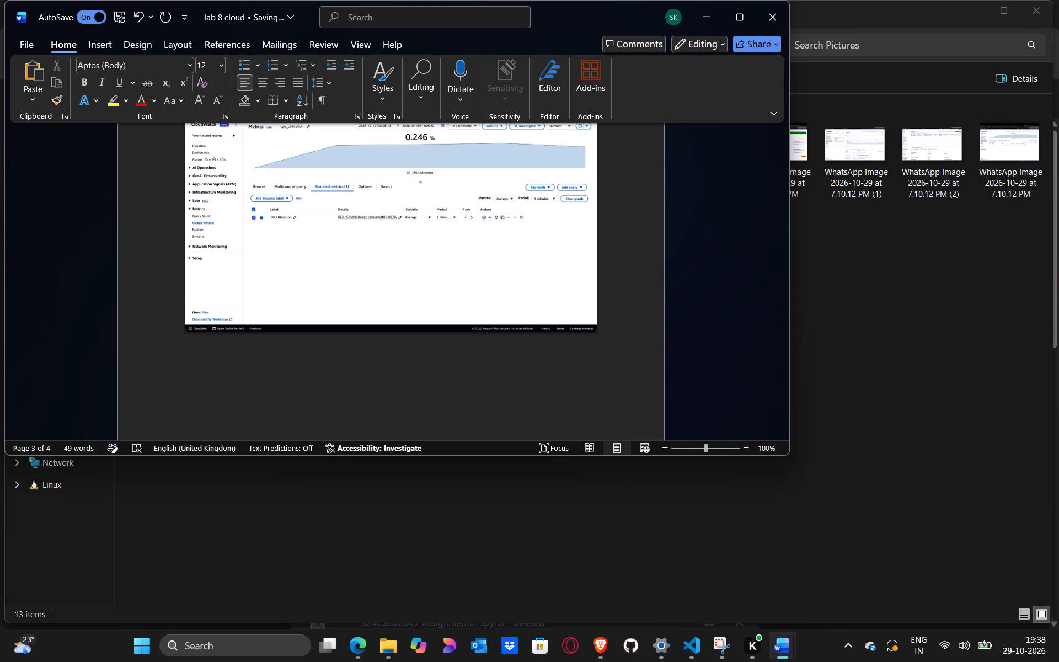
{"action": "key", "text": "BackSpace"}
Insert blank lines below the CPU metrics screenshot until an empty caption line sits above the alarm history screenshot on page 4.
{"action": "scroll", "coordinate": [606, 316], "scroll_direction": "down", "scroll_amount": 3}
{"action": "right_click", "coordinate": [606, 316]}
{"action": "left_click", "coordinate": [480, 291]}
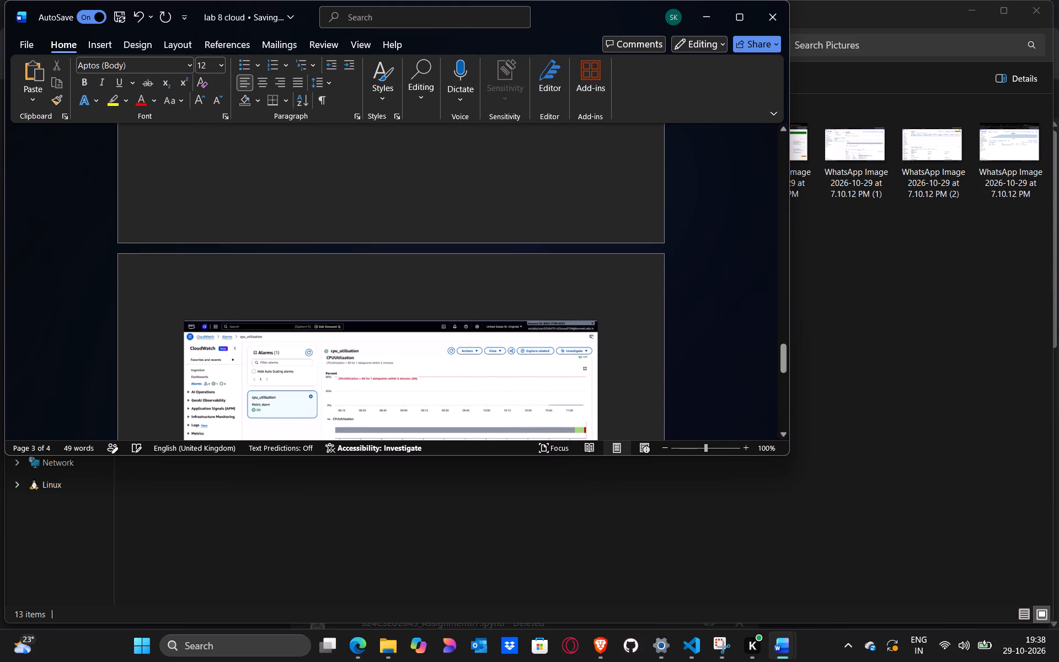
{"action": "left_click", "coordinate": [443, 212]}
{"action": "left_click", "coordinate": [424, 174]}
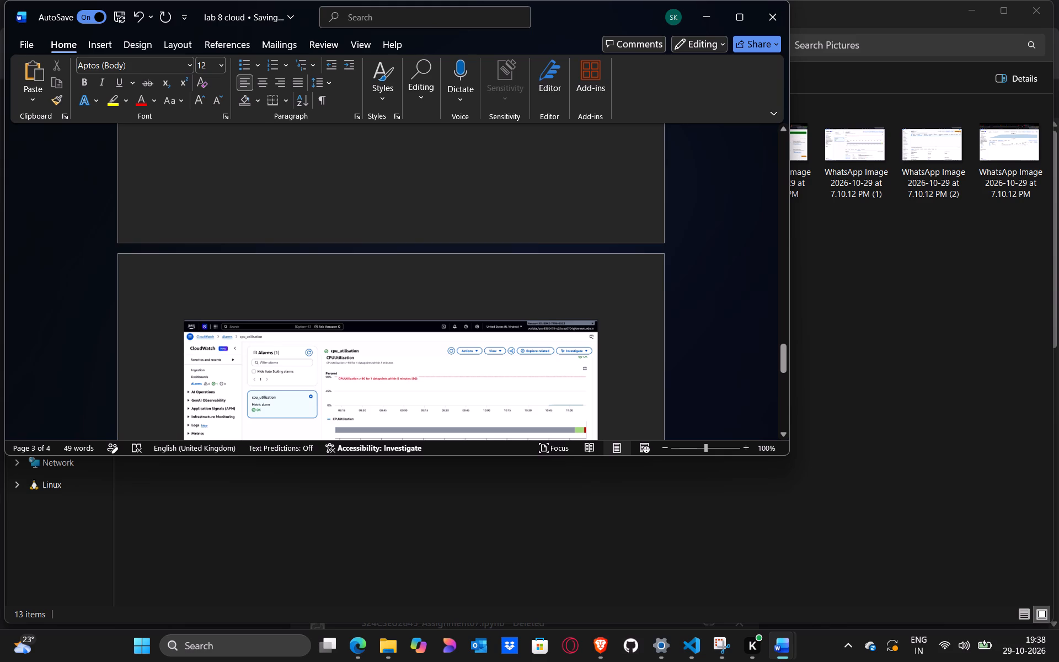
{"action": "scroll", "coordinate": [424, 174], "scroll_direction": "down", "scroll_amount": 1, "text": "ctrl"}
{"action": "scroll", "coordinate": [424, 174], "scroll_direction": "up", "scroll_amount": 1}
{"action": "left_click", "coordinate": [424, 174]}
{"action": "scroll", "coordinate": [424, 174], "scroll_direction": "up", "scroll_amount": 2}
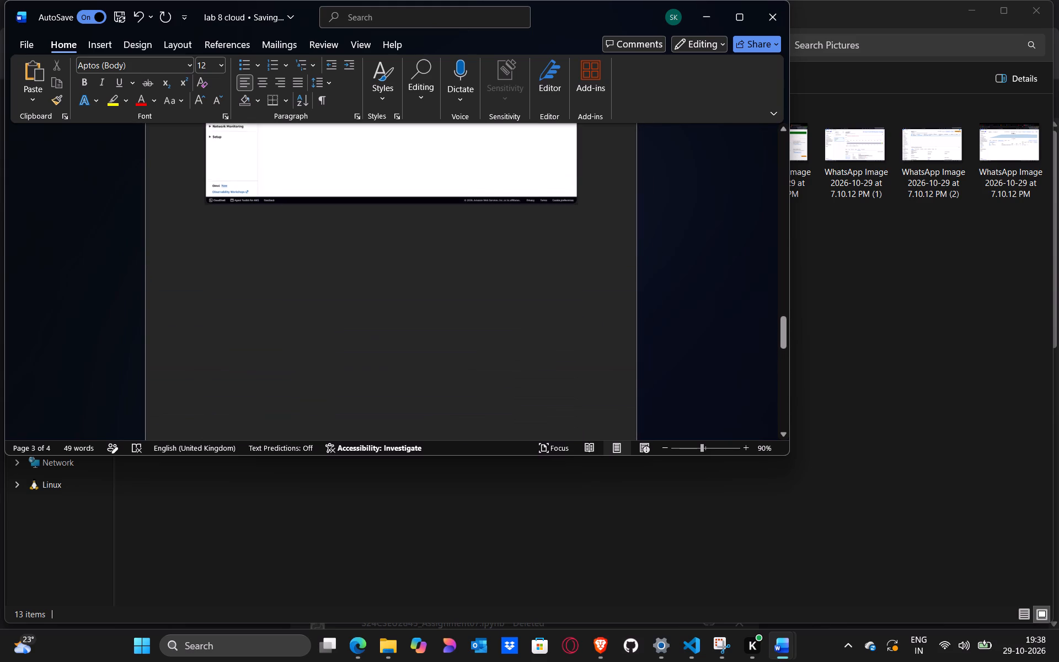
{"action": "key", "text": "Down"}
{"action": "key", "text": "Down"}
{"action": "key", "text": "Up"}
{"action": "key", "text": "Up"}
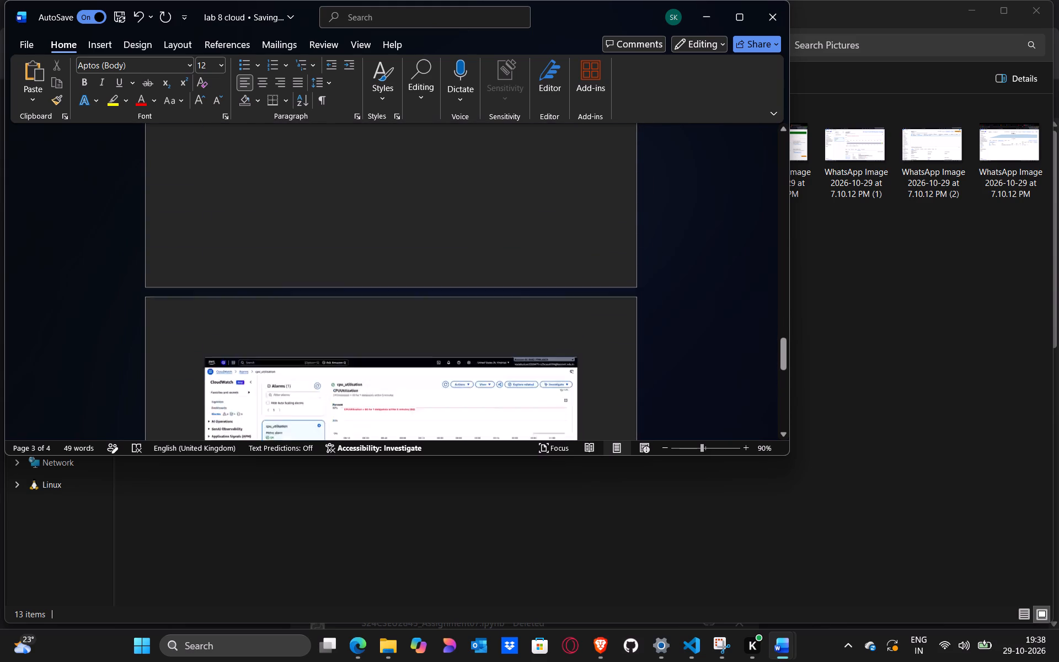
{"action": "key", "text": "Return"}
{"action": "key", "text": "Return"}
{"action": "key", "text": "Return"}
{"action": "key", "text": "Return"}
{"action": "key", "text": "Return"}
{"action": "key", "text": "Return"}
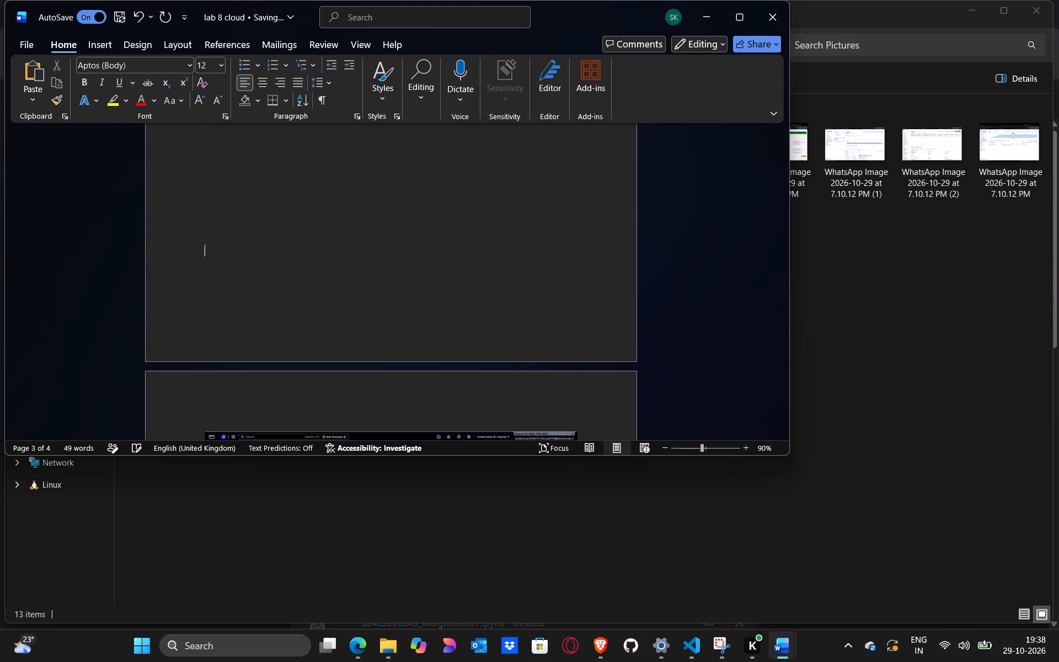
{"action": "key", "text": "Return"}
{"action": "key", "text": "Return"}
{"action": "key", "text": "Return"}
{"action": "scroll", "coordinate": [424, 174], "scroll_direction": "down", "scroll_amount": 1}
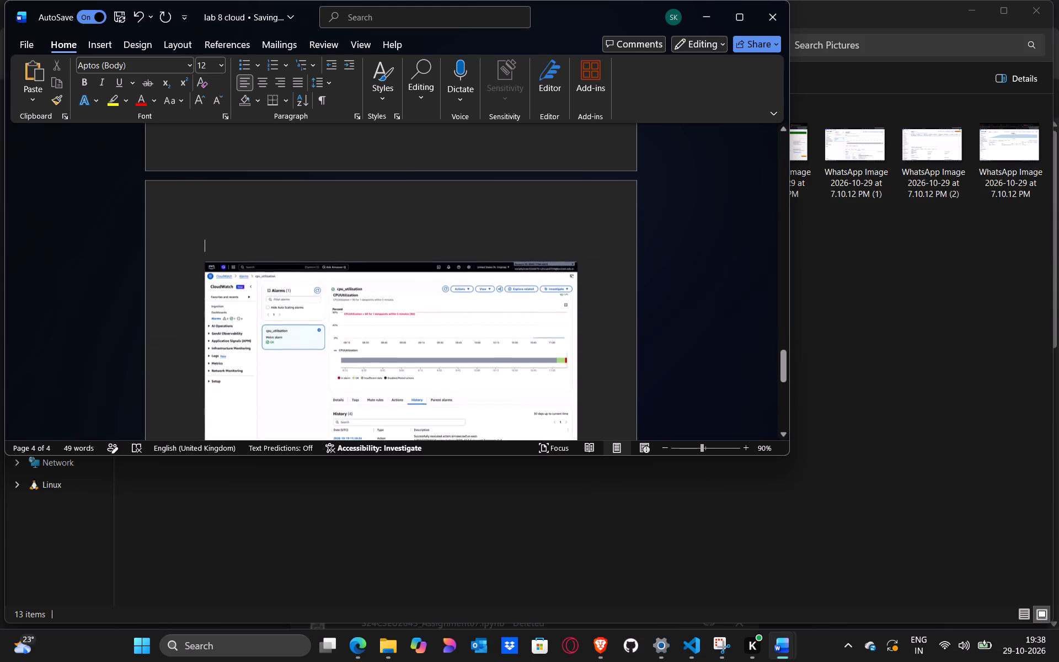
{"action": "scroll", "coordinate": [424, 174], "scroll_direction": "down", "scroll_amount": 1}
Start the caption above the alarm history screenshot on page 4 with the word "Check".
{"action": "type", "text": "chec k al"}
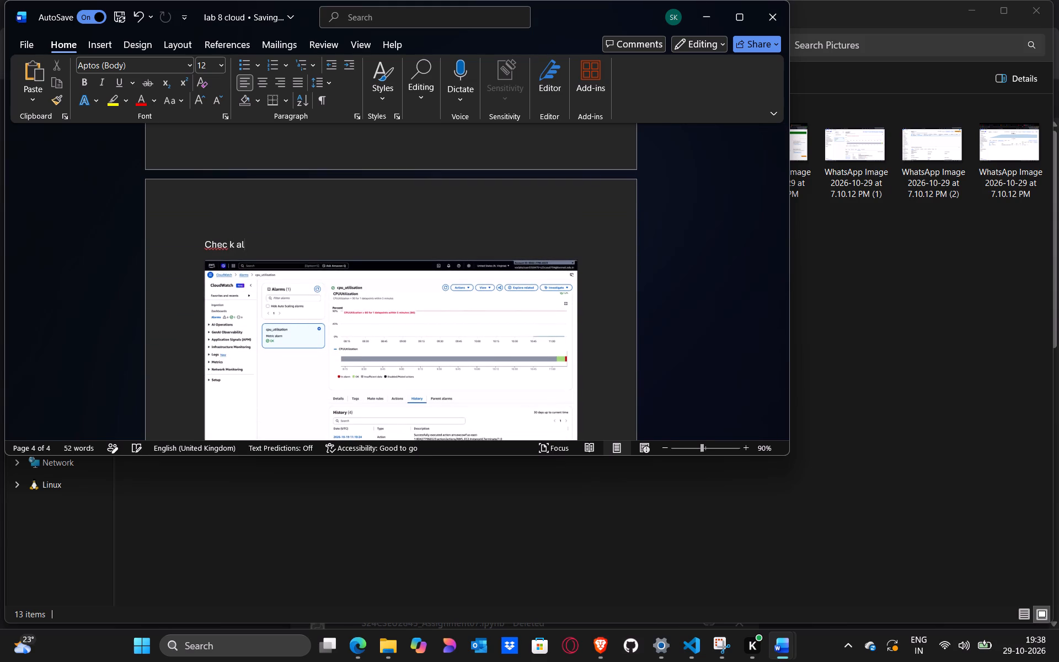
{"action": "key", "text": "BackSpace"}
{"action": "key", "text": "BackSpace"}
{"action": "key", "text": "BackSpace"}
In PredatorSense, set the plugged-in performance mode to Balanced.
{"action": "key", "text": "BackSpace"}
{"action": "key", "text": "BackSpace"}
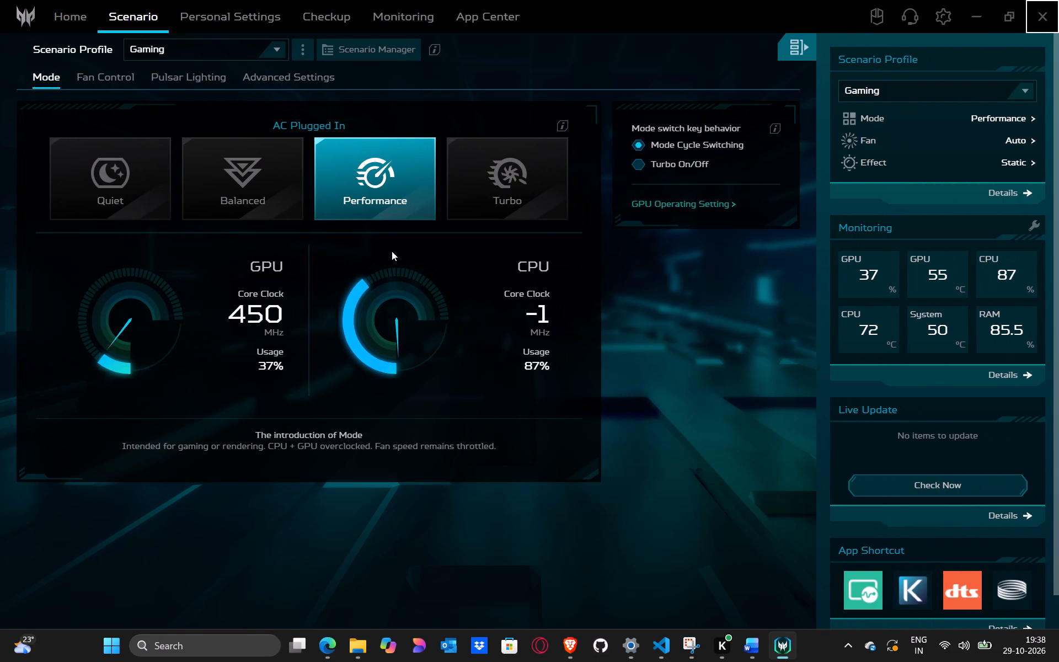
{"action": "left_click", "coordinate": [260, 200]}
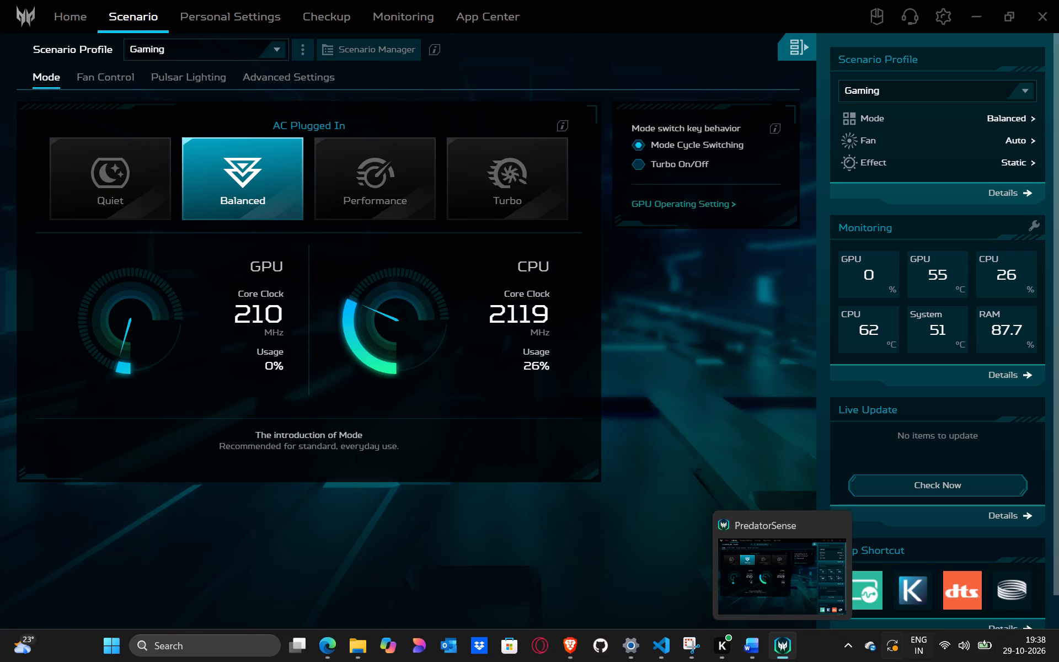
Return to the lab 8 cloud document and complete the alarm history screenshot's caption as "Check alarm state", fixing the stray space in "Check".
{"action": "left_click", "coordinate": [752, 643]}
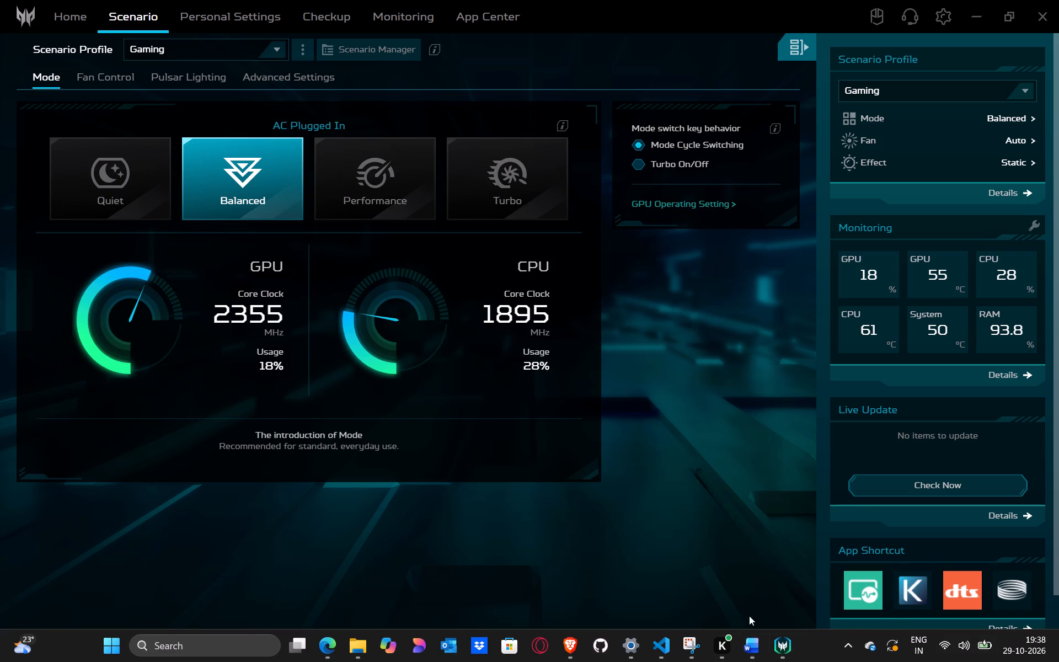
{"action": "left_click", "coordinate": [743, 643]}
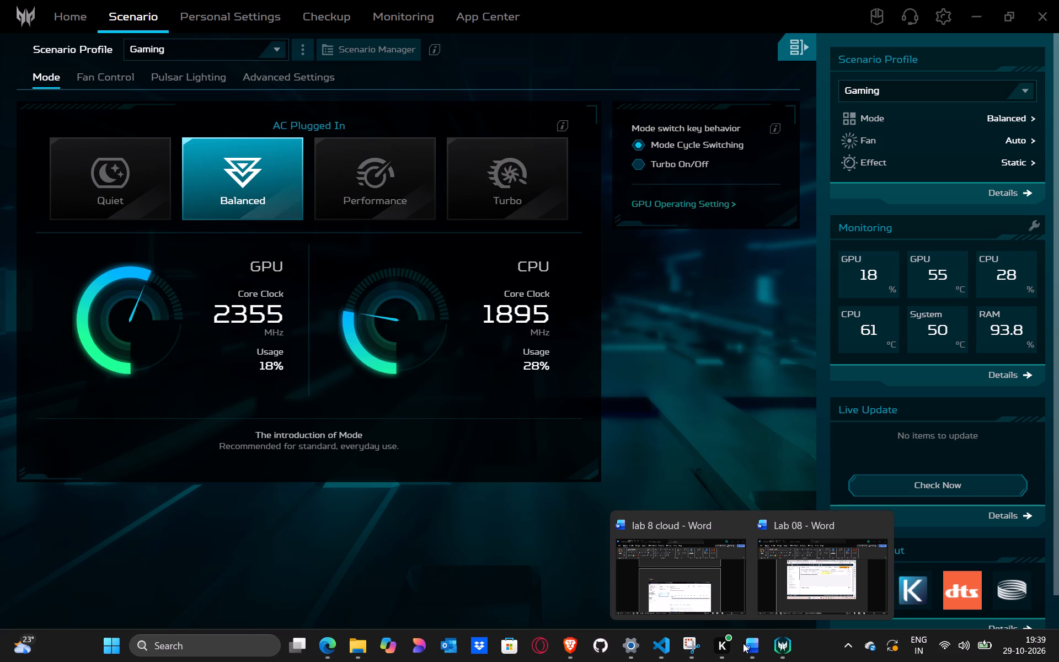
{"action": "left_click", "coordinate": [750, 649]}
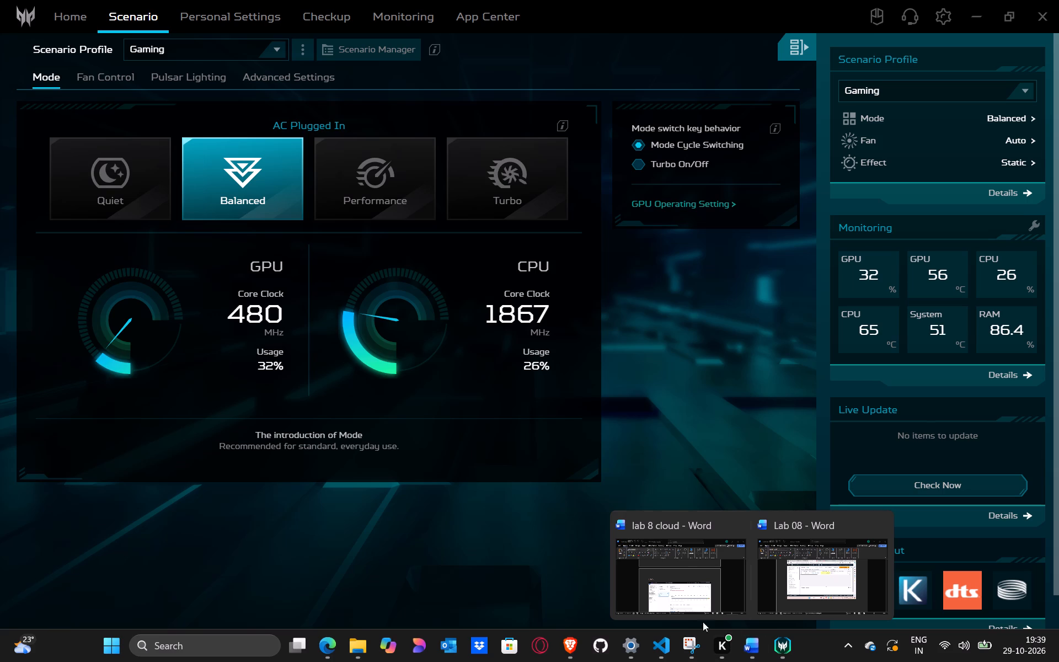
{"action": "left_click", "coordinate": [697, 608]}
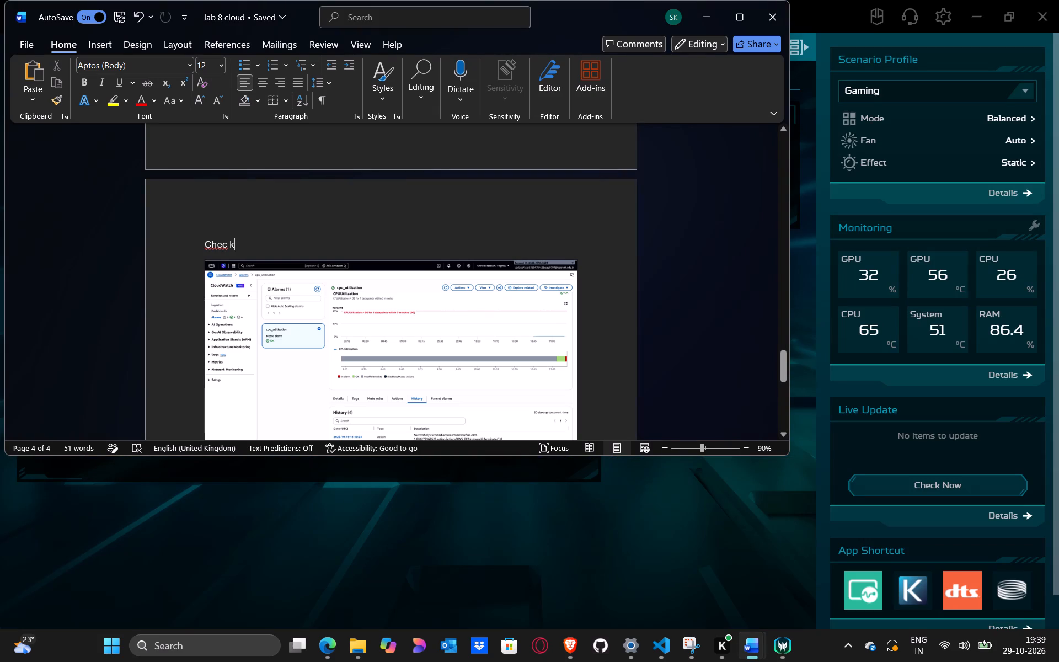
{"action": "key", "text": "Left"}
{"action": "key", "text": "BackSpace"}
{"action": "key", "text": "Right"}
{"action": "key", "text": "space"}
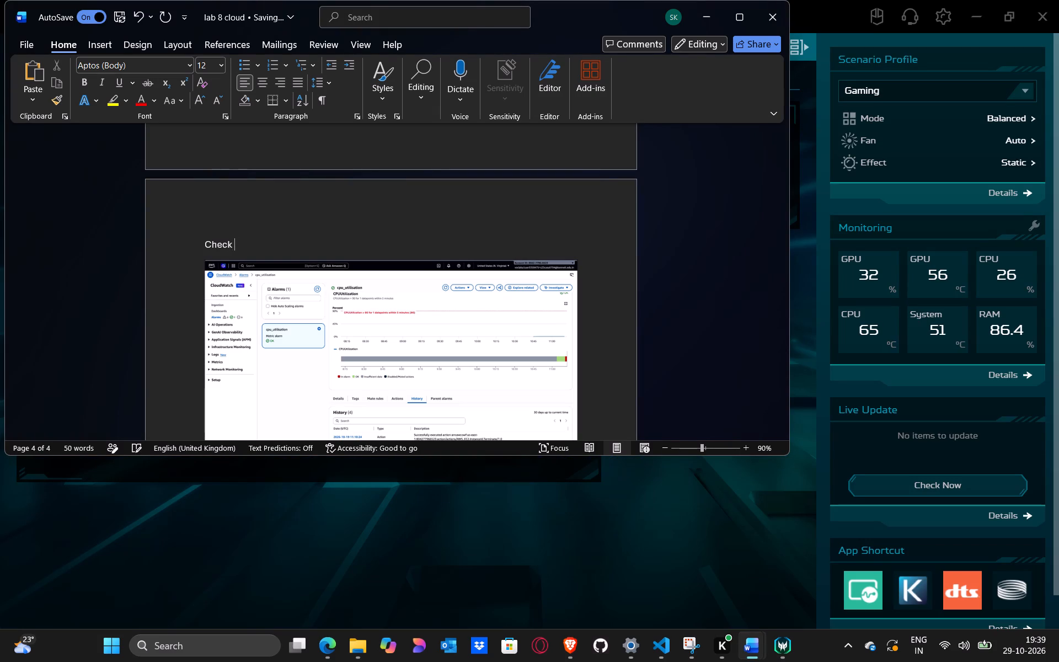
{"action": "type", "text": "alarm"}
{"action": "key", "text": "space"}
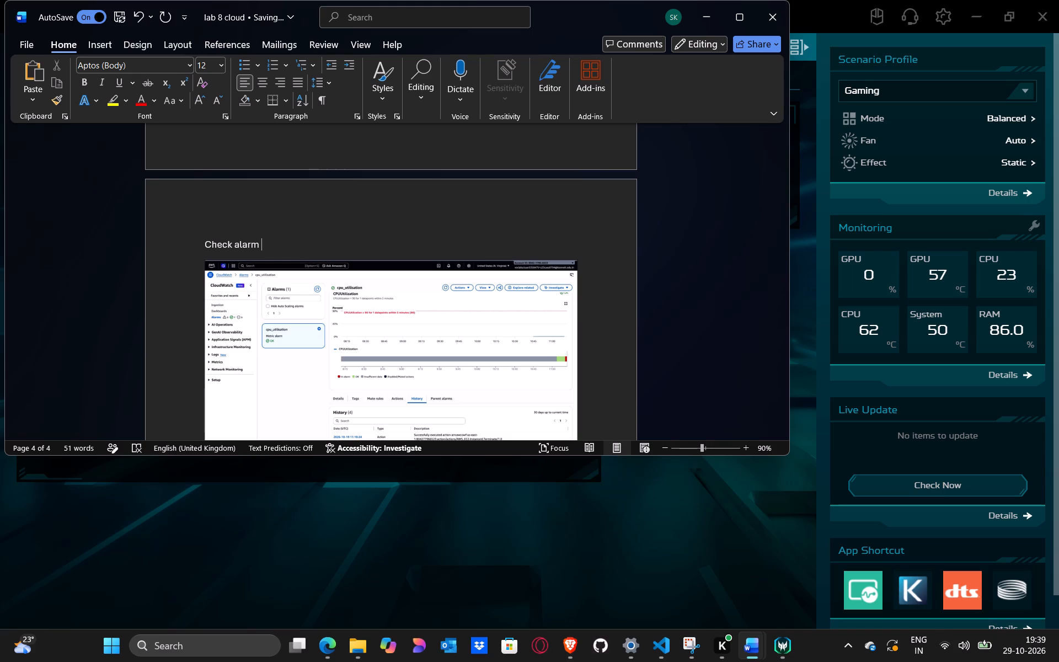
{"action": "type", "text": "sat"}
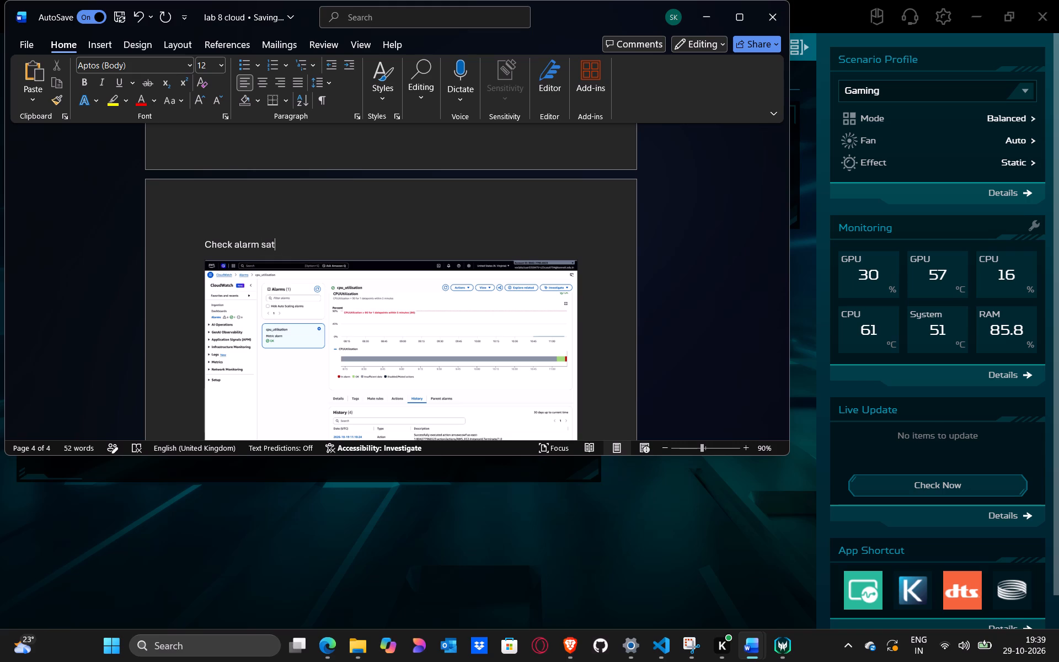
{"action": "key", "text": "BackSpace"}
{"action": "key", "text": "BackSpace"}
{"action": "type", "text": "tate"}
Add the caption "Terminated because of alarm" on a new line between the alarm history and terminated-instance screenshots.
{"action": "scroll", "coordinate": [356, 287], "scroll_direction": "down", "scroll_amount": 3}
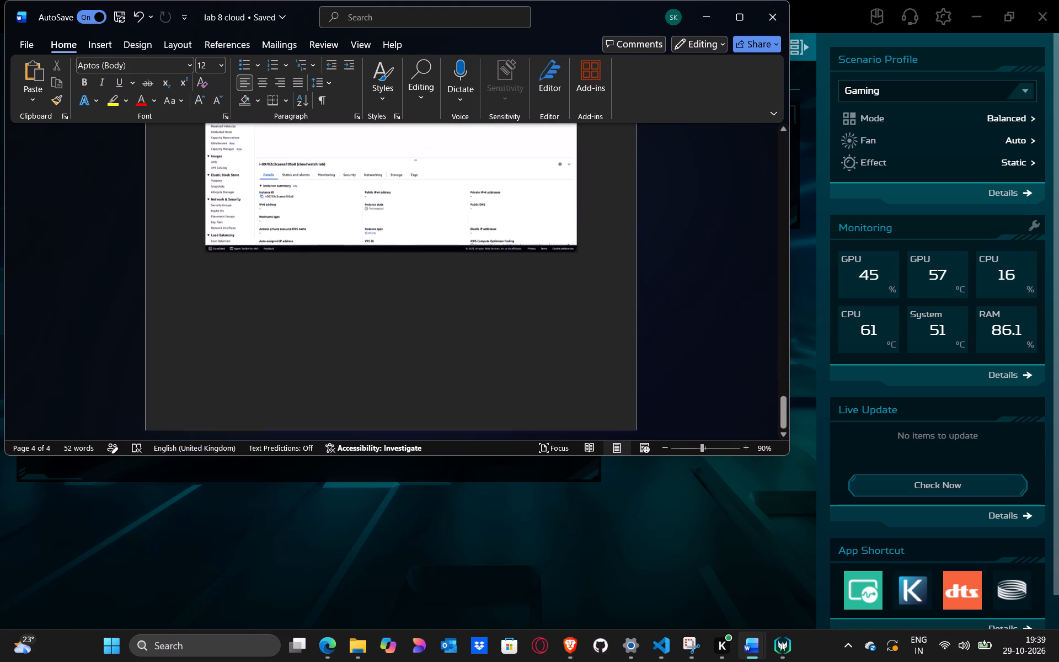
{"action": "scroll", "coordinate": [356, 287], "scroll_direction": "down", "scroll_amount": 1}
{"action": "scroll", "coordinate": [356, 287], "scroll_direction": "up", "scroll_amount": 1}
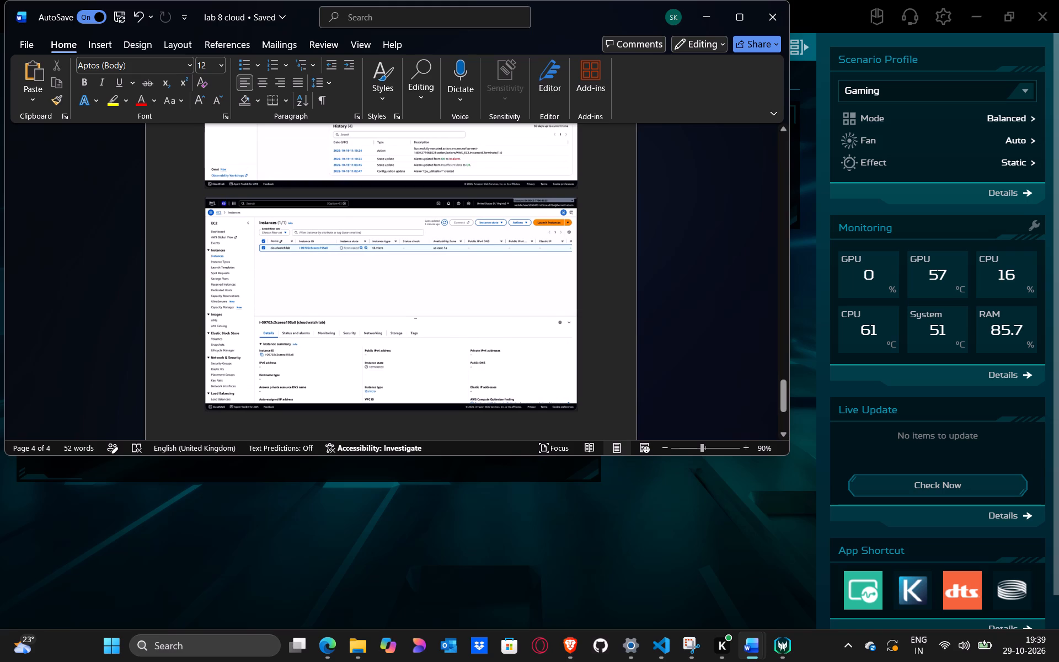
{"action": "scroll", "coordinate": [320, 289], "scroll_direction": "down", "scroll_amount": 1}
{"action": "scroll", "coordinate": [320, 289], "scroll_direction": "up", "scroll_amount": 1}
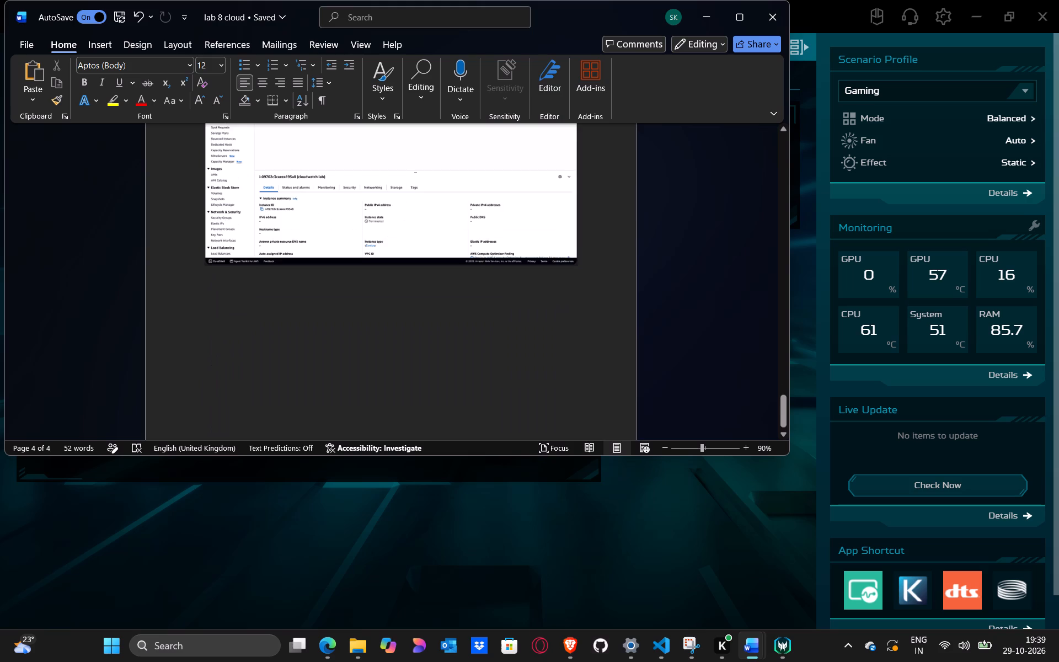
{"action": "scroll", "coordinate": [320, 289], "scroll_direction": "up", "scroll_amount": 1}
{"action": "left_click", "coordinate": [581, 269]}
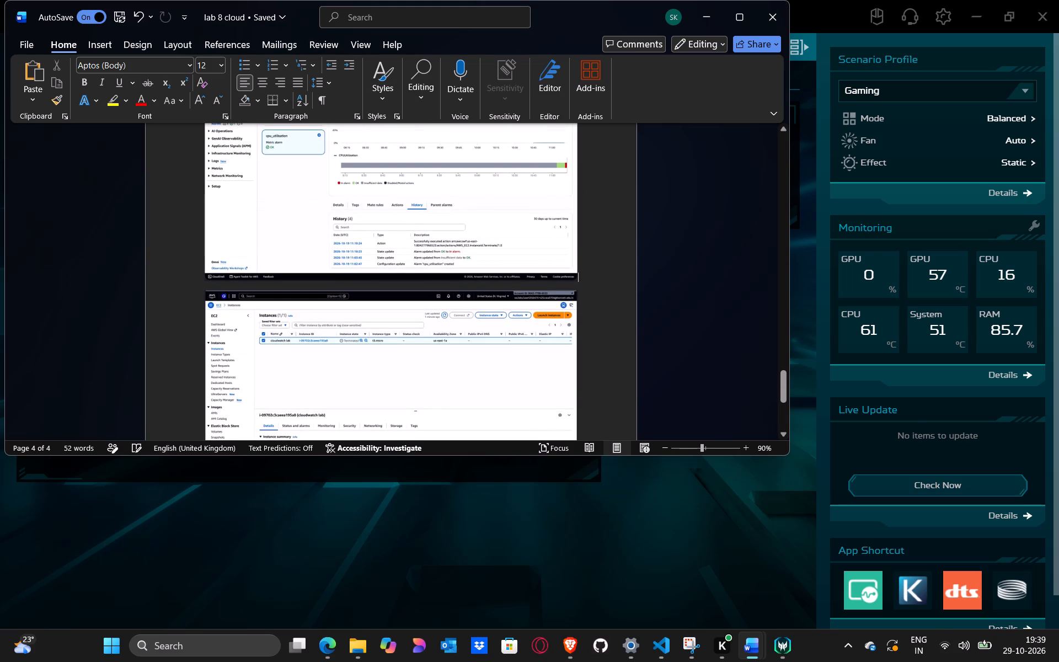
{"action": "key", "text": "Return"}
{"action": "type", "text": "terminated because of alarm"}
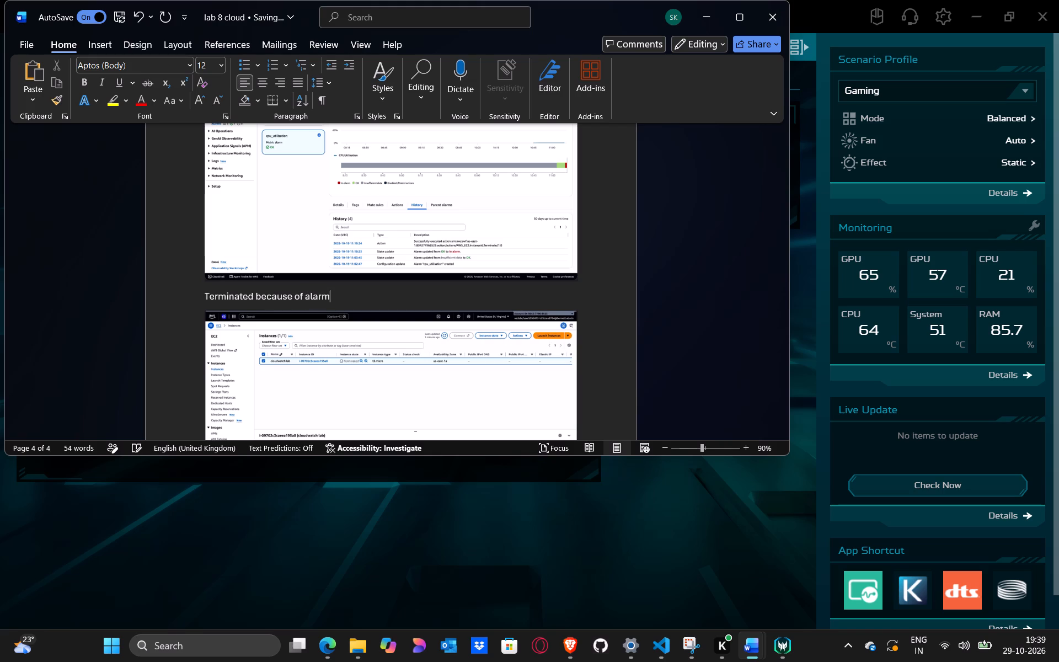
Review the captions and screenshot order in lab 8 cloud, from the last page back toward page 1 and down to the end.
{"action": "scroll", "coordinate": [572, 268], "scroll_direction": "up", "scroll_amount": 4}
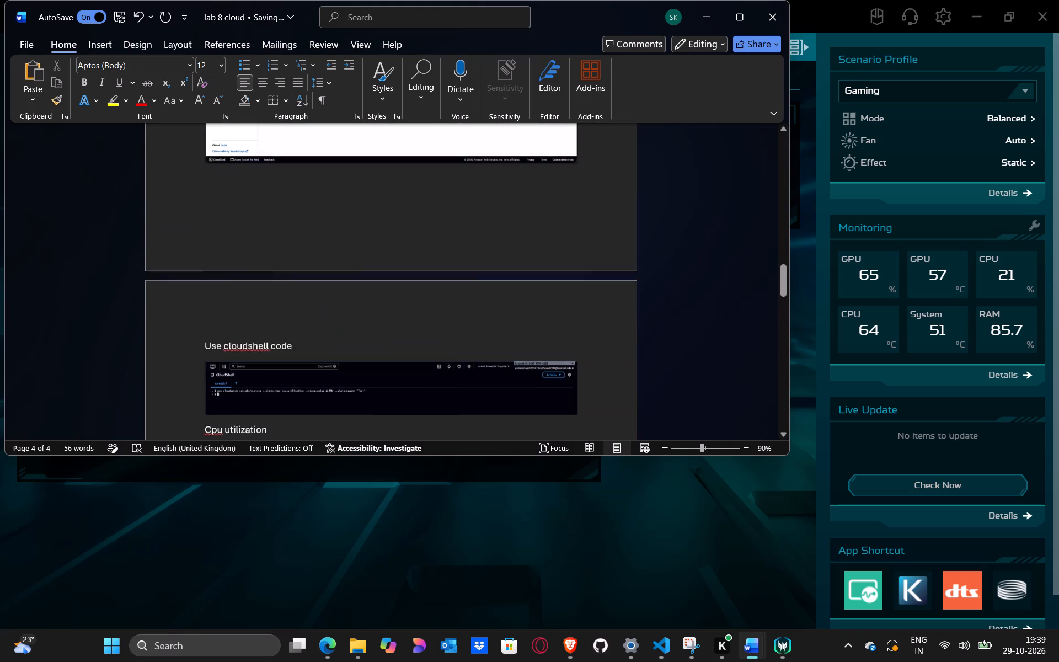
{"action": "scroll", "coordinate": [572, 268], "scroll_direction": "up", "scroll_amount": 6}
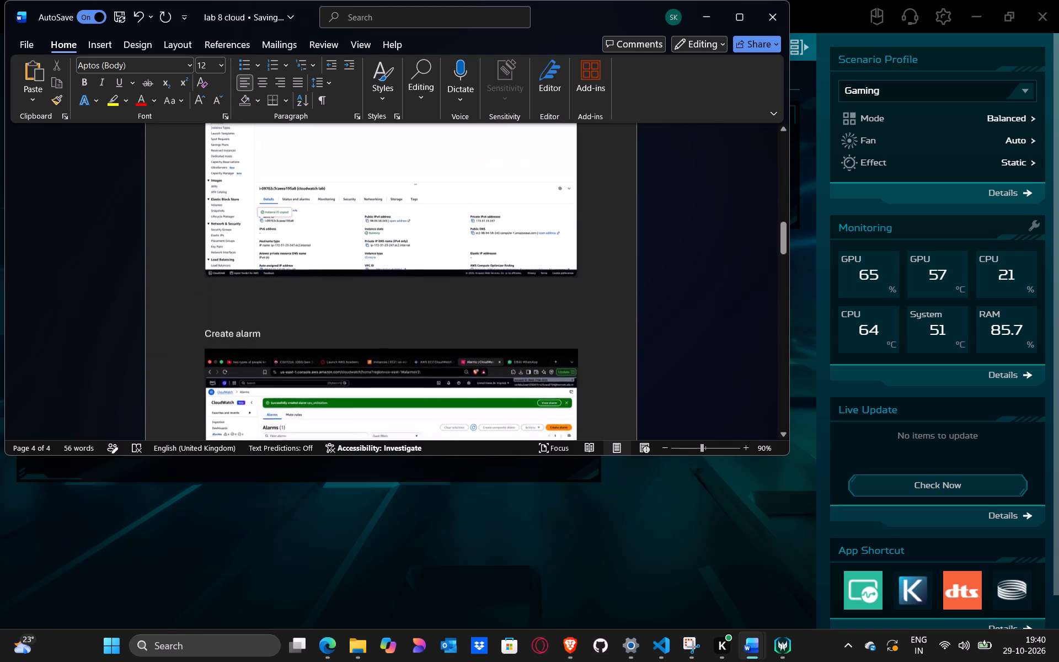
{"action": "scroll", "coordinate": [572, 268], "scroll_direction": "up", "scroll_amount": 5}
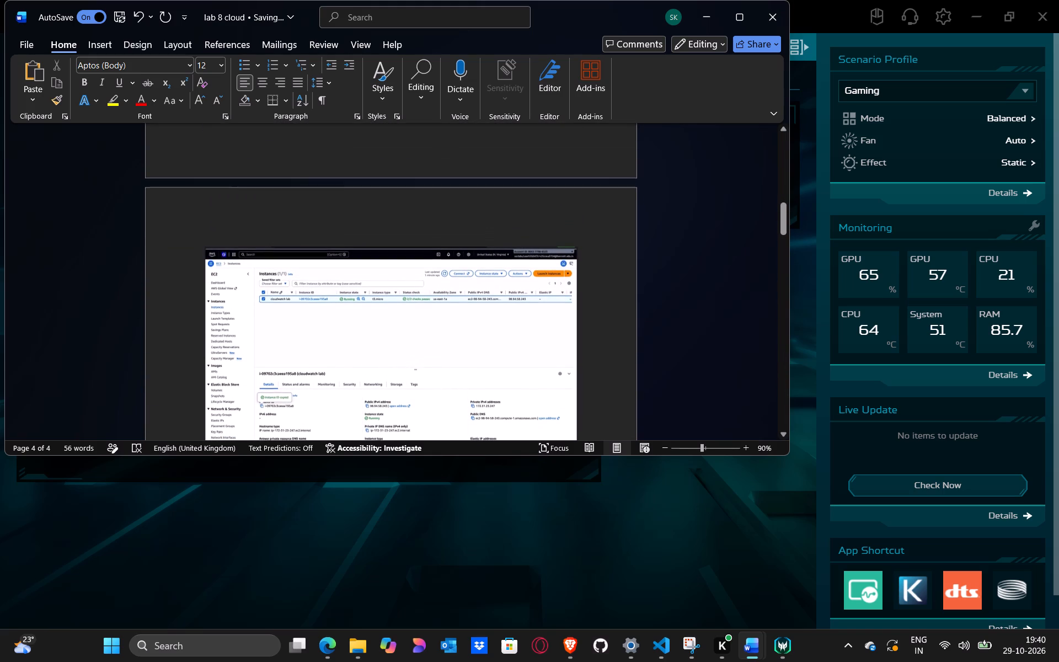
{"action": "scroll", "coordinate": [572, 268], "scroll_direction": "up", "scroll_amount": 3}
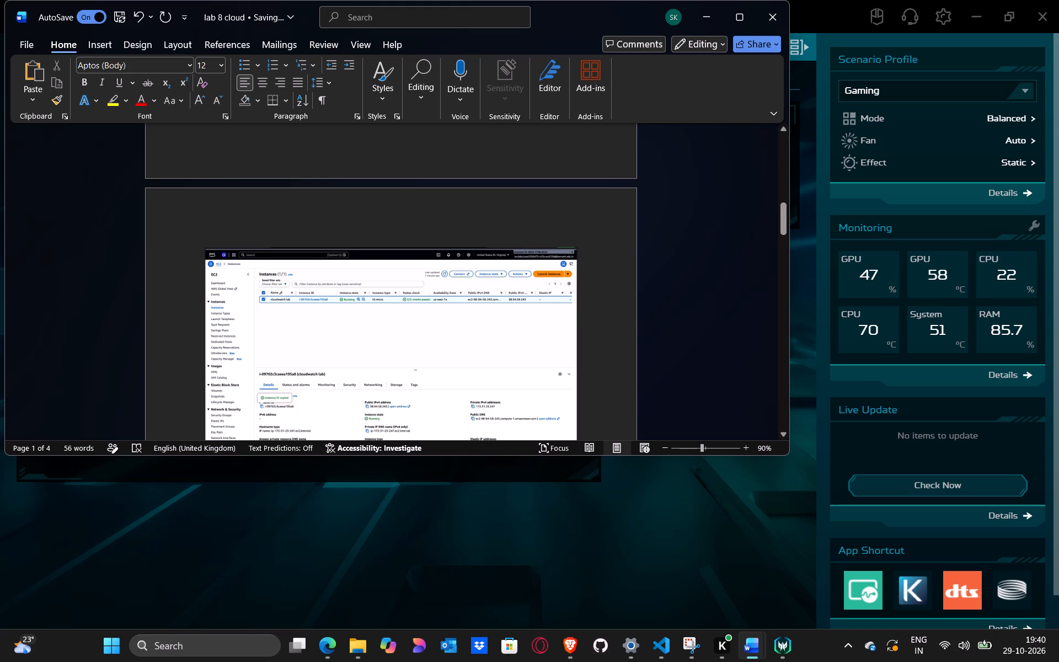
{"action": "scroll", "coordinate": [572, 268], "scroll_direction": "up", "scroll_amount": 2}
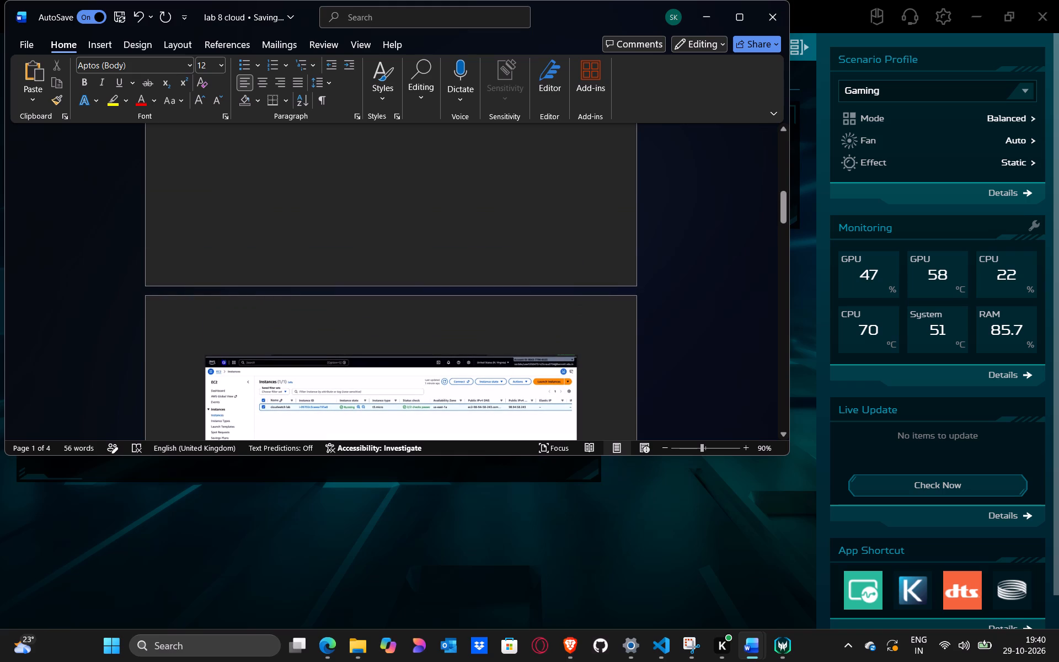
{"action": "scroll", "coordinate": [572, 268], "scroll_direction": "up", "scroll_amount": 4}
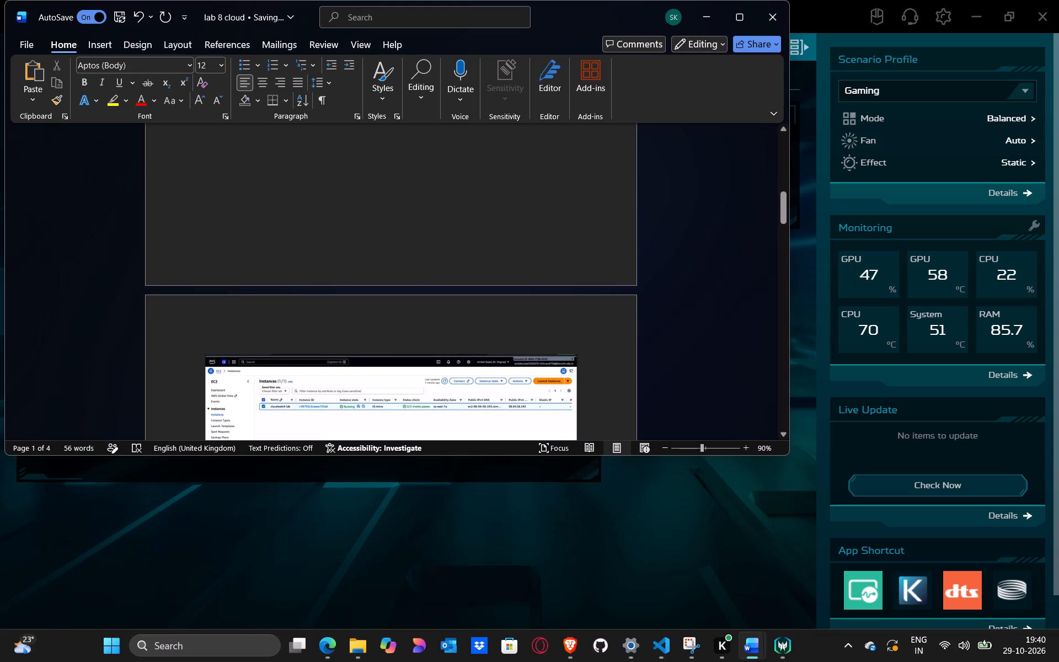
{"action": "scroll", "coordinate": [572, 268], "scroll_direction": "up", "scroll_amount": 2}
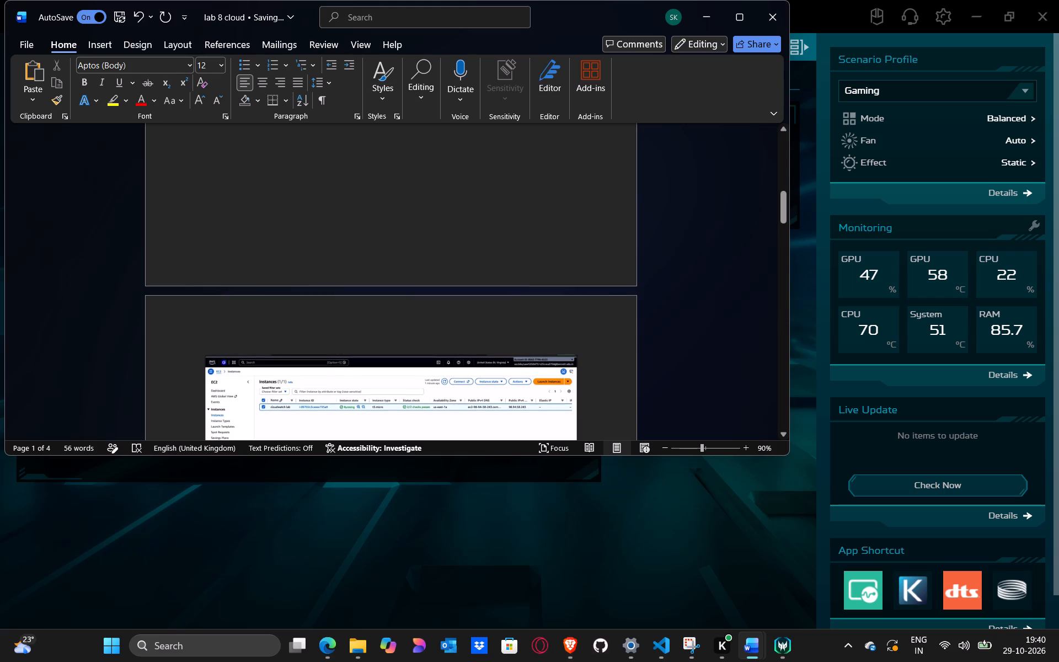
{"action": "scroll", "coordinate": [572, 268], "scroll_direction": "up", "scroll_amount": 1}
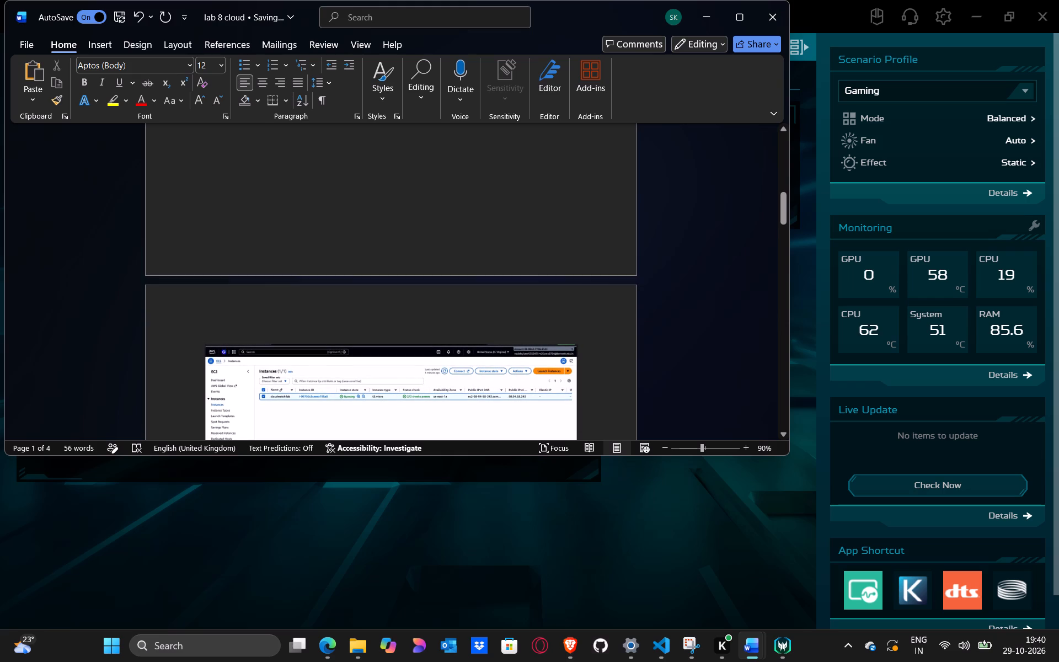
{"action": "scroll", "coordinate": [568, 214], "scroll_direction": "down", "scroll_amount": 9}
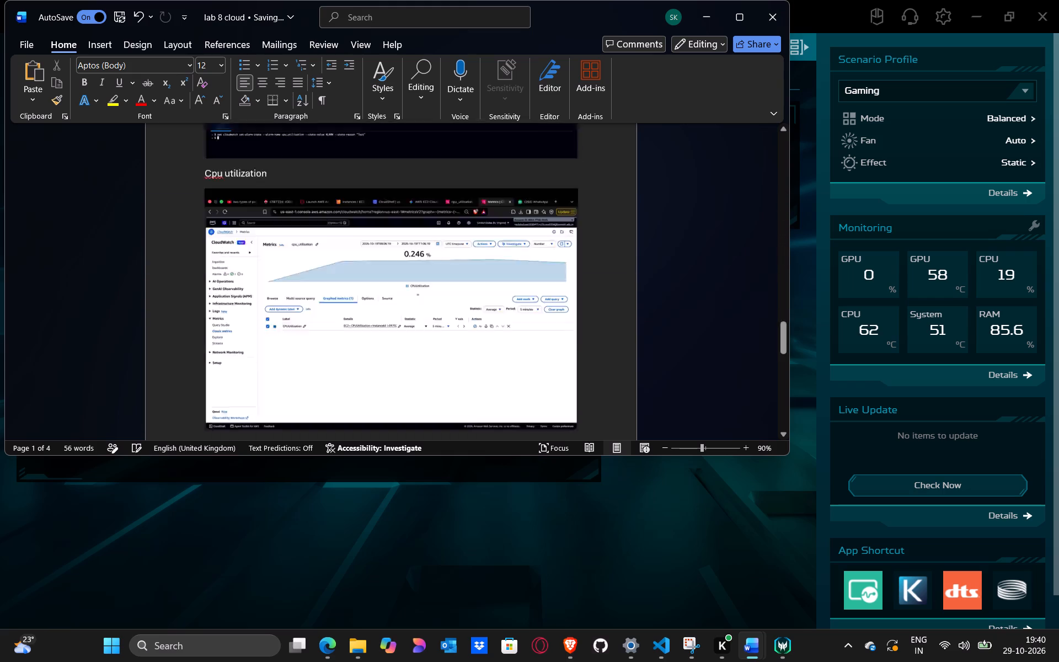
{"action": "scroll", "coordinate": [568, 214], "scroll_direction": "down", "scroll_amount": 2}
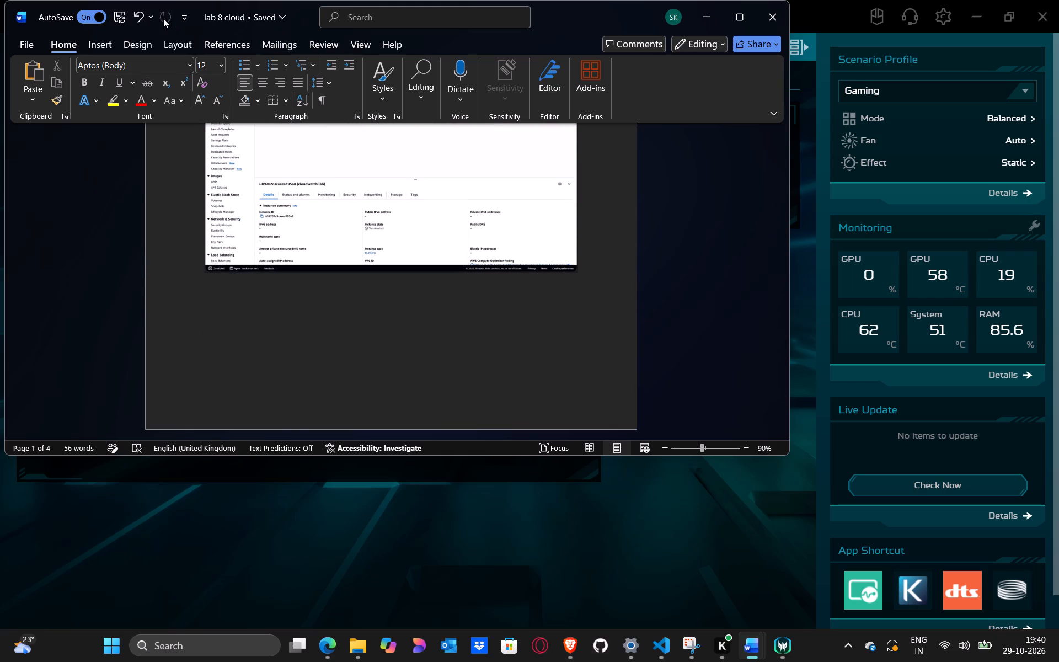
Save the lab 8 cloud document.
{"action": "left_click", "coordinate": [118, 14]}
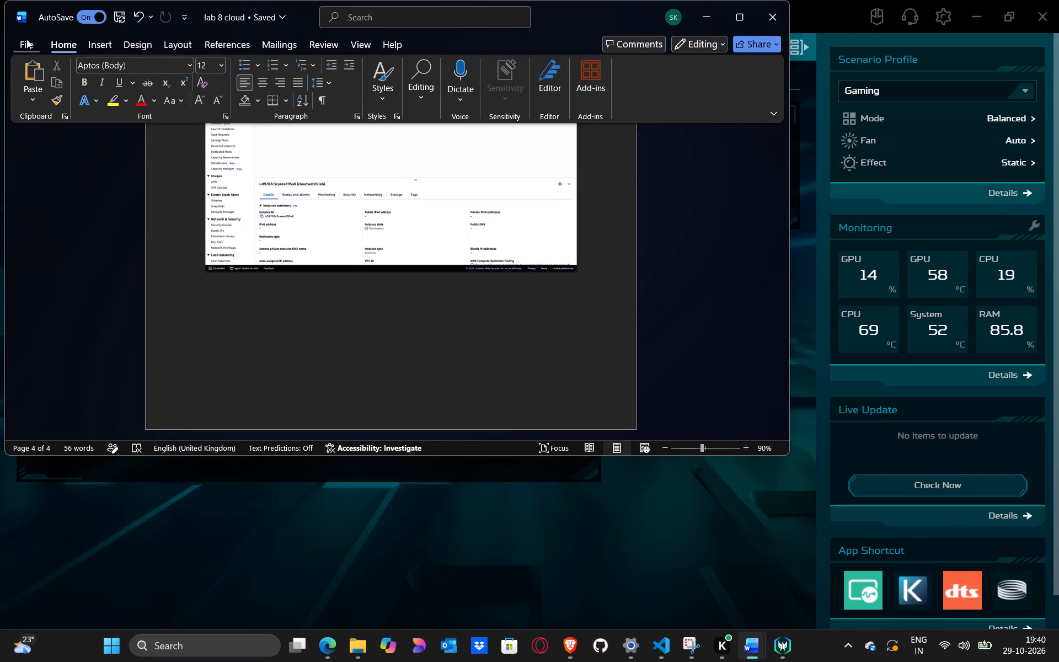
{"action": "key", "text": "ctrl+s"}
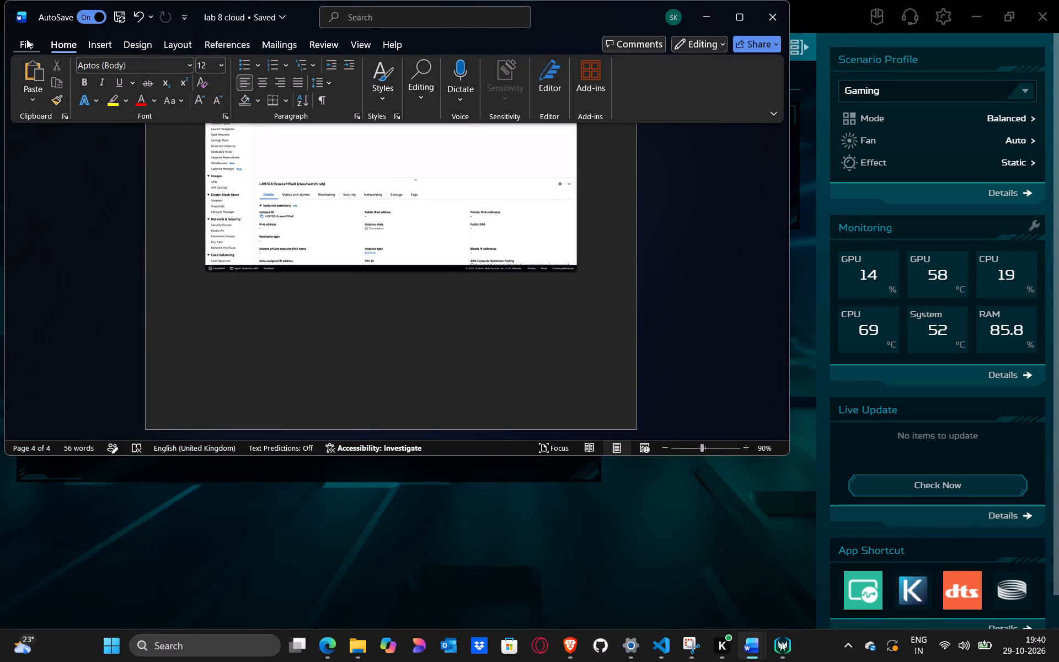
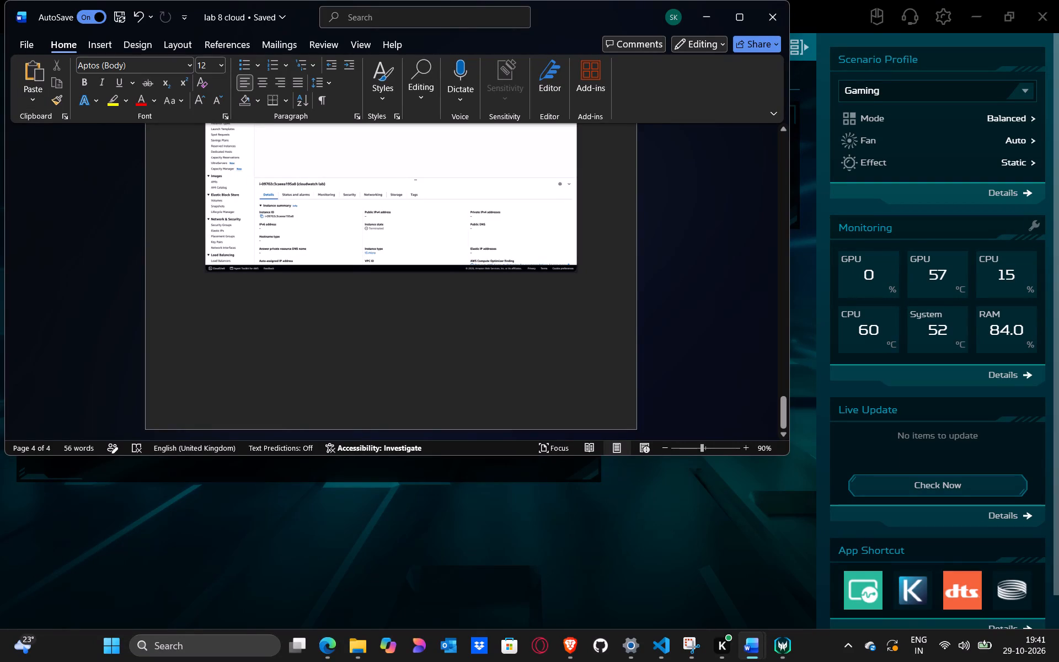
Check the last page of lab 8 cloud, covering the alarm history and terminated-instance screenshots and the caption between them.
{"action": "scroll", "coordinate": [260, 330], "scroll_direction": "down", "scroll_amount": 1}
{"action": "scroll", "coordinate": [260, 330], "scroll_direction": "up", "scroll_amount": 1}
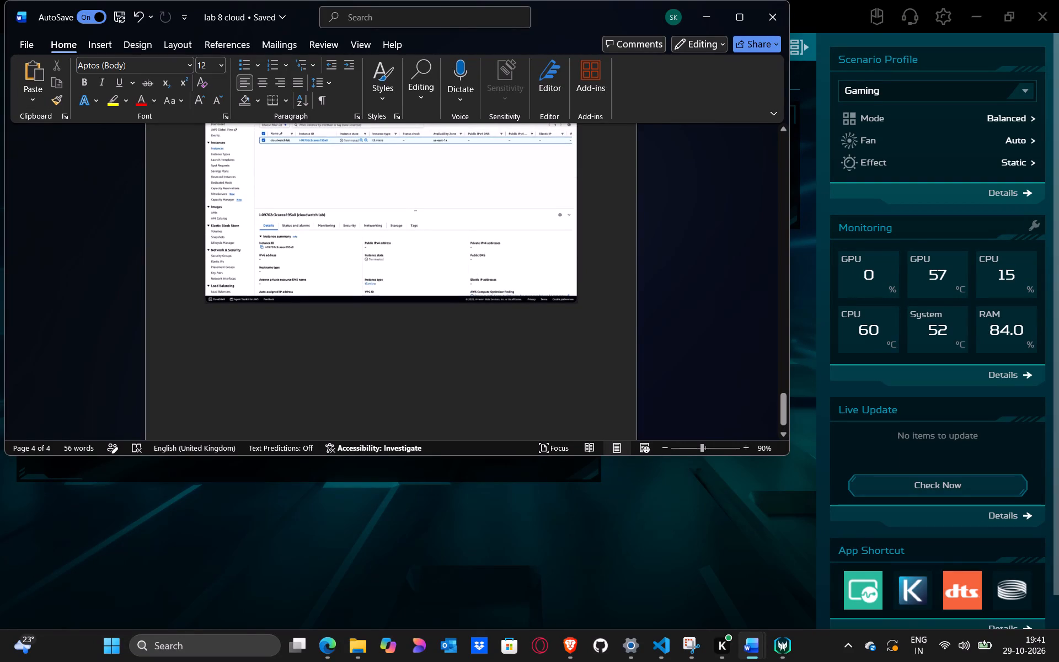
{"action": "scroll", "coordinate": [260, 330], "scroll_direction": "up", "scroll_amount": 2}
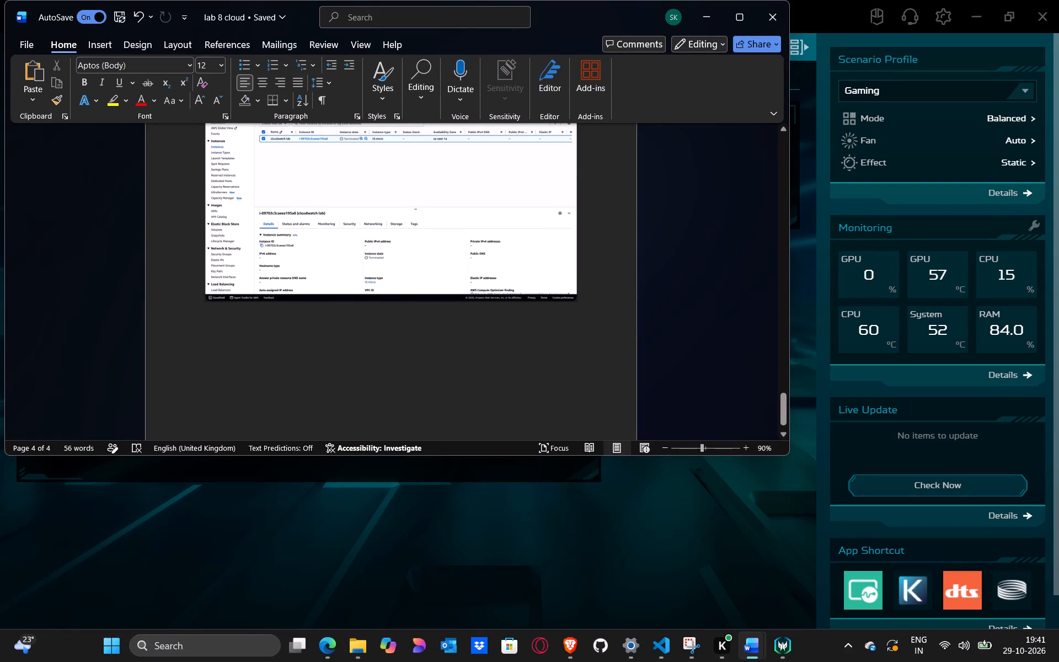
{"action": "scroll", "coordinate": [260, 330], "scroll_direction": "up", "scroll_amount": 2}
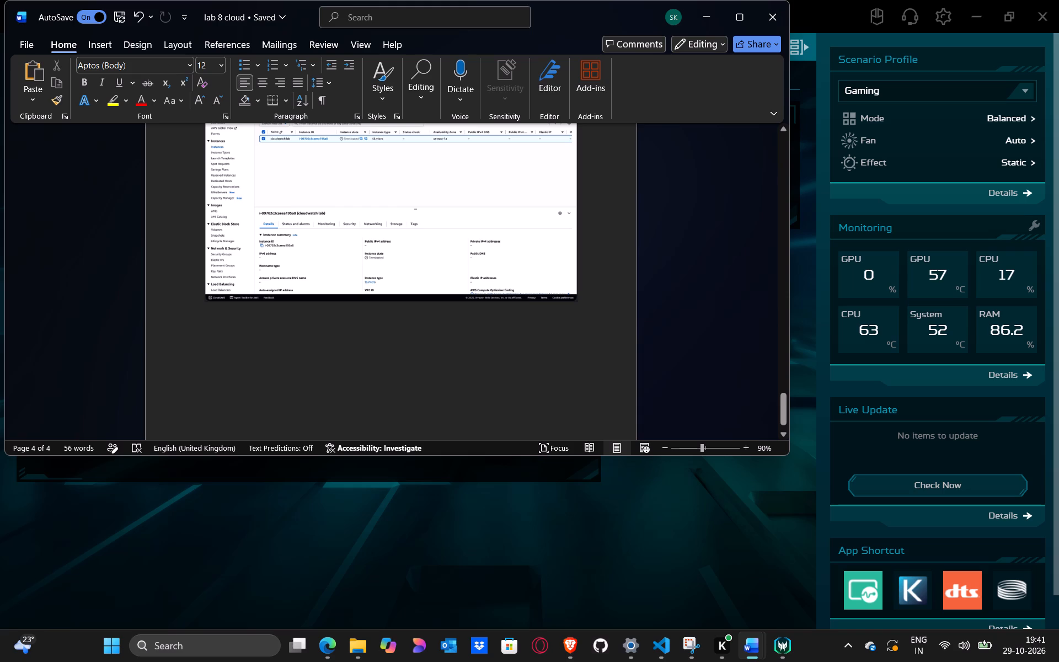
{"action": "scroll", "coordinate": [260, 330], "scroll_direction": "up", "scroll_amount": 3}
{"action": "scroll", "coordinate": [231, 303], "scroll_direction": "down", "scroll_amount": 1}
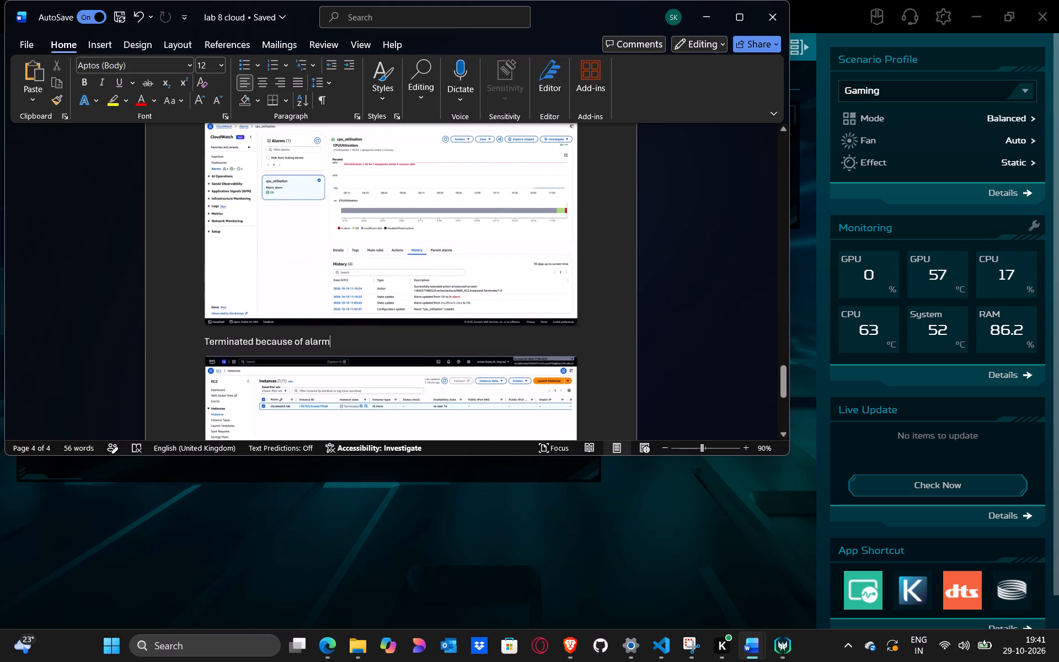
{"action": "scroll", "coordinate": [231, 303], "scroll_direction": "down", "scroll_amount": 1}
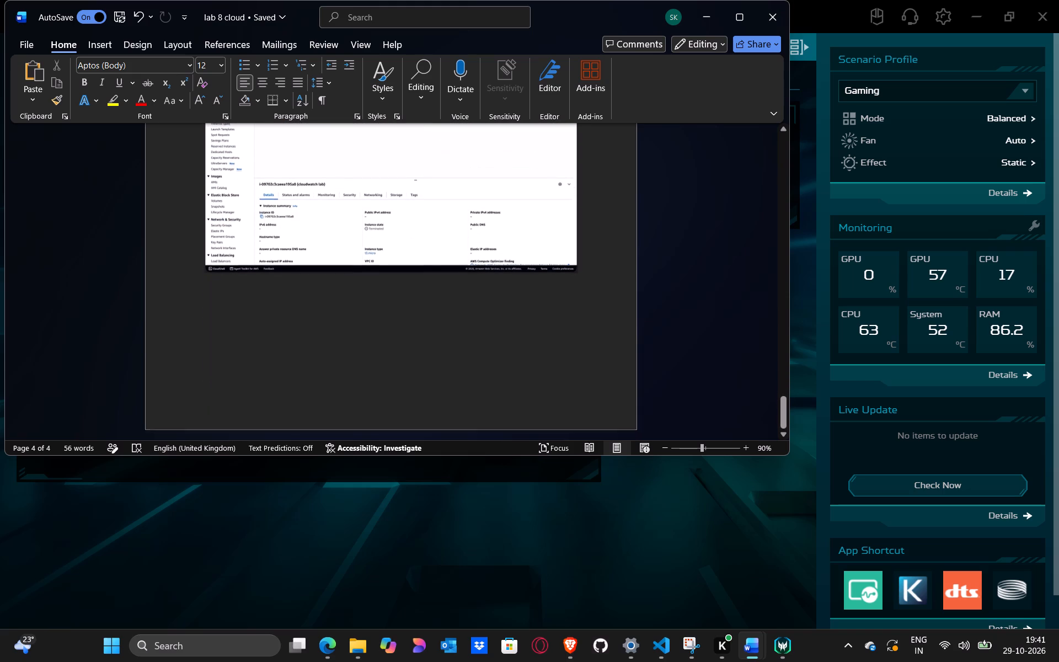
{"action": "scroll", "coordinate": [231, 303], "scroll_direction": "down", "scroll_amount": 1}
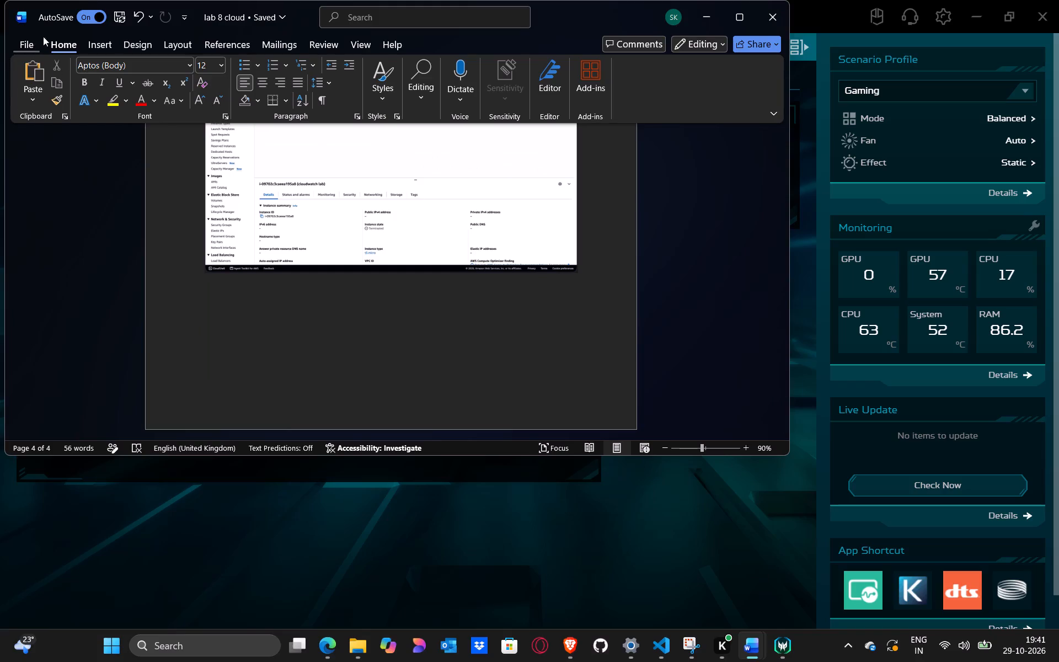
Close both Word documents, the lab 8 cloud submission and the Lab 08 instructions.
{"action": "left_click", "coordinate": [20, 43]}
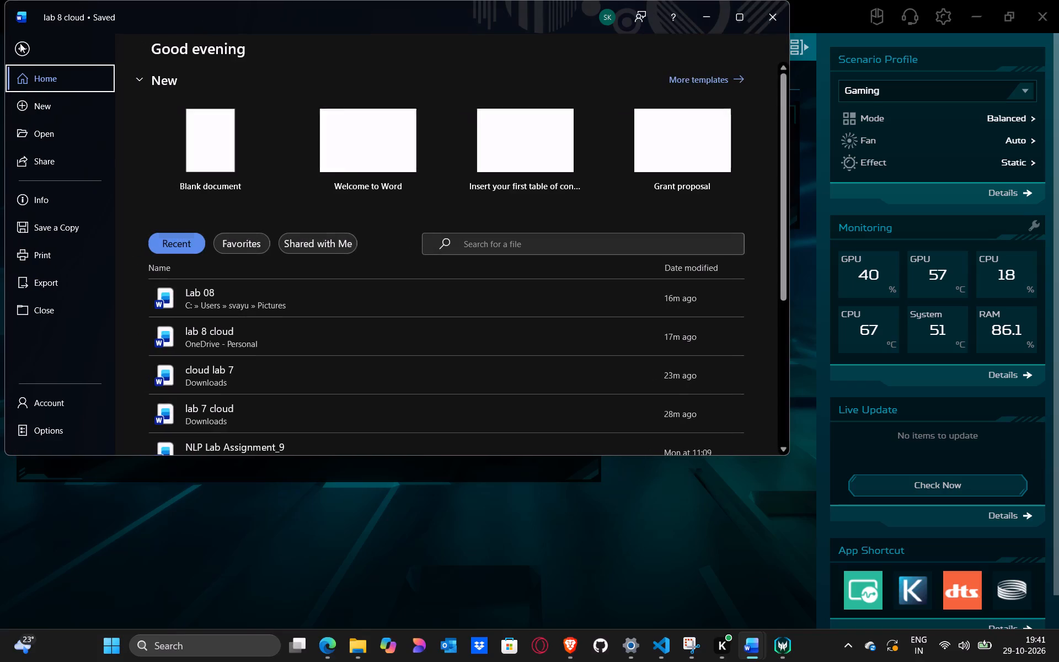
{"action": "left_click", "coordinate": [774, 8]}
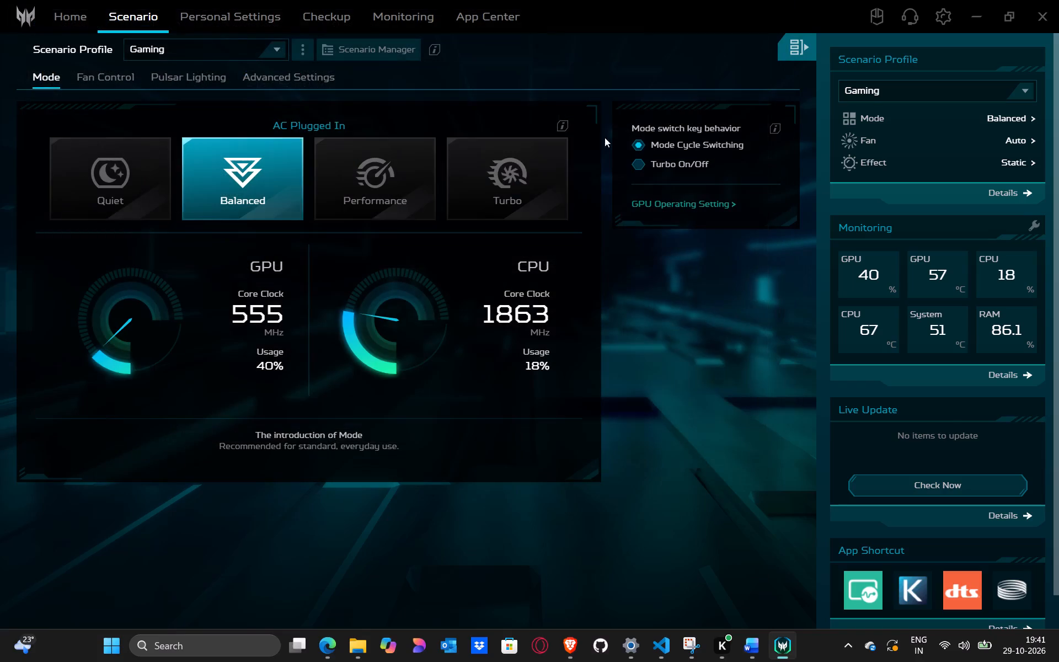
{"action": "left_click", "coordinate": [746, 647]}
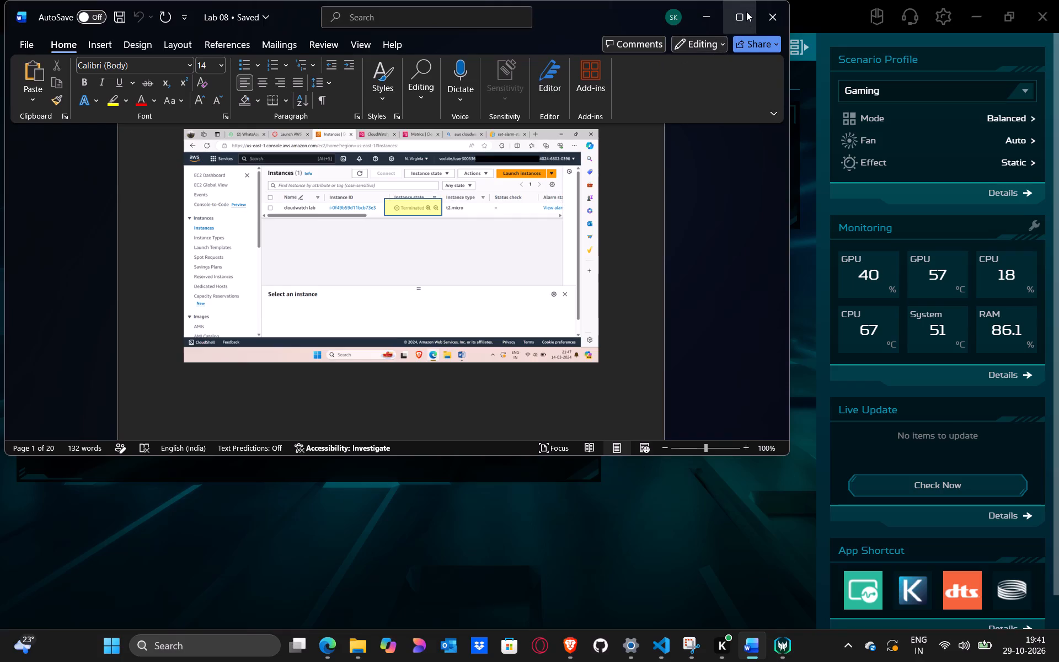
{"action": "left_click", "coordinate": [765, 9]}
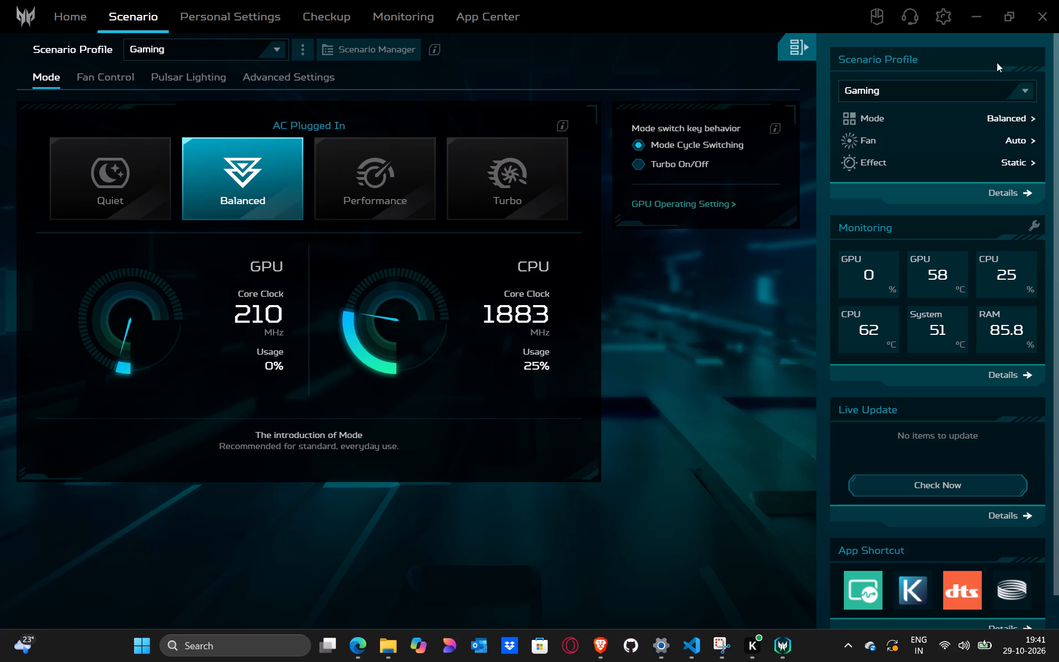
Close the PredatorSense window.
{"action": "left_click", "coordinate": [1035, 8]}
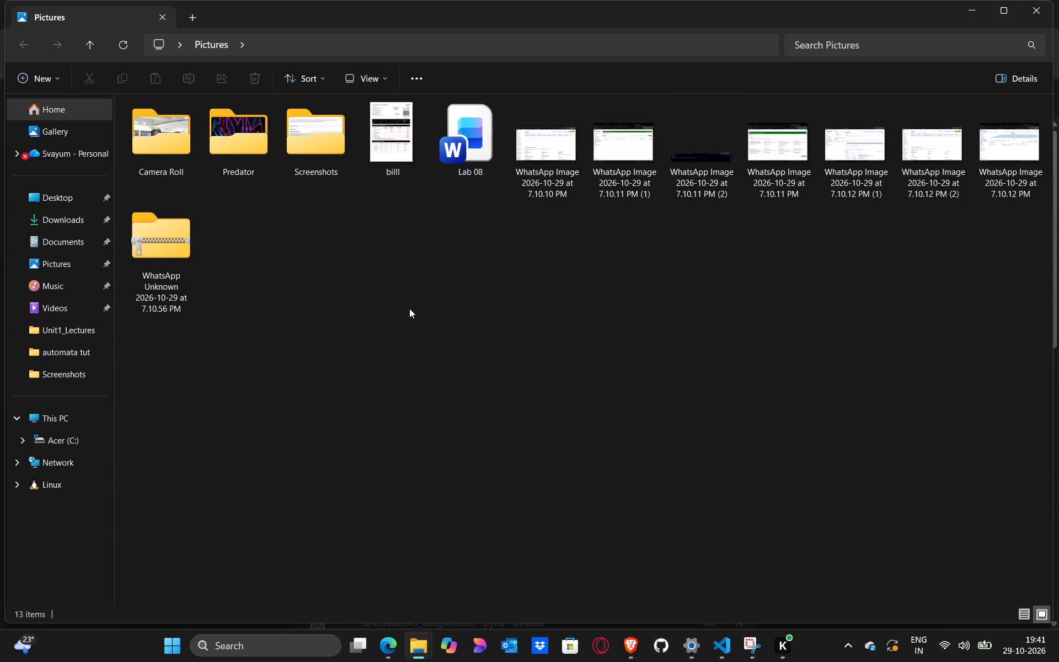
Switch to the Brave browser and bring up the CSET224 Cloud Computing Lab 08 assignment page.
{"action": "left_click", "coordinate": [622, 637]}
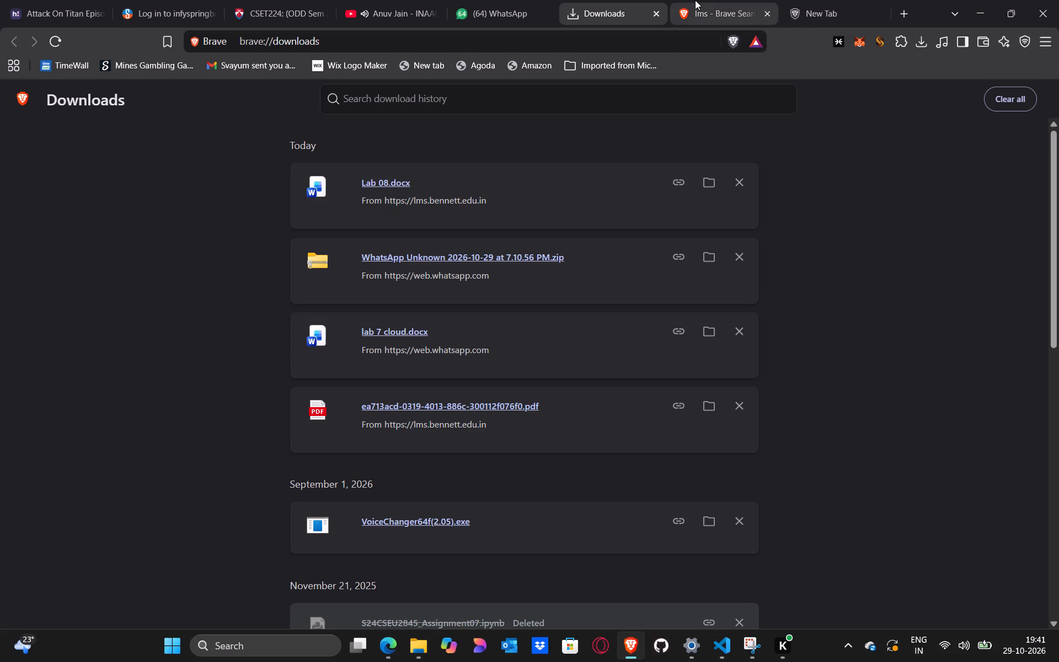
{"action": "left_click", "coordinate": [697, 0]}
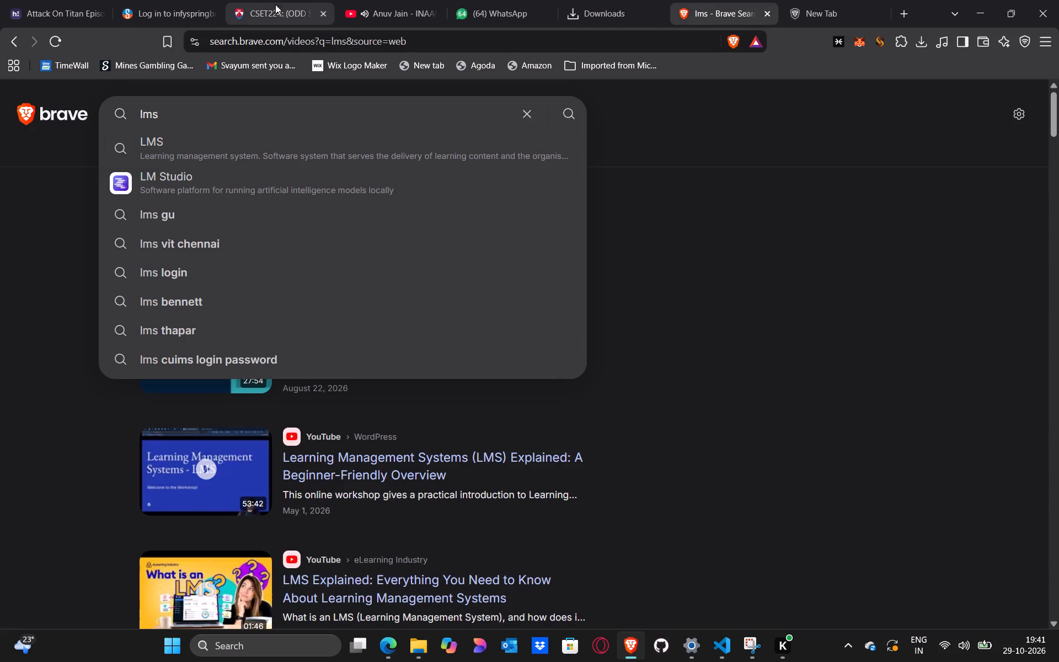
{"action": "left_click", "coordinate": [266, 3]}
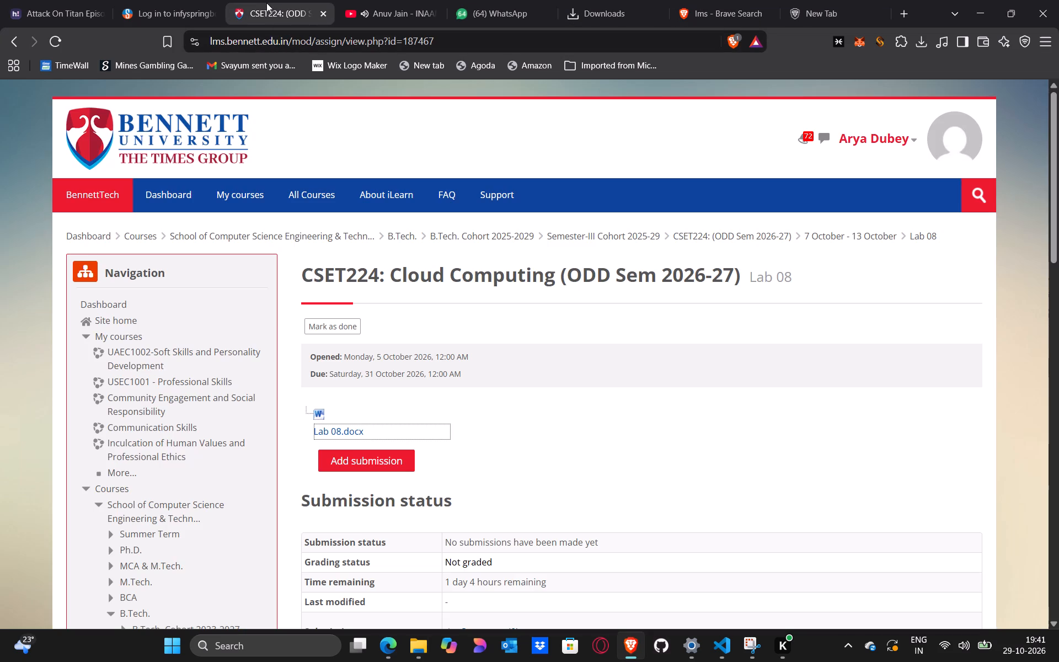
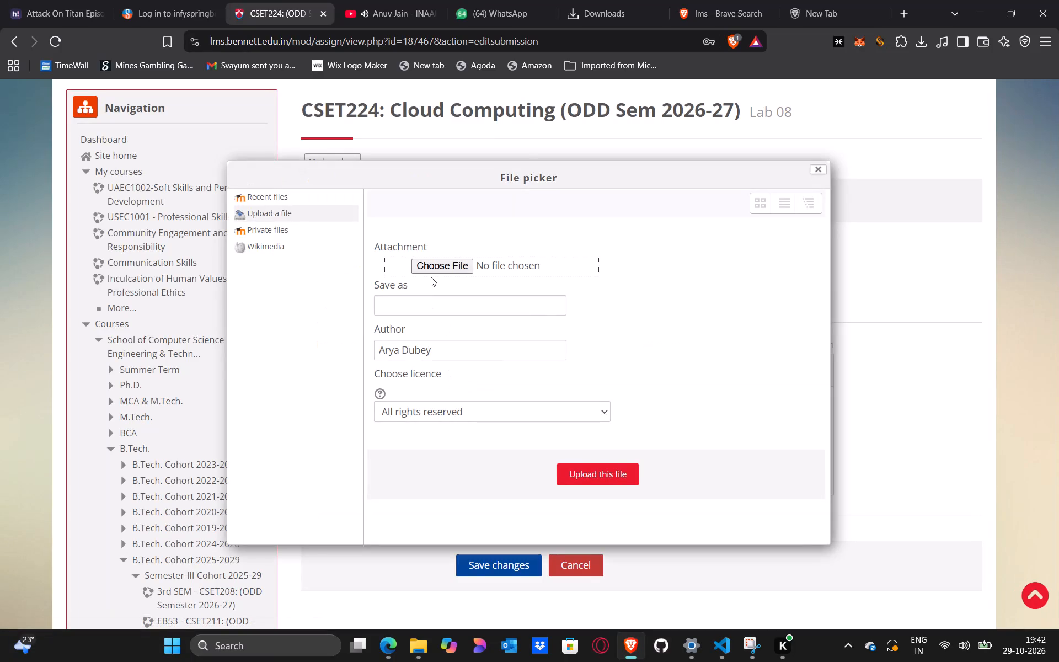
Look through the Documents, Downloads and Home locations in the upload file chooser for the lab 8 cloud document.
{"action": "scroll", "coordinate": [243, 205], "scroll_direction": "down", "scroll_amount": 1}
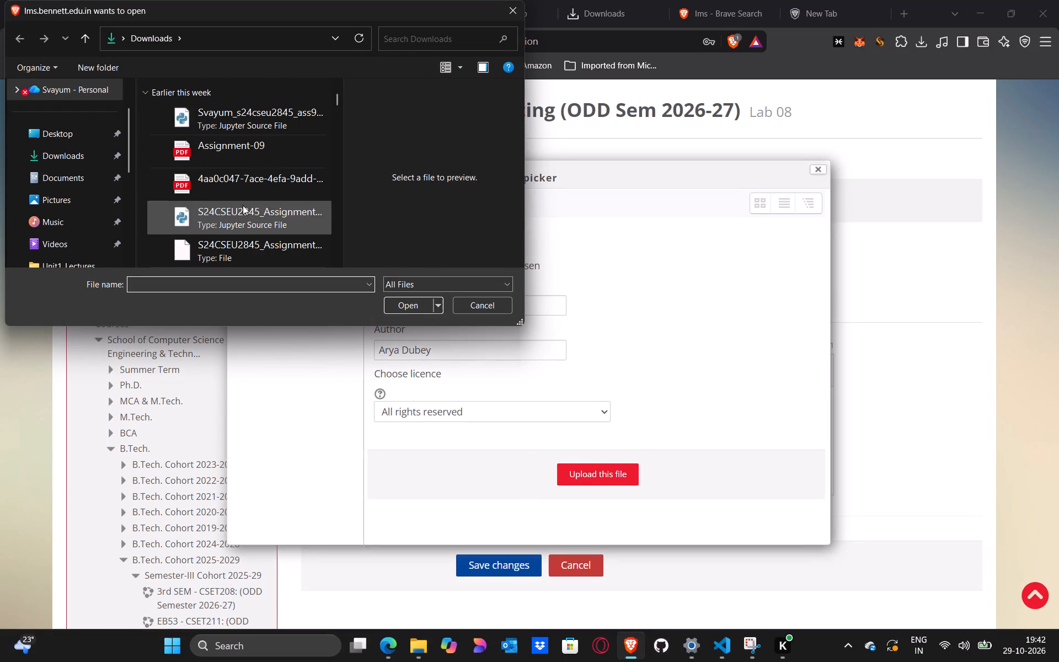
{"action": "left_click", "coordinate": [81, 141]}
{"action": "left_click", "coordinate": [86, 168]}
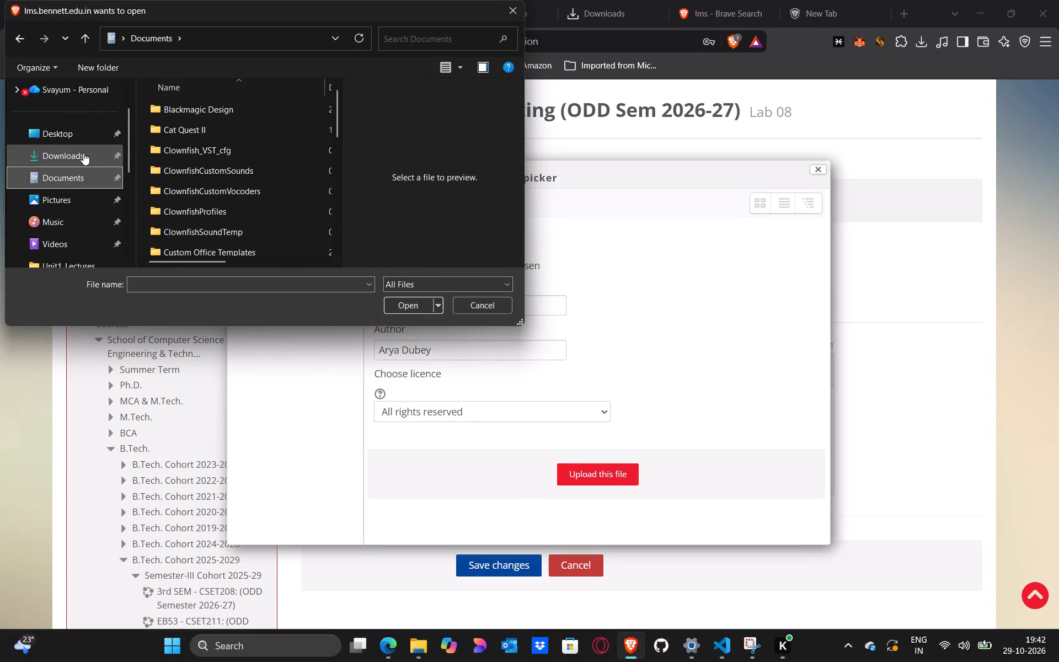
{"action": "left_click", "coordinate": [83, 152]}
{"action": "scroll", "coordinate": [243, 194], "scroll_direction": "down", "scroll_amount": 1}
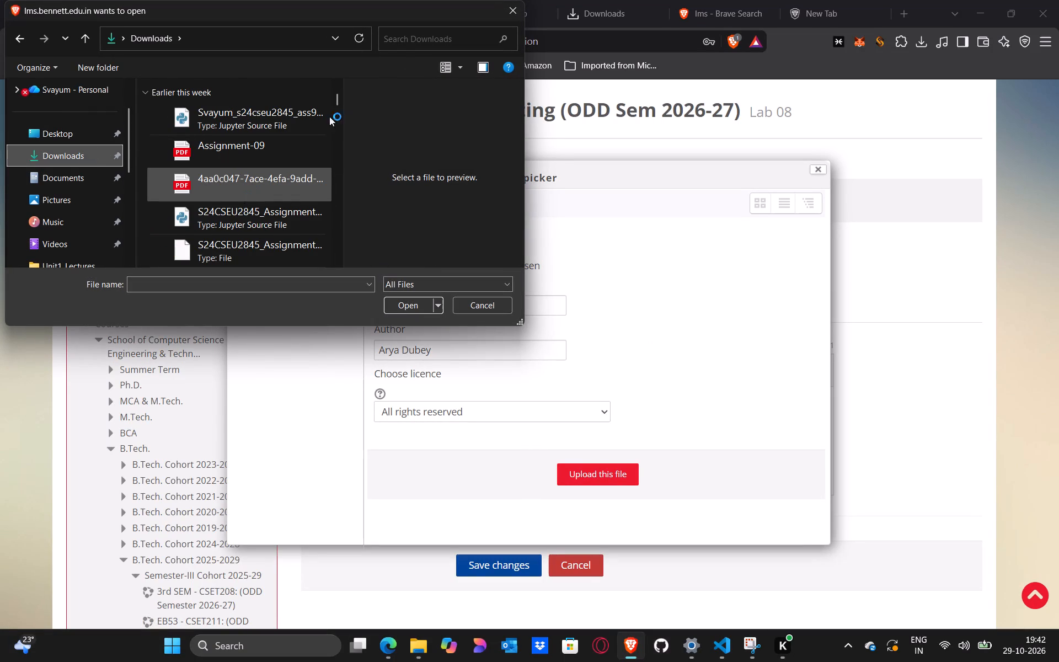
{"action": "left_click", "coordinate": [397, 39]}
{"action": "left_click", "coordinate": [458, 40]}
{"action": "left_click", "coordinate": [77, 178]}
{"action": "scroll", "coordinate": [42, 172], "scroll_direction": "down", "scroll_amount": 1}
{"action": "left_click", "coordinate": [43, 170]}
{"action": "scroll", "coordinate": [218, 196], "scroll_direction": "down", "scroll_amount": 3}
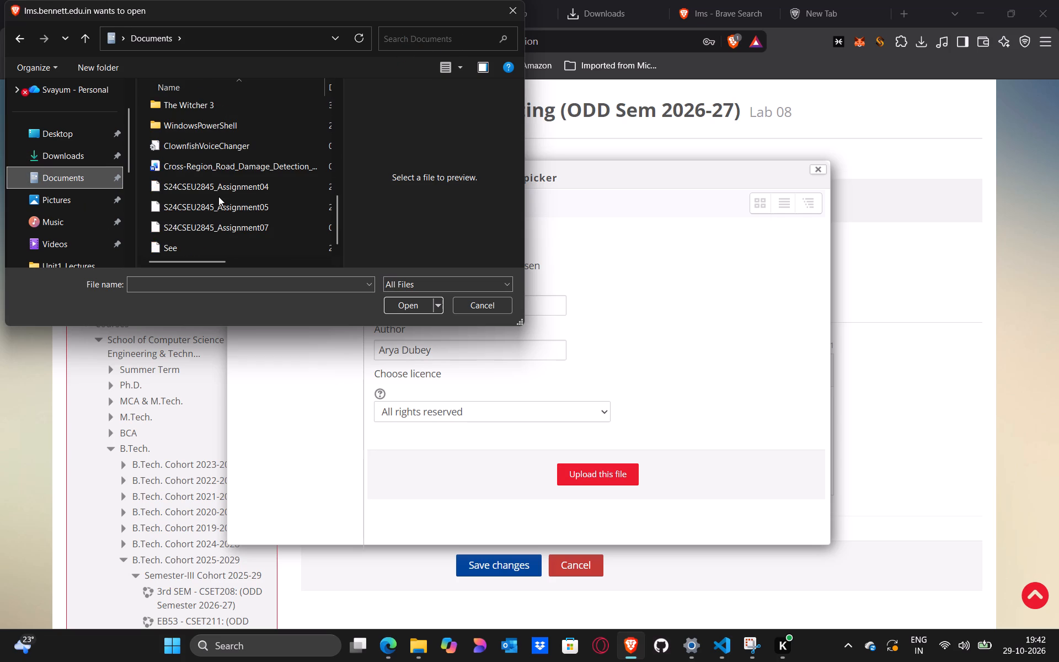
{"action": "scroll", "coordinate": [60, 126], "scroll_direction": "up", "scroll_amount": 2}
{"action": "left_click", "coordinate": [41, 87]}
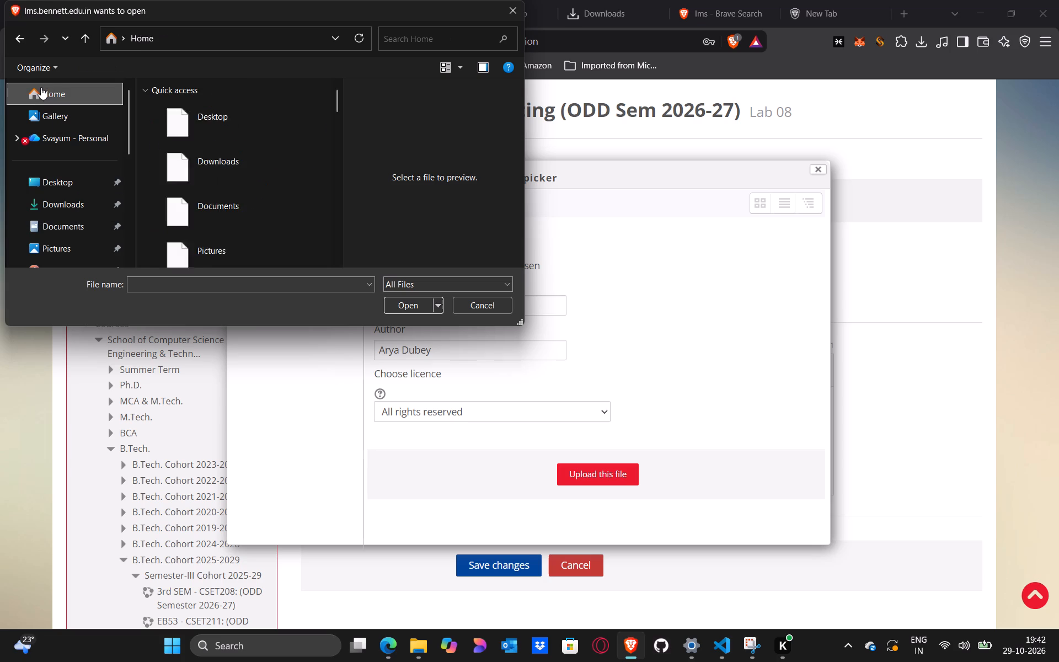
{"action": "scroll", "coordinate": [228, 234], "scroll_direction": "down", "scroll_amount": 1}
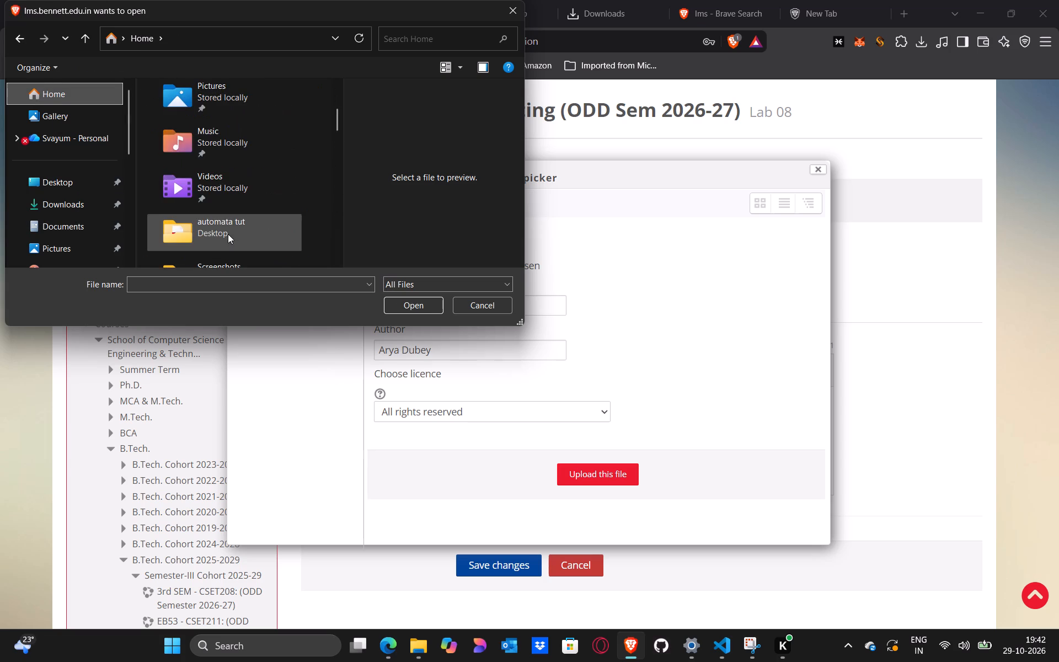
{"action": "scroll", "coordinate": [228, 234], "scroll_direction": "down", "scroll_amount": 2}
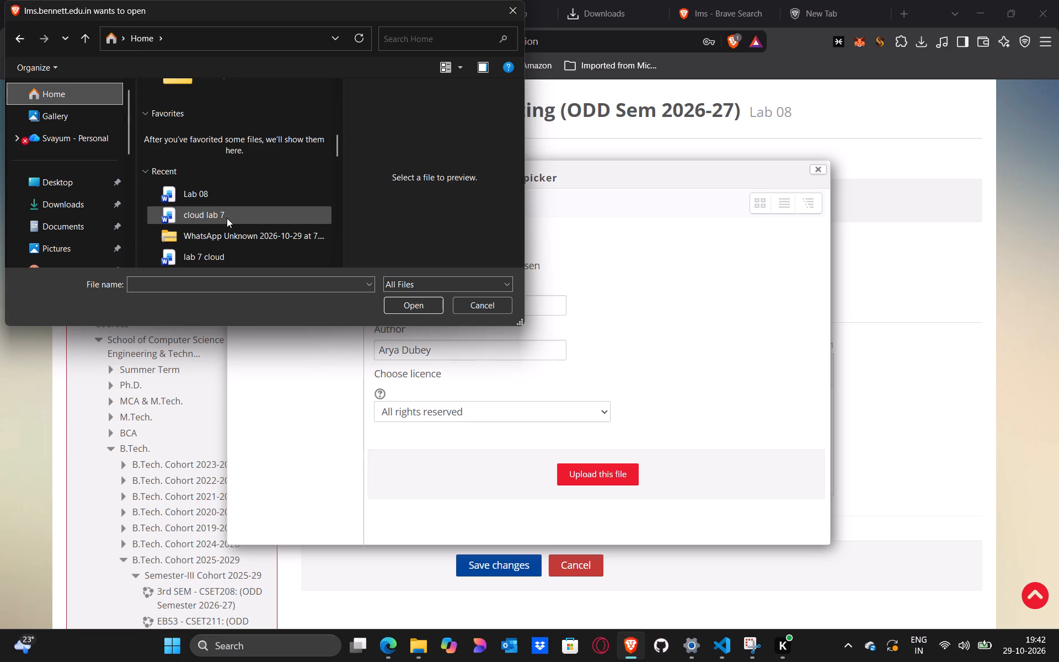
{"action": "scroll", "coordinate": [227, 218], "scroll_direction": "down", "scroll_amount": 1}
Search the Home location in the file chooser for "lab 8 cloud".
{"action": "left_click", "coordinate": [439, 41]}
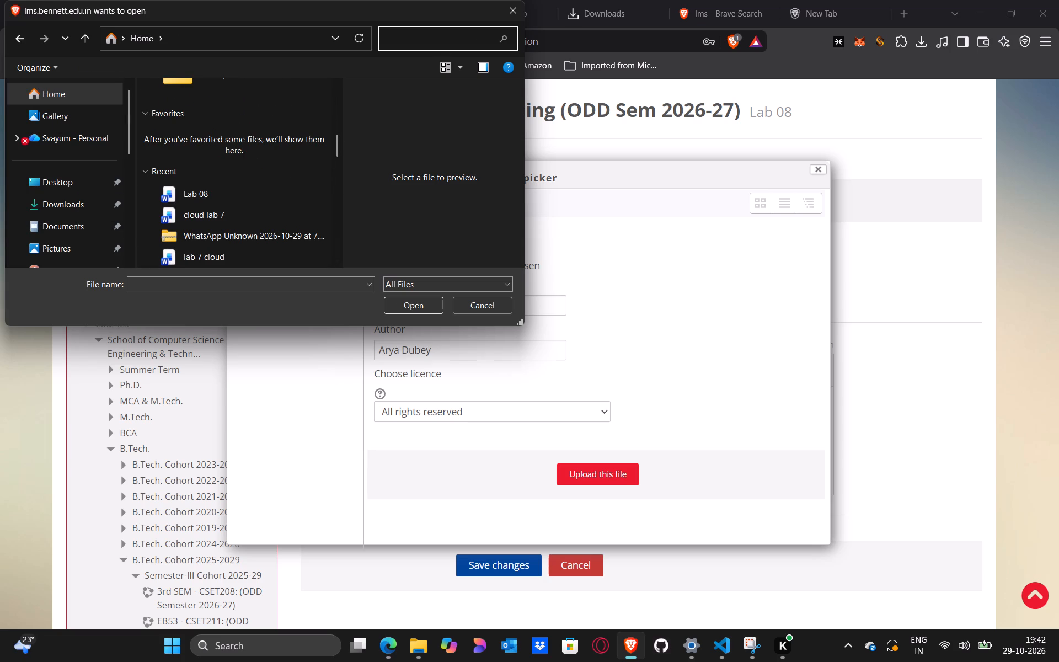
{"action": "type", "text": "lab"}
{"action": "key", "text": "space"}
{"action": "type", "text": "8"}
{"action": "key", "text": "space"}
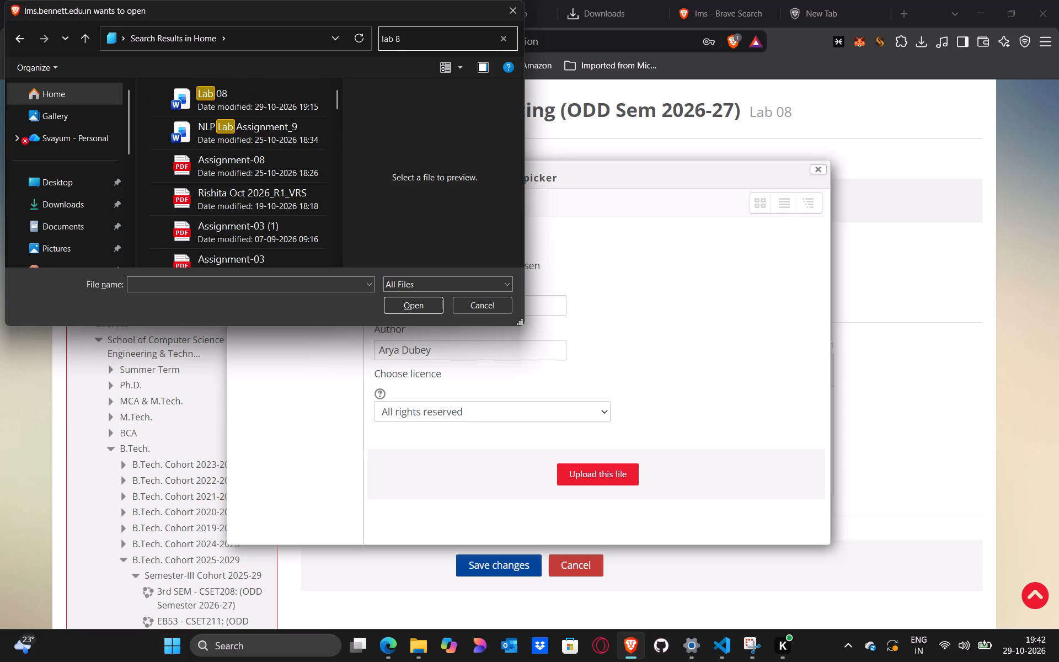
{"action": "type", "text": "cloud"}
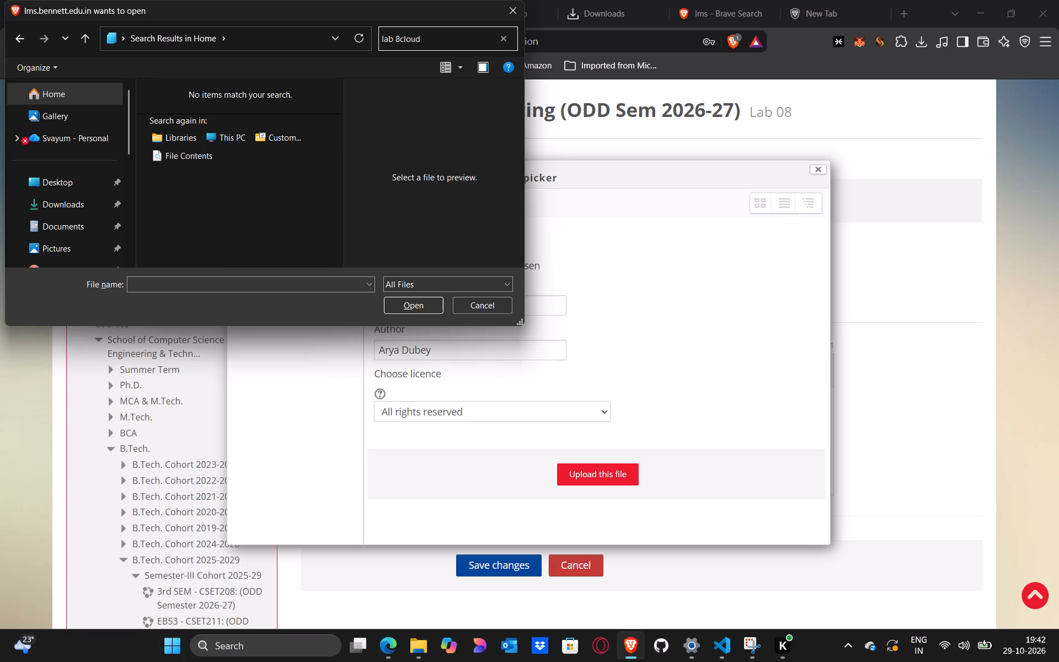
{"action": "key", "text": "Left"}
{"action": "key", "text": "Left"}
{"action": "key", "text": "Left"}
{"action": "key", "text": "Left"}
{"action": "key", "text": "Left"}
{"action": "key", "text": "space"}
{"action": "key", "text": "Return"}
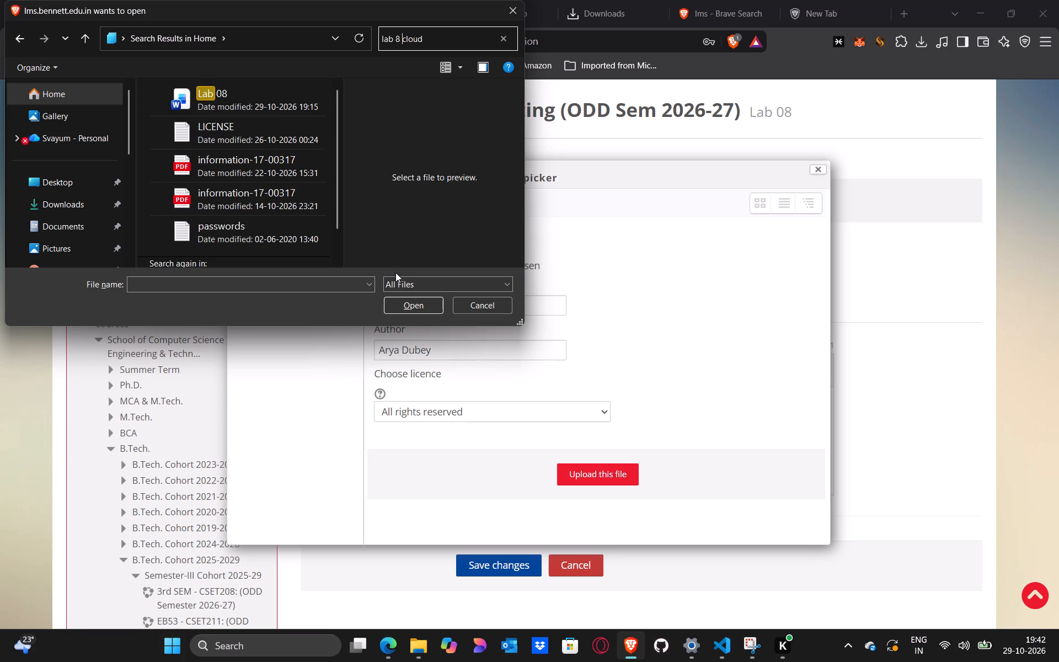
{"action": "left_click", "coordinate": [459, 31]}
{"action": "left_click", "coordinate": [447, 44]}
Extend the lab 8 cloud search to This PC, and close the file chooser without picking a file.
{"action": "scroll", "coordinate": [334, 142], "scroll_direction": "down", "scroll_amount": 2}
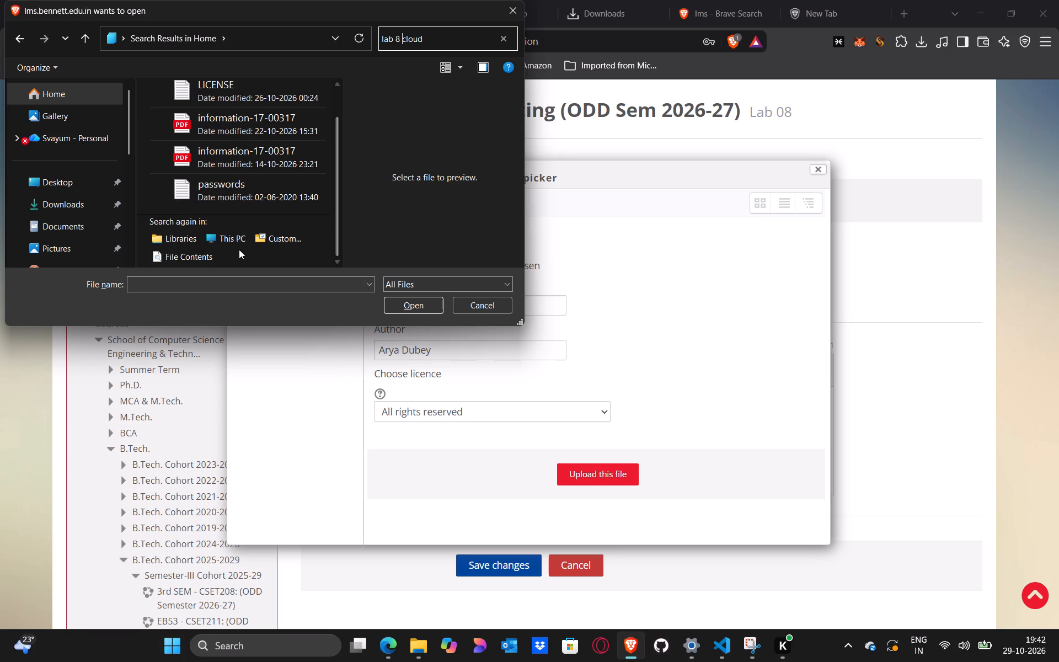
{"action": "left_click", "coordinate": [233, 247]}
{"action": "left_click", "coordinate": [231, 244]}
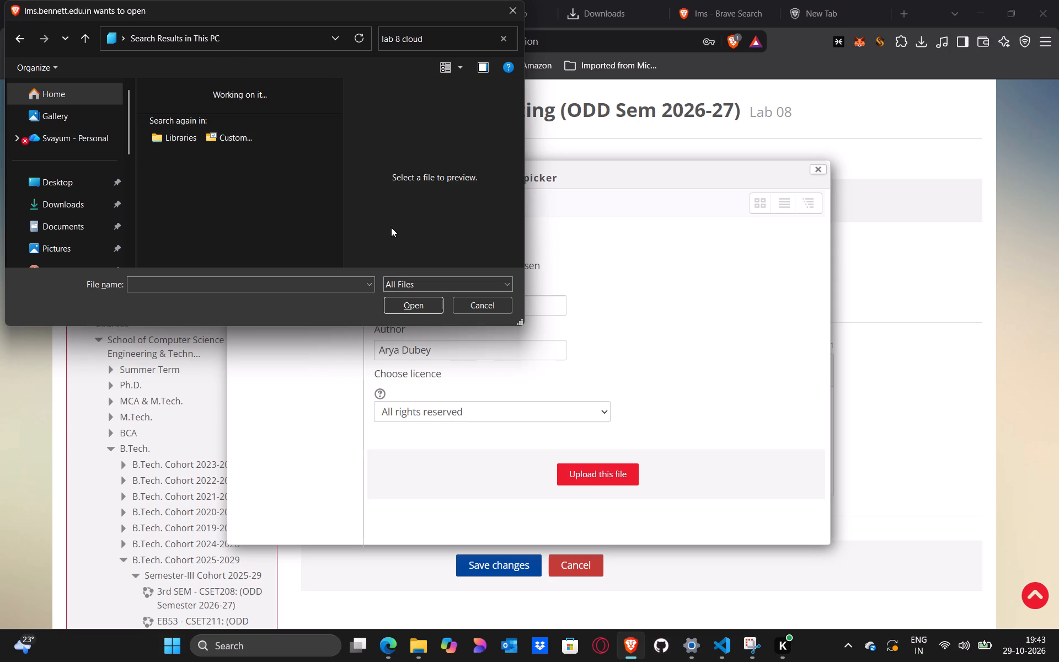
{"action": "left_click", "coordinate": [507, 8]}
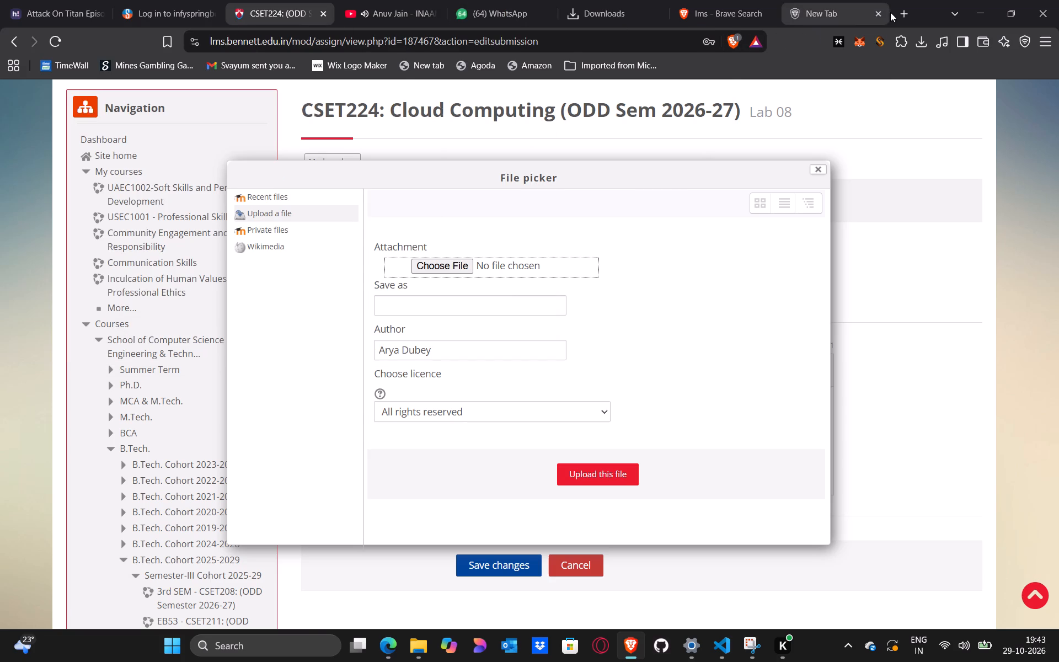
Switch to the blank New Tab page in the browser.
{"action": "left_click", "coordinate": [851, 9]}
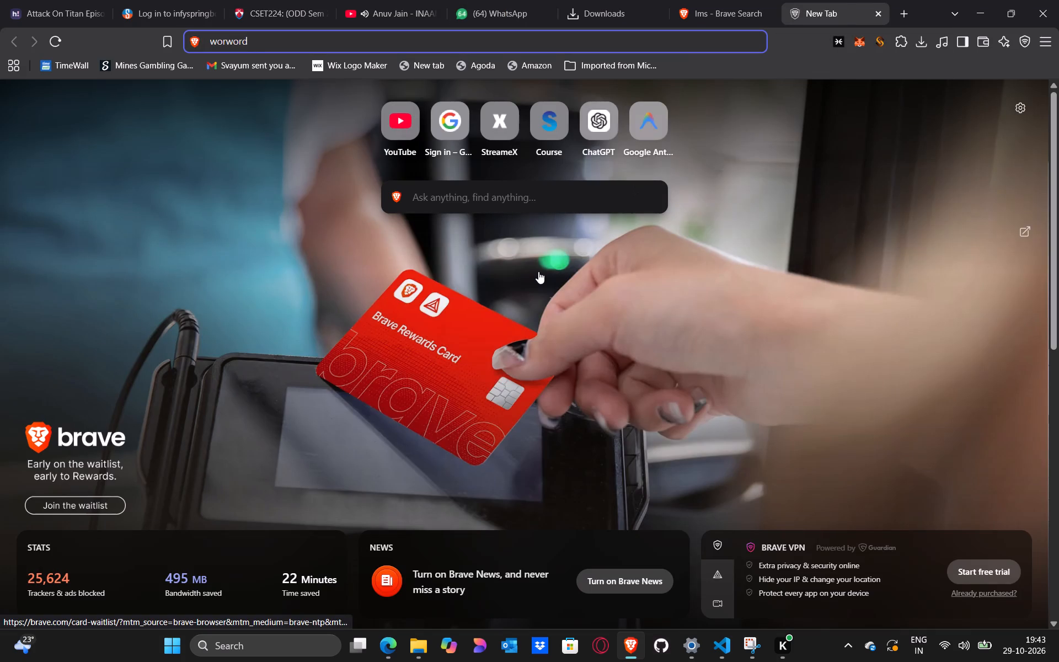
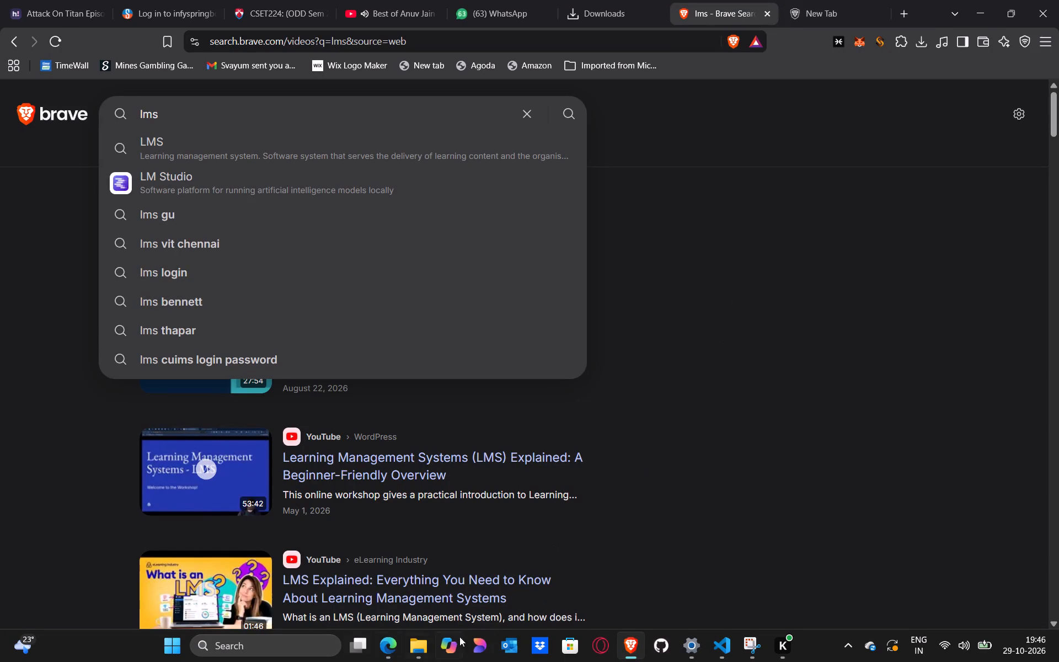
Switch to Word and open the recent lab 8 cloud document stored on OneDrive.
{"action": "left_click", "coordinate": [176, 654]}
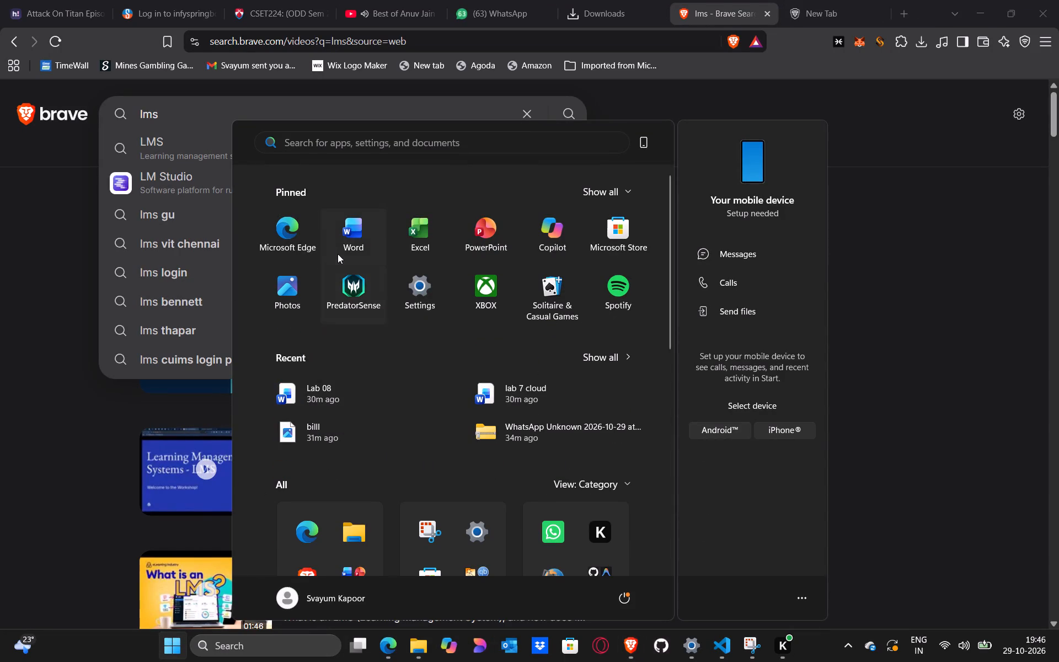
{"action": "left_click", "coordinate": [334, 245]}
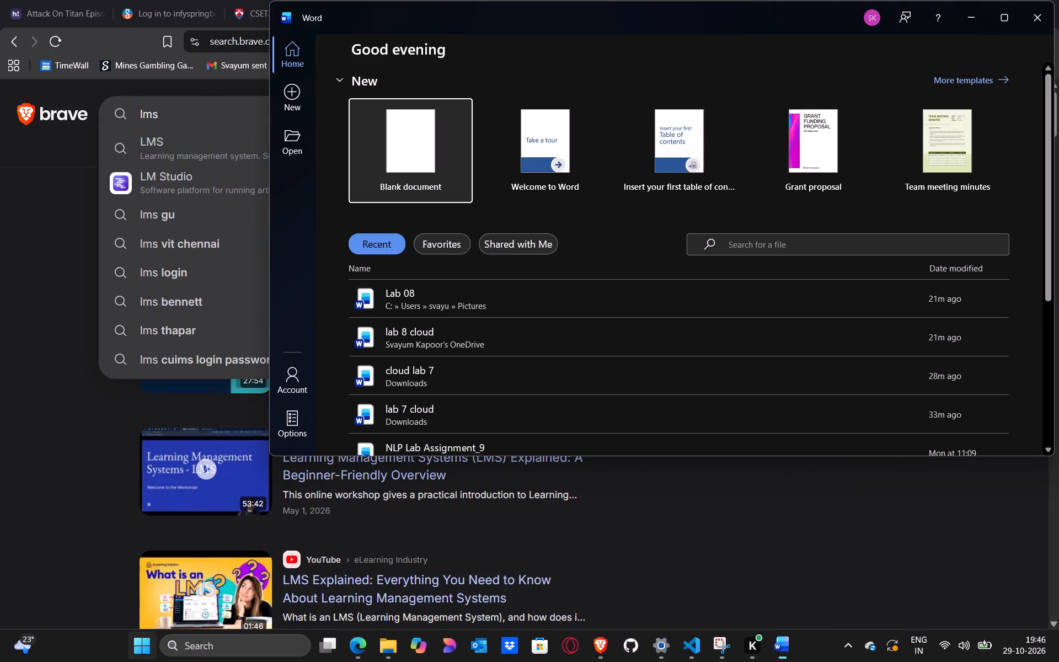
{"action": "left_click", "coordinate": [432, 339]}
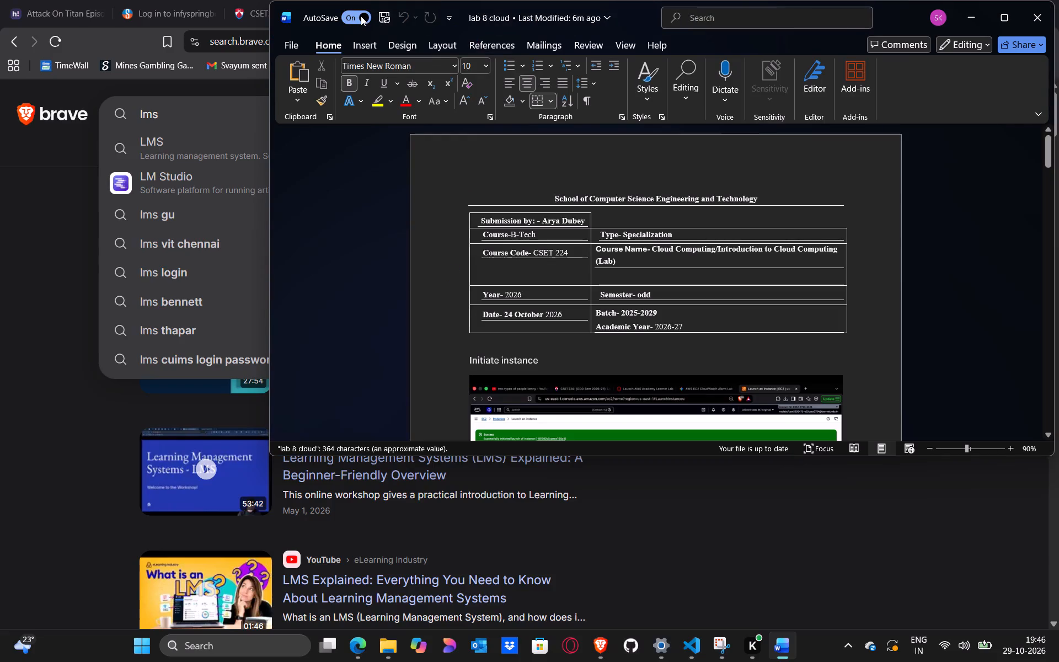
Save a copy of the document to the Documents folder on This PC as lab 8 cloud in Word Document (*.docx) format.
{"action": "left_click", "coordinate": [287, 45]}
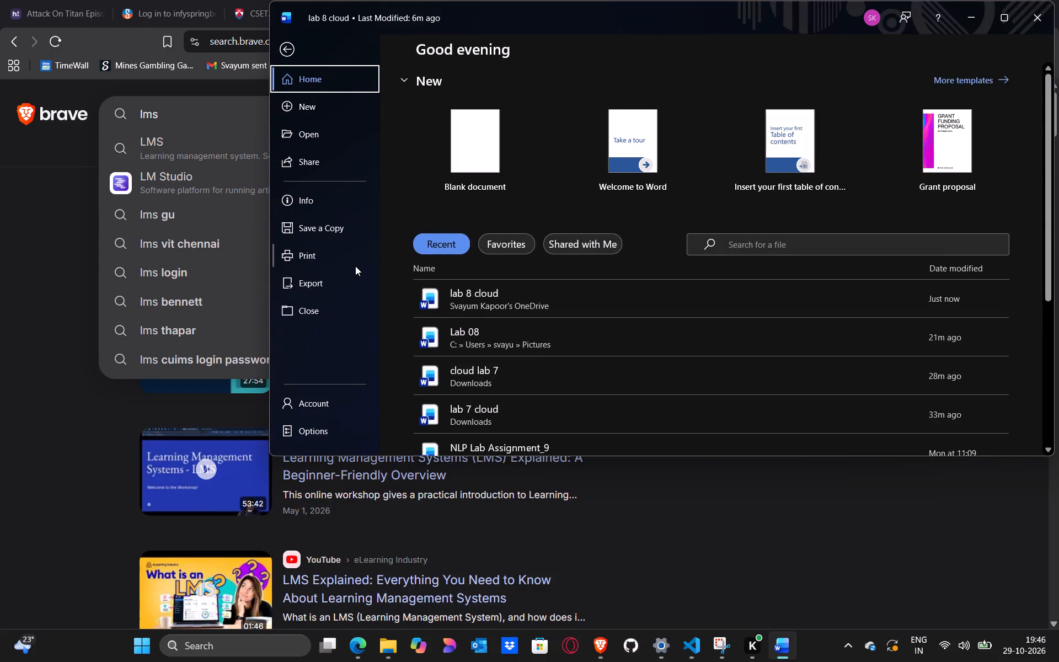
{"action": "left_click", "coordinate": [298, 228]}
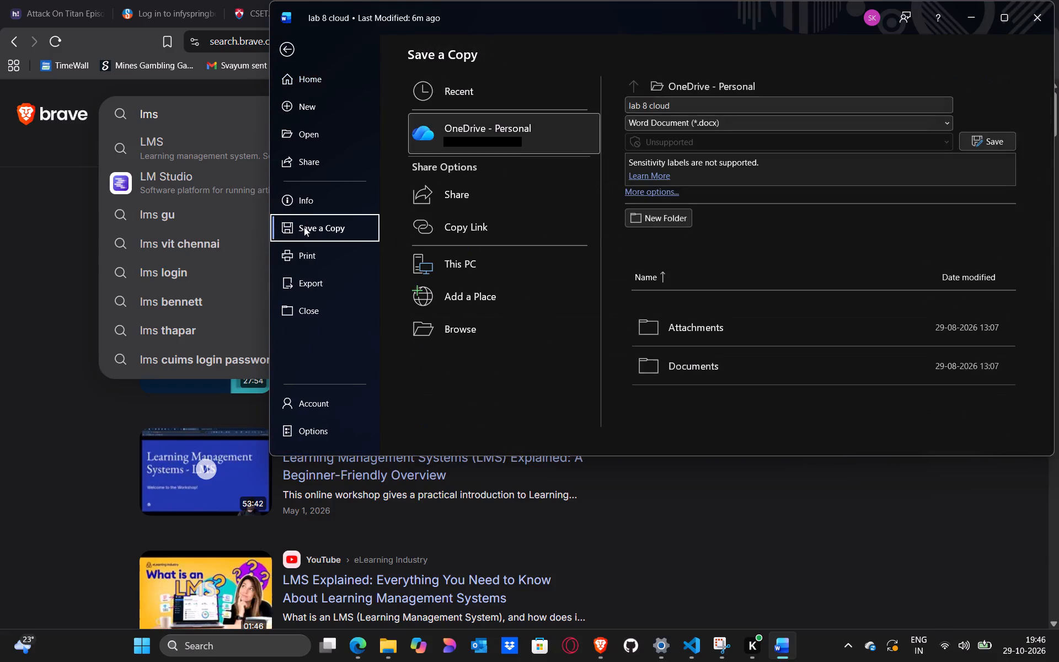
{"action": "left_click", "coordinate": [426, 269]}
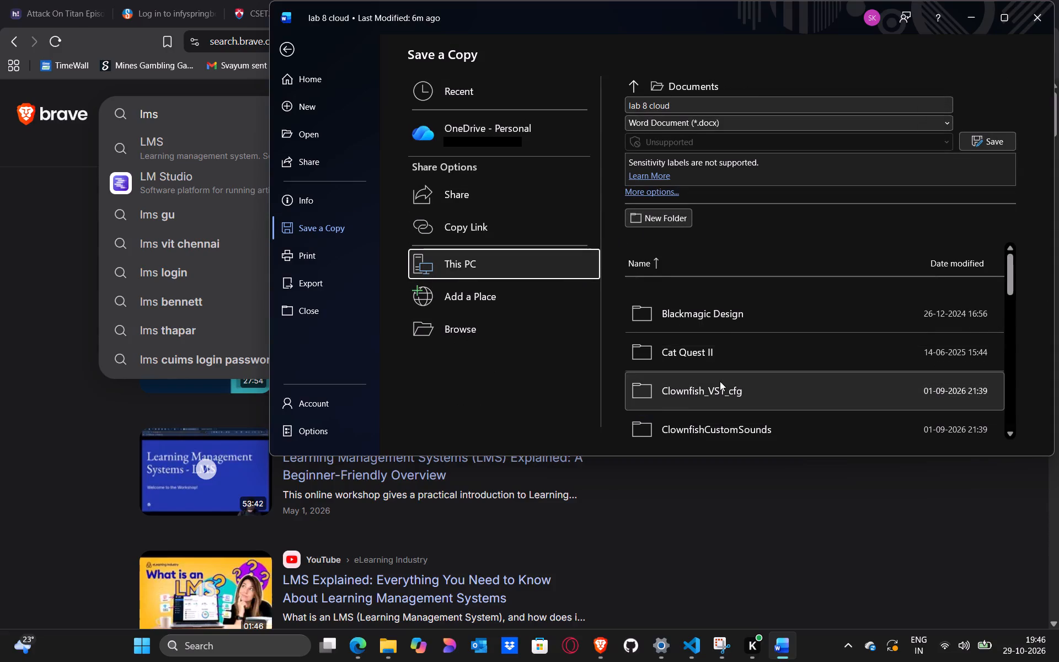
{"action": "scroll", "coordinate": [720, 381], "scroll_direction": "down", "scroll_amount": 10}
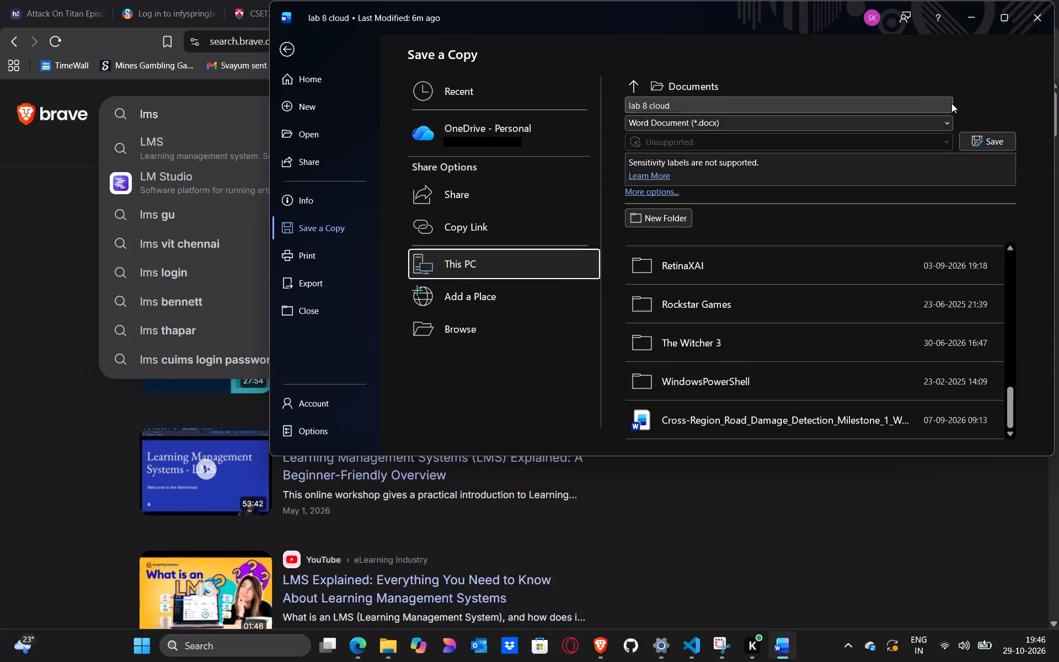
{"action": "left_click", "coordinate": [998, 136]}
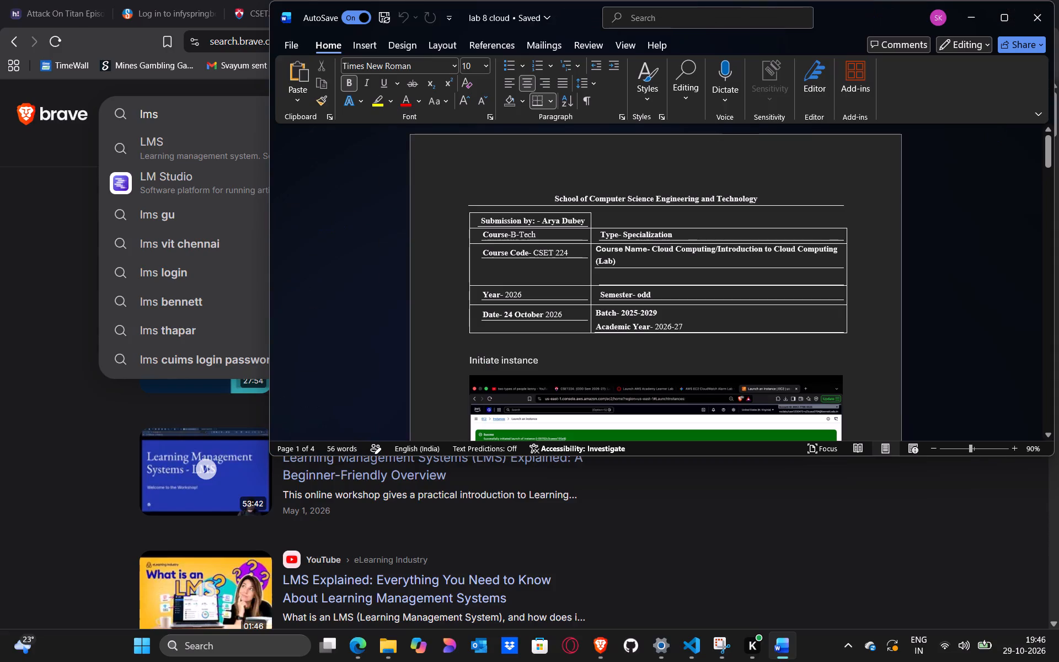
{"action": "scroll", "coordinate": [757, 342], "scroll_direction": "down", "scroll_amount": 6}
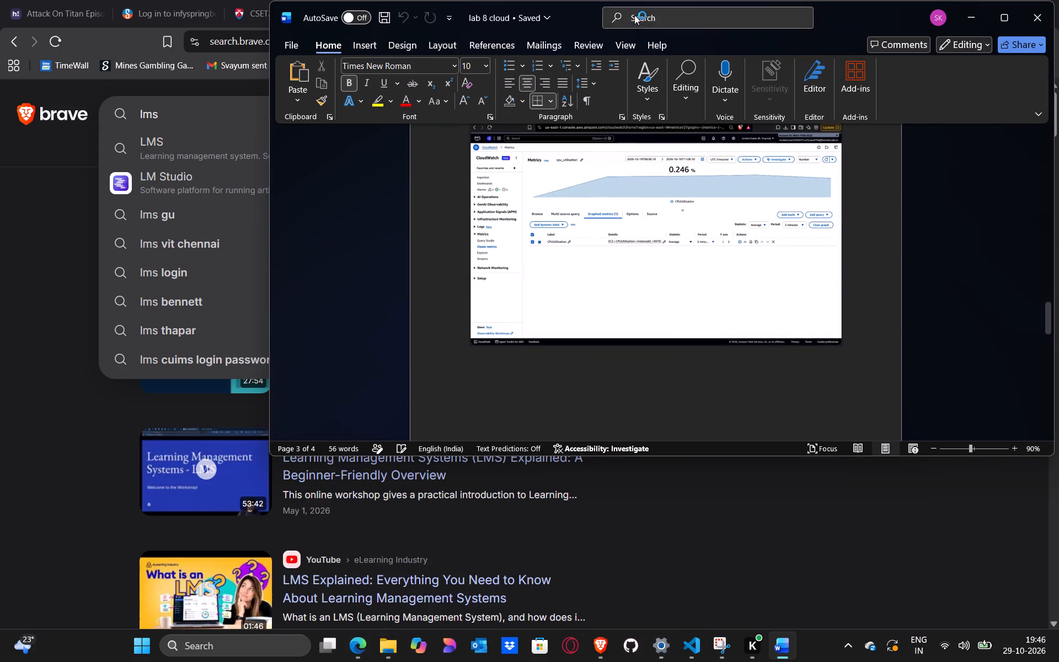
Return to the Lab 08 submission in the browser and look through Downloads, Documents and Desktop in the upload file chooser for the lab 8 document.
{"action": "left_click", "coordinate": [240, 9]}
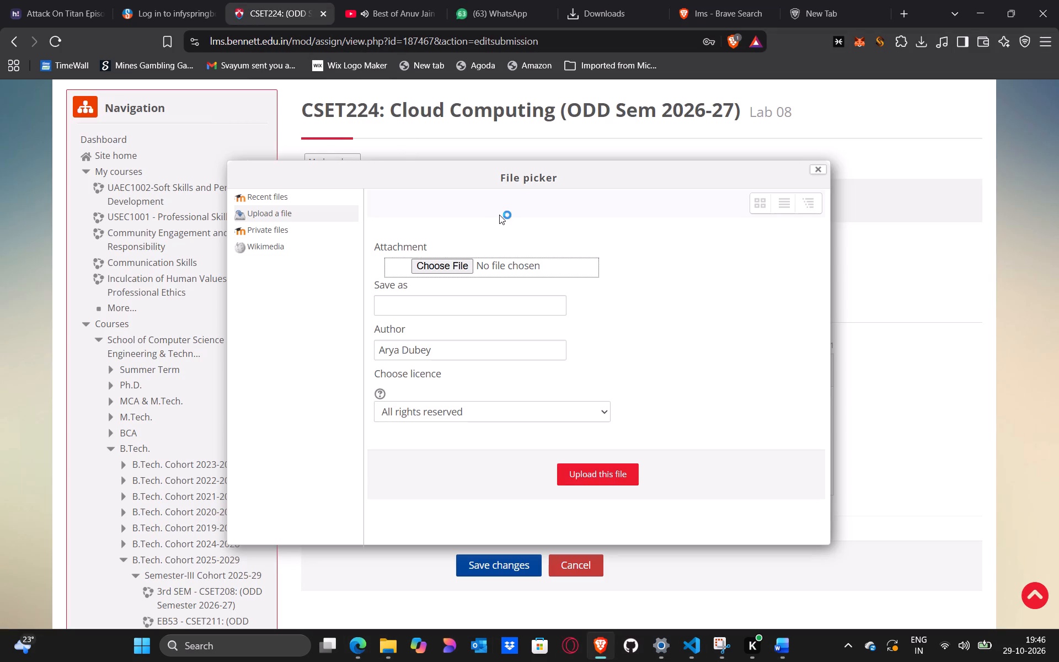
{"action": "left_click", "coordinate": [449, 264]}
{"action": "scroll", "coordinate": [247, 138], "scroll_direction": "down", "scroll_amount": 1}
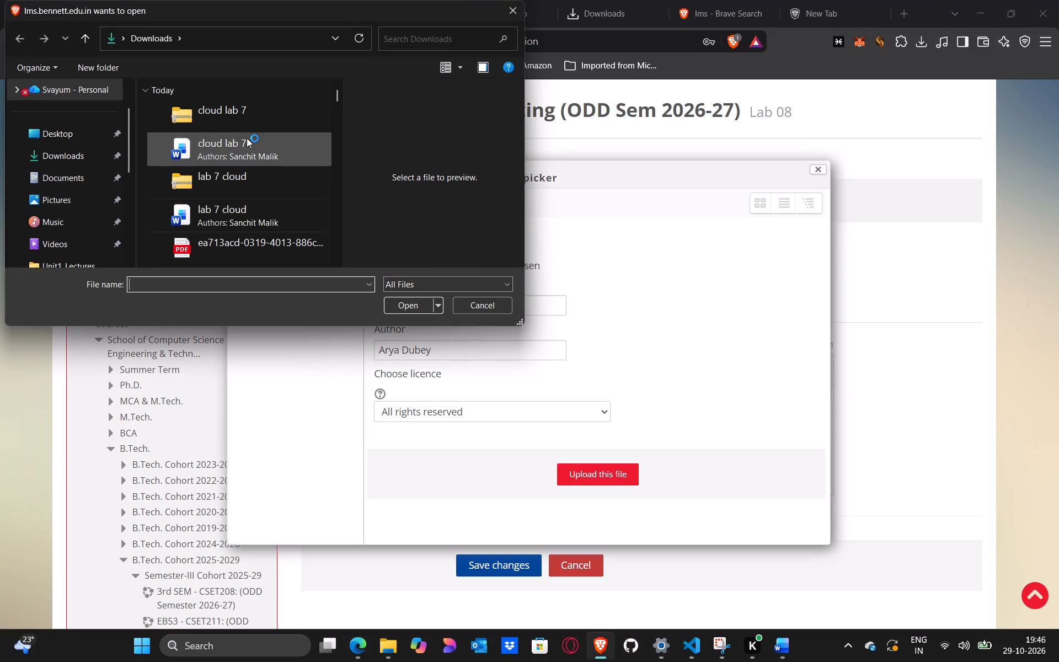
{"action": "scroll", "coordinate": [247, 138], "scroll_direction": "down", "scroll_amount": 1}
{"action": "scroll", "coordinate": [247, 138], "scroll_direction": "up", "scroll_amount": 5}
{"action": "left_click", "coordinate": [74, 148]}
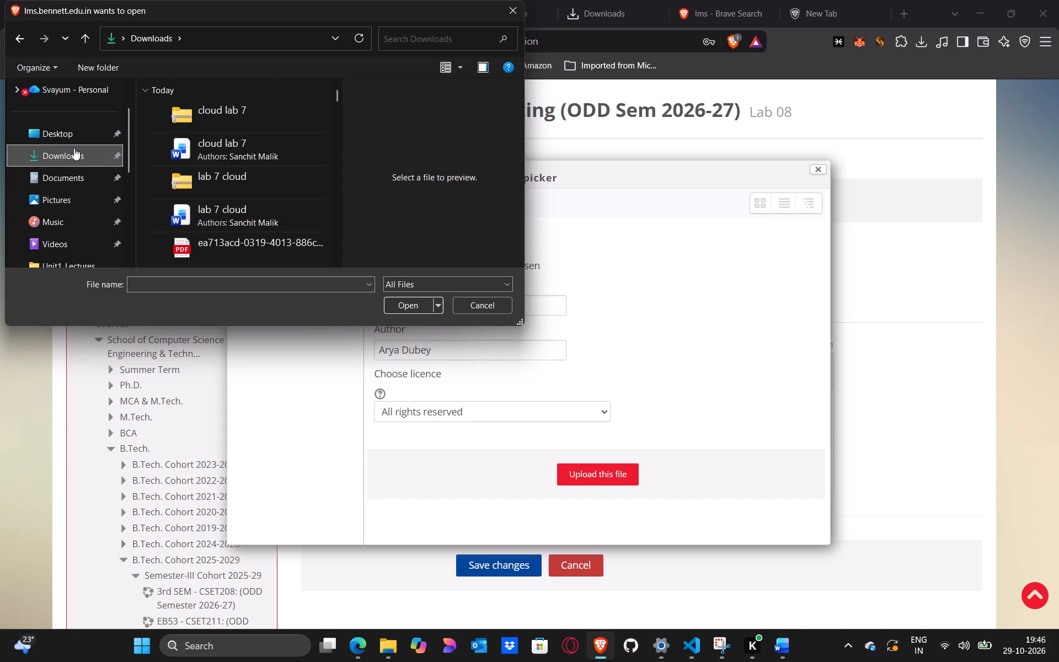
{"action": "left_click", "coordinate": [72, 149]}
{"action": "scroll", "coordinate": [256, 185], "scroll_direction": "up", "scroll_amount": 1}
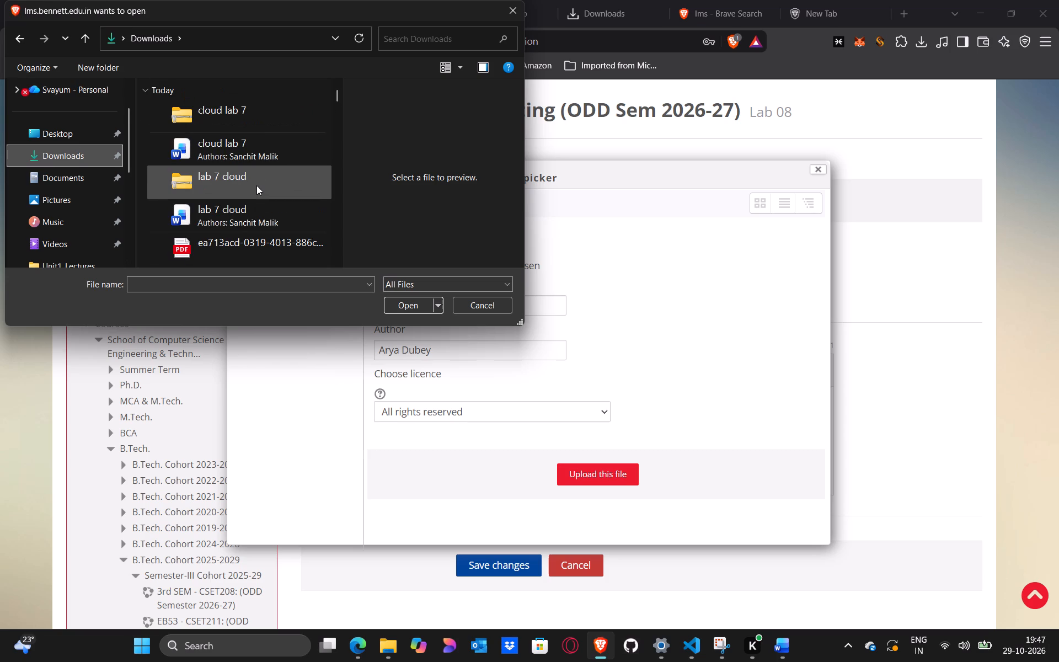
{"action": "left_click", "coordinate": [76, 192]}
{"action": "left_click", "coordinate": [76, 170]}
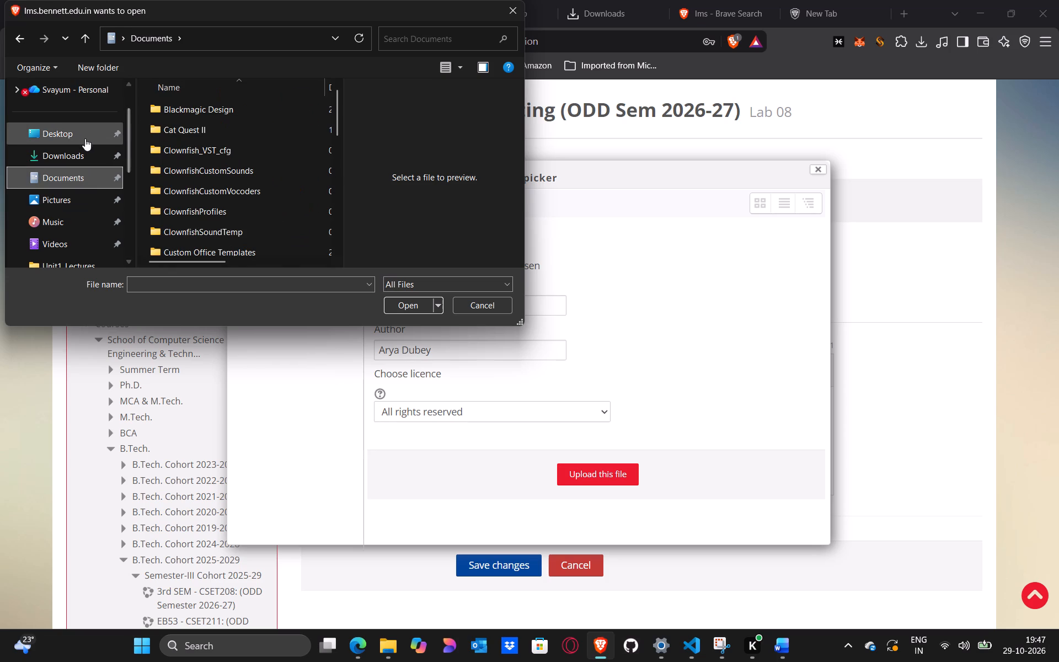
{"action": "left_click", "coordinate": [78, 133]}
{"action": "scroll", "coordinate": [89, 181], "scroll_direction": "down", "scroll_amount": 1}
{"action": "scroll", "coordinate": [220, 206], "scroll_direction": "down", "scroll_amount": 1}
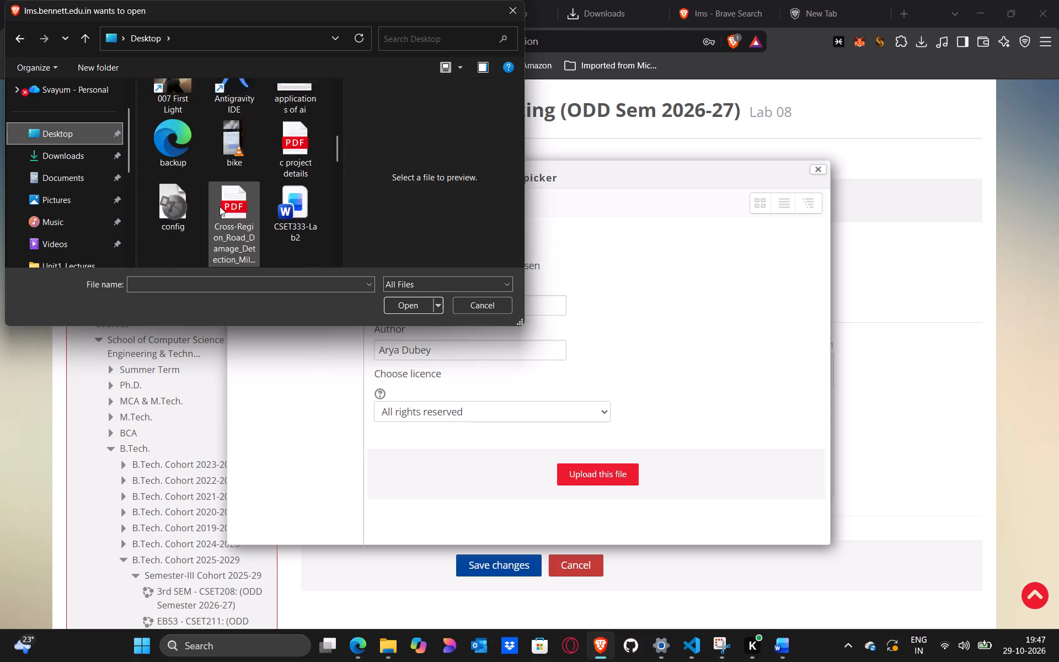
{"action": "scroll", "coordinate": [220, 206], "scroll_direction": "down", "scroll_amount": 1}
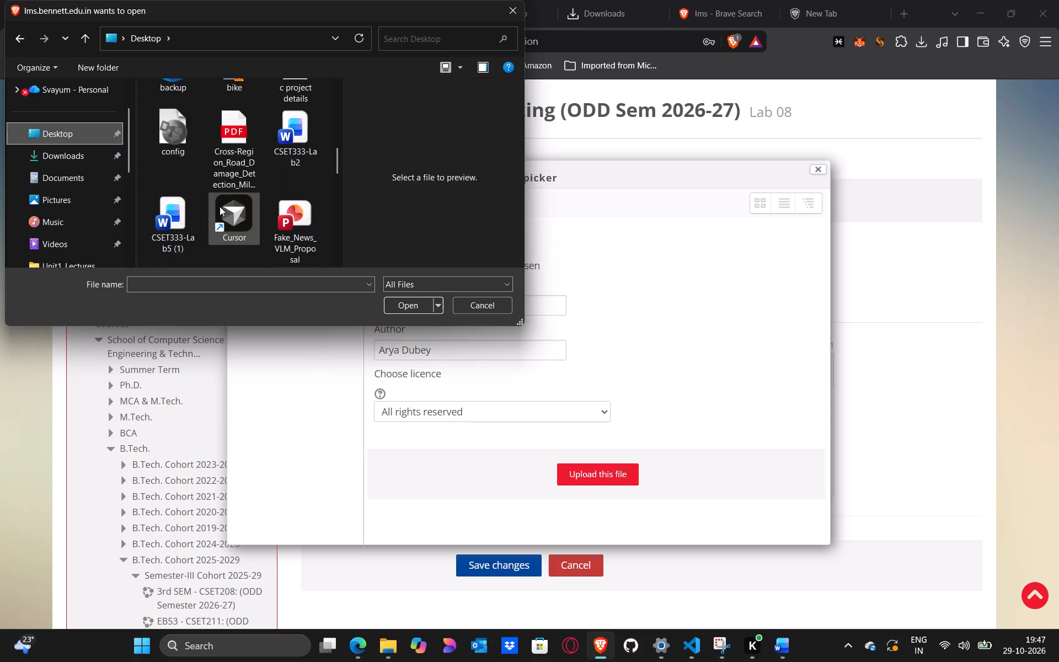
Search the Desktop location in the file chooser for "lab" and look through the matching files.
{"action": "left_click", "coordinate": [437, 40]}
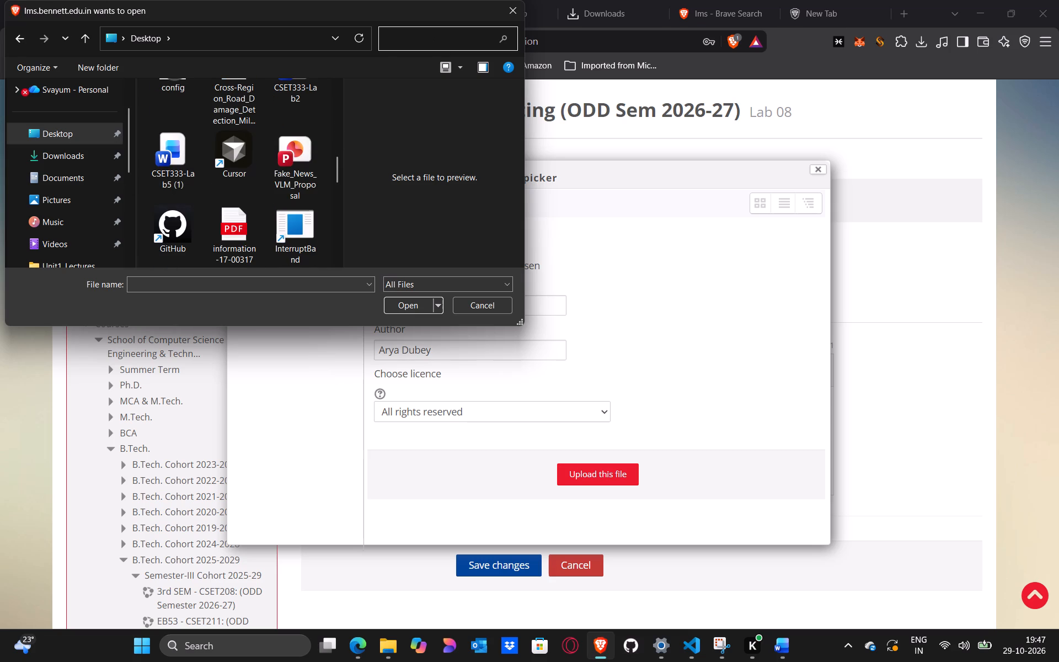
{"action": "type", "text": "lab"}
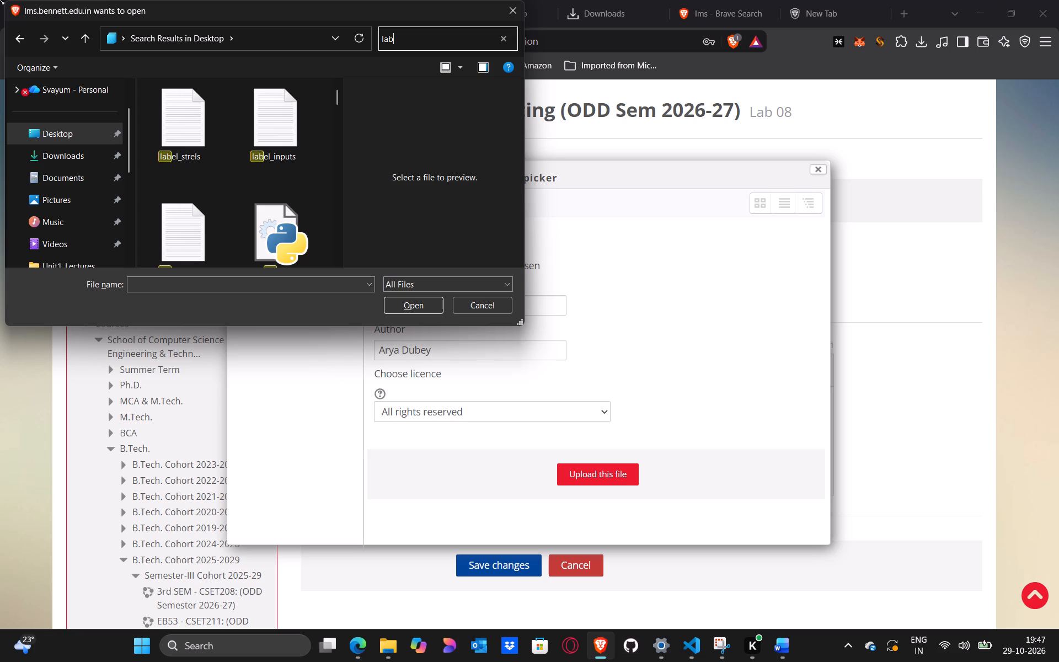
{"action": "scroll", "coordinate": [185, 203], "scroll_direction": "down", "scroll_amount": 2}
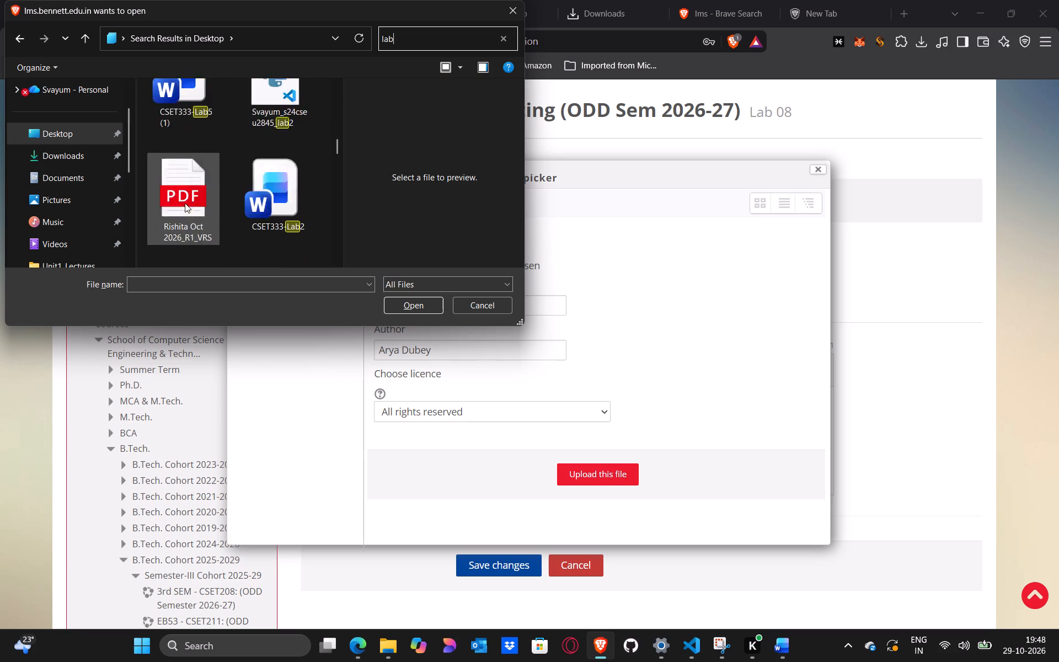
{"action": "scroll", "coordinate": [185, 203], "scroll_direction": "down", "scroll_amount": 4}
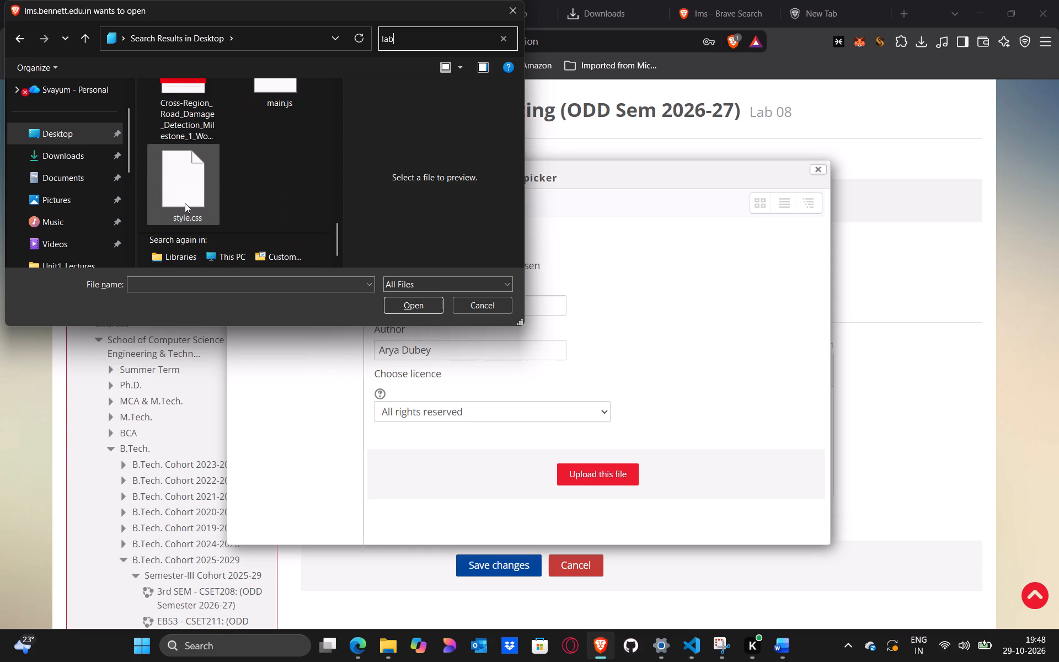
{"action": "scroll", "coordinate": [185, 203], "scroll_direction": "up", "scroll_amount": 8}
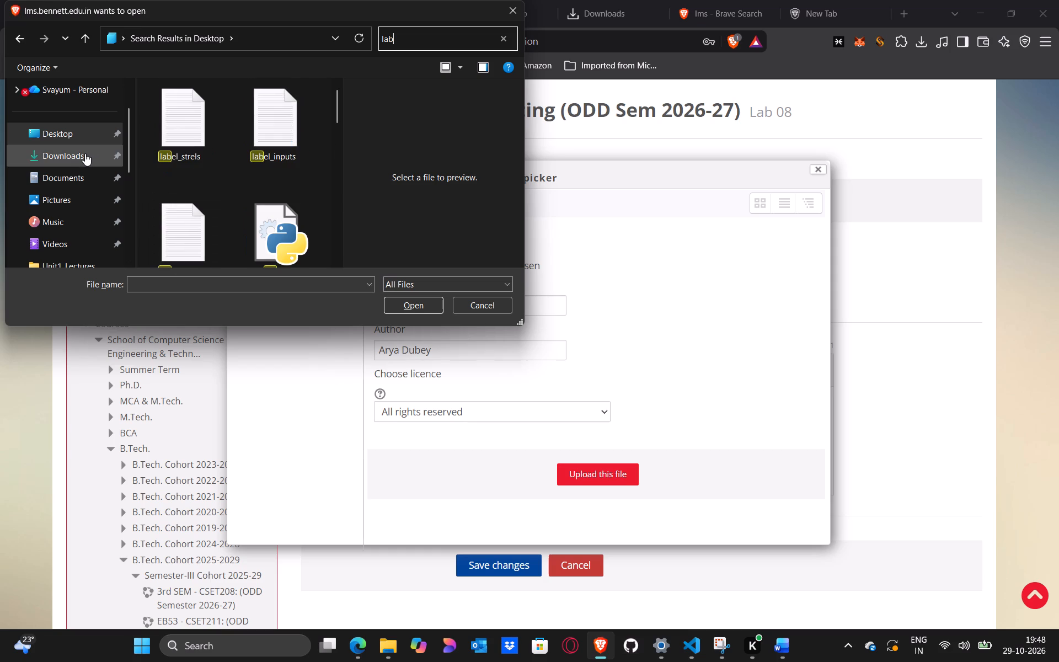
Look through the Downloads, Pictures and personal OneDrive locations in the file chooser for the lab 8 cloud document.
{"action": "left_click", "coordinate": [83, 154]}
{"action": "scroll", "coordinate": [274, 195], "scroll_direction": "down", "scroll_amount": 1}
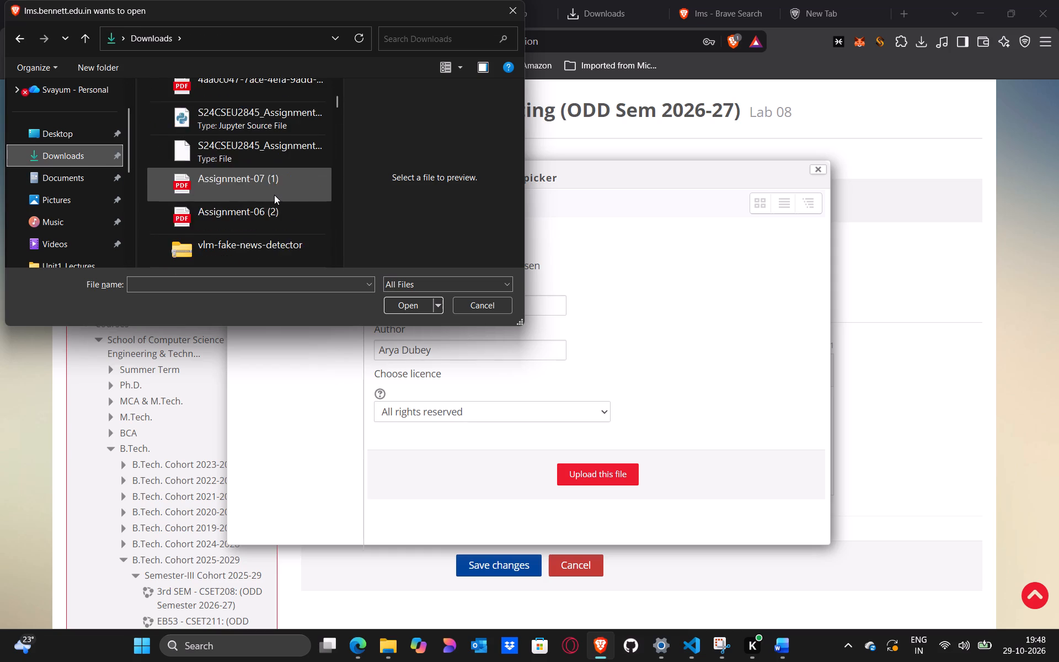
{"action": "scroll", "coordinate": [274, 195], "scroll_direction": "down", "scroll_amount": 4}
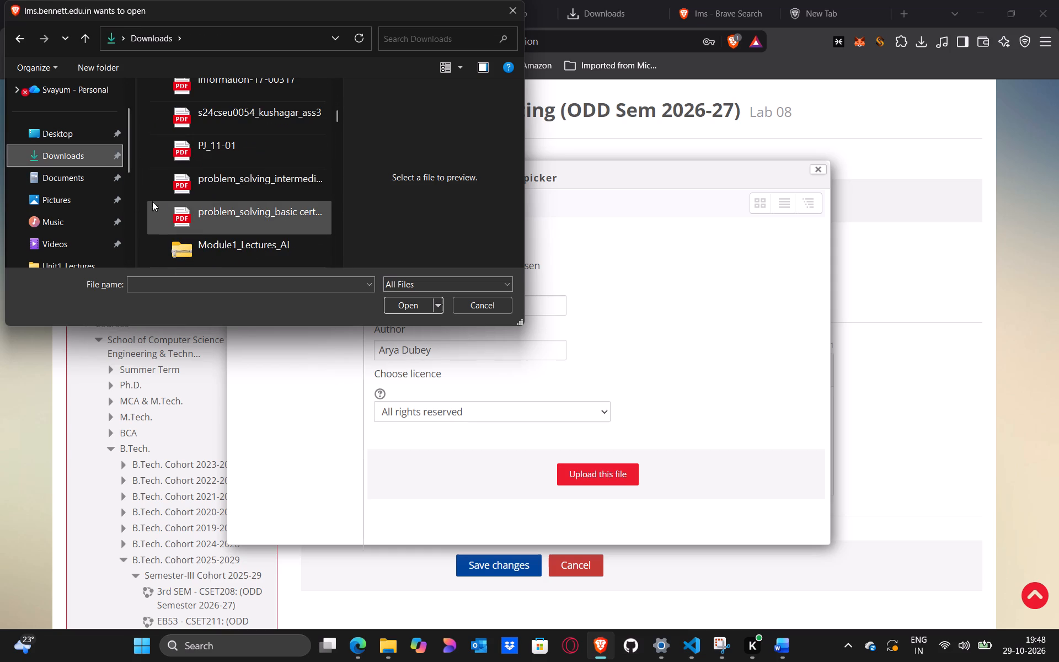
{"action": "left_click", "coordinate": [87, 191]}
{"action": "scroll", "coordinate": [268, 197], "scroll_direction": "down", "scroll_amount": 1}
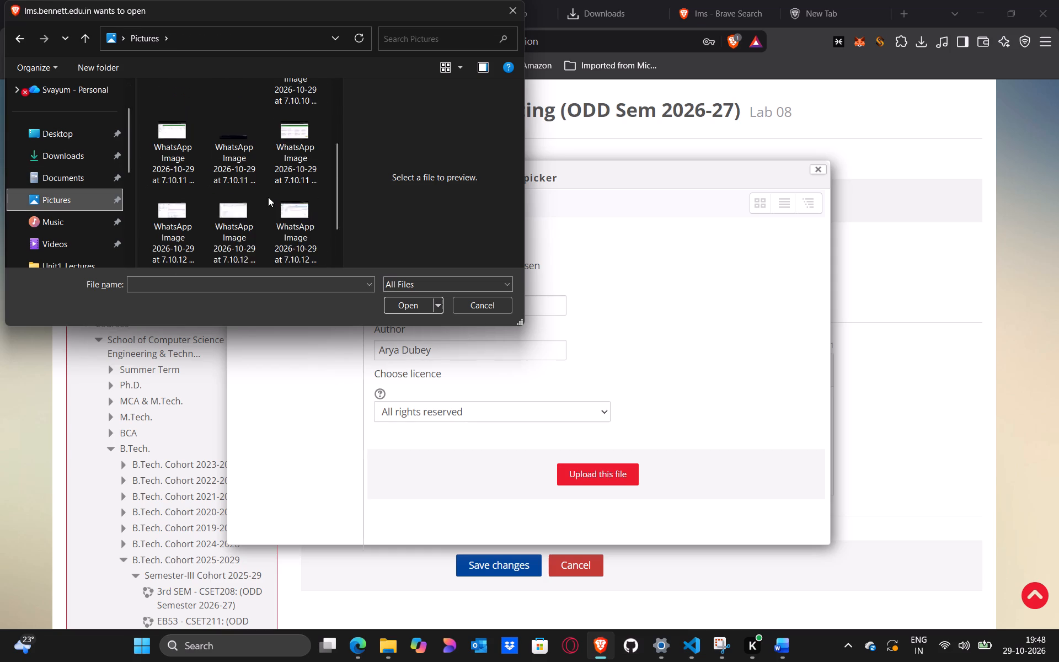
{"action": "scroll", "coordinate": [268, 197], "scroll_direction": "down", "scroll_amount": 1}
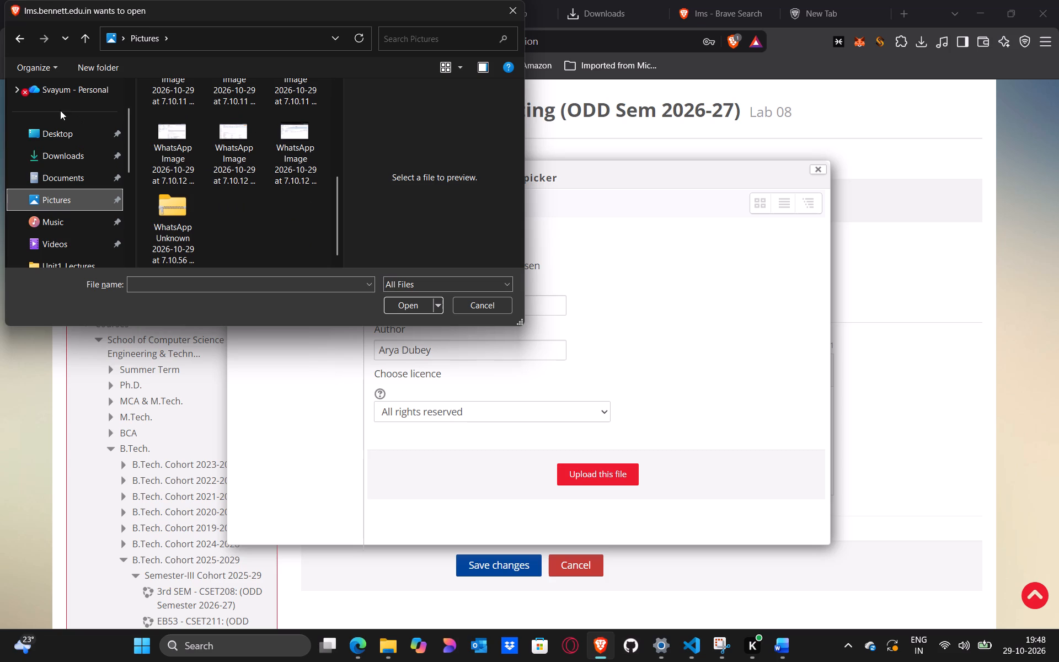
{"action": "left_click", "coordinate": [50, 124]}
{"action": "left_click", "coordinate": [62, 90]}
{"action": "scroll", "coordinate": [63, 114], "scroll_direction": "up", "scroll_amount": 1}
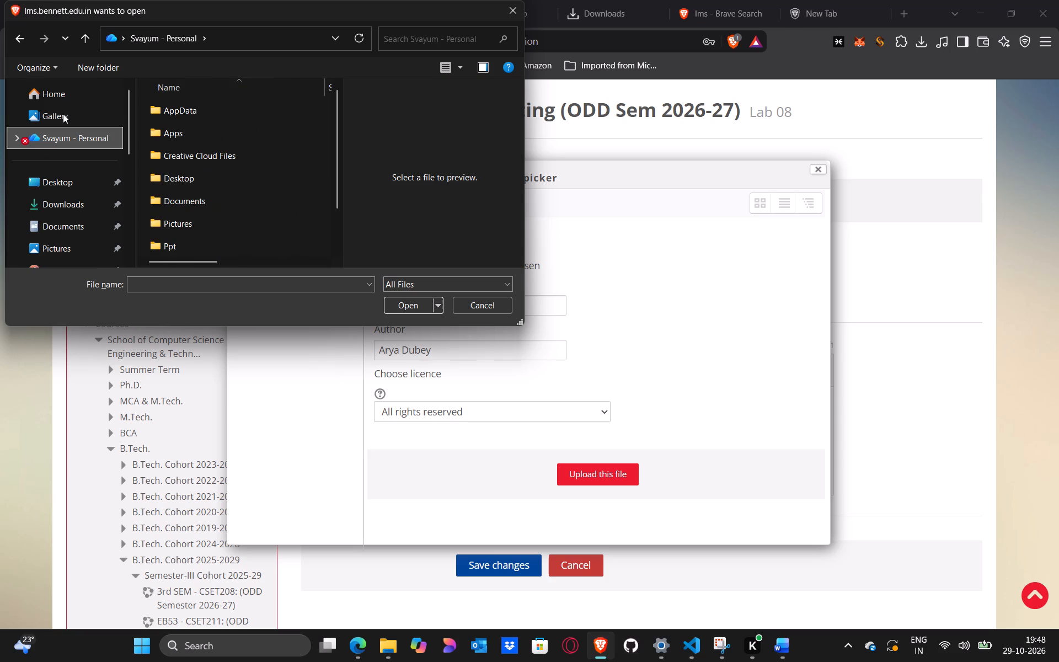
Choose the lab 8 cloud document from the Home location's recent files and upload it to the Lab 08 file submission.
{"action": "scroll", "coordinate": [63, 114], "scroll_direction": "up", "scroll_amount": 2}
{"action": "left_click", "coordinate": [54, 93]}
{"action": "scroll", "coordinate": [241, 167], "scroll_direction": "down", "scroll_amount": 3}
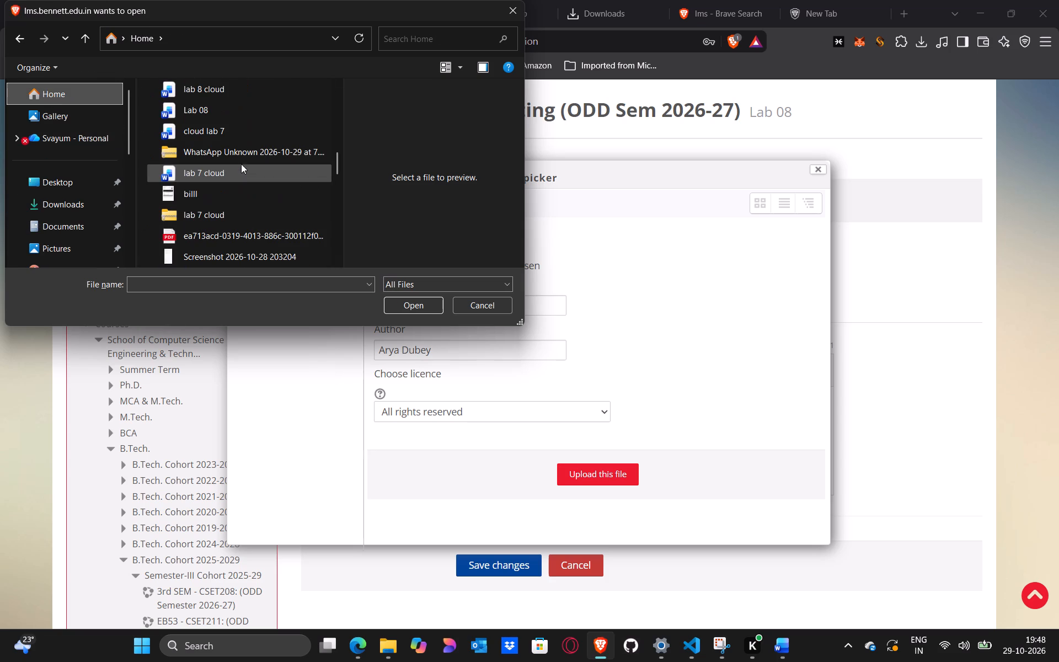
{"action": "left_click", "coordinate": [203, 93]}
{"action": "left_click", "coordinate": [408, 305]}
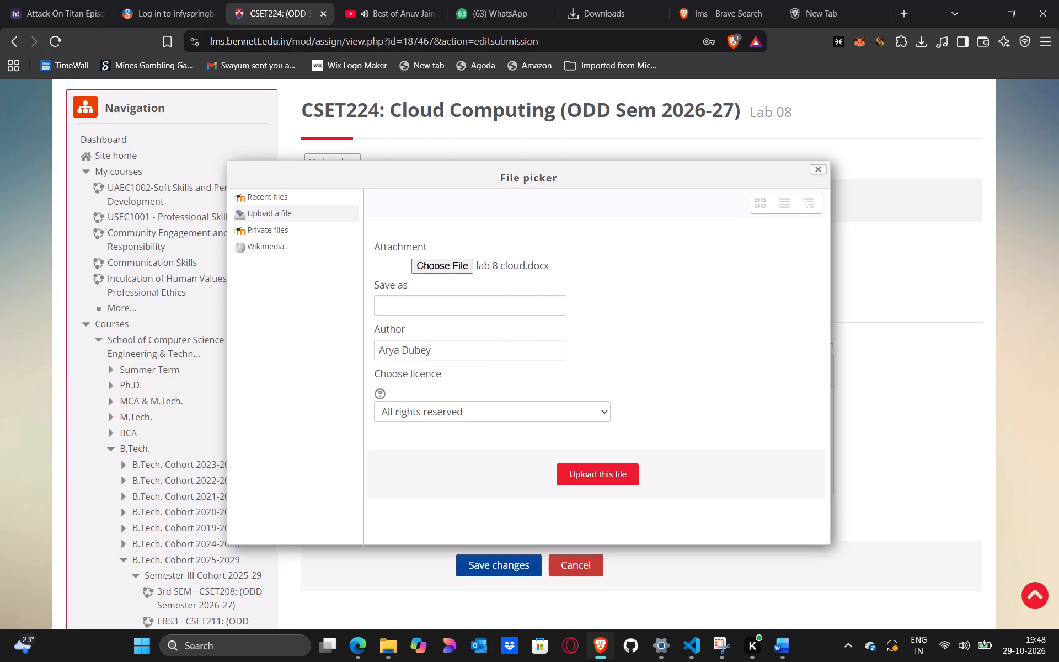
{"action": "left_click", "coordinate": [579, 473]}
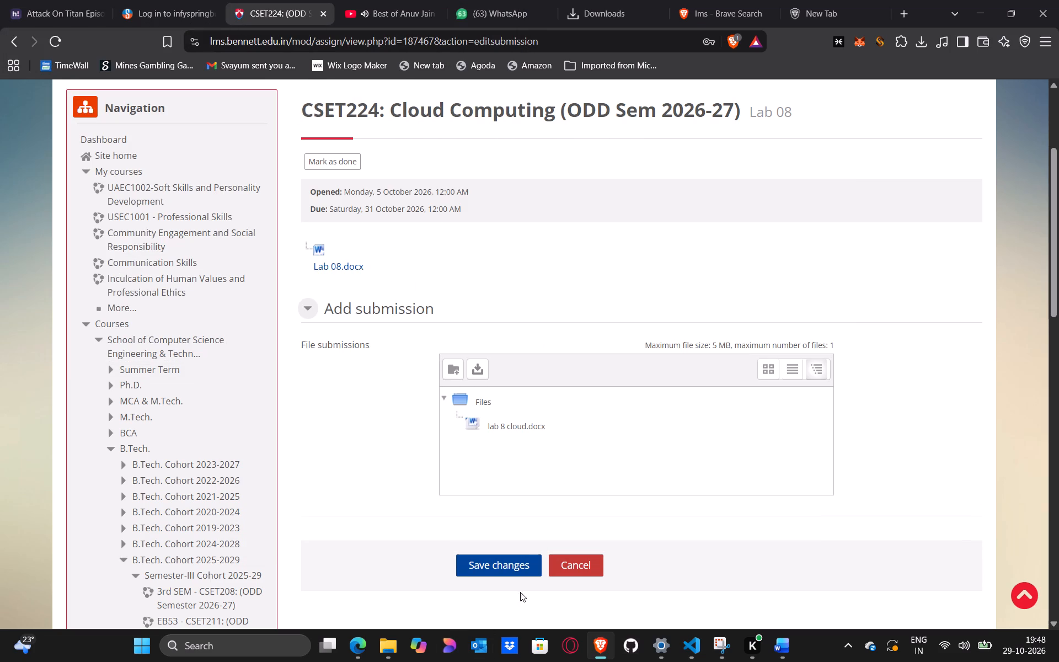
Save the Lab 08 submission with the uploaded lab 8 cloud.docx file.
{"action": "left_click", "coordinate": [507, 575]}
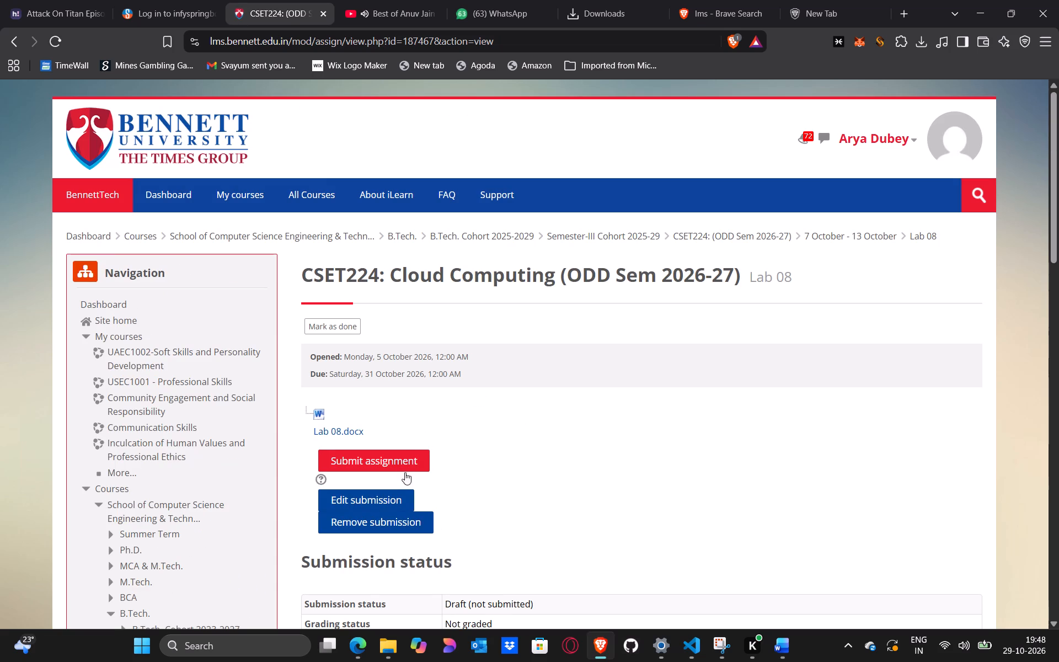
Submit the Lab 08 assignment for grading and confirm the submission.
{"action": "left_click", "coordinate": [399, 465]}
{"action": "left_click", "coordinate": [511, 552]}
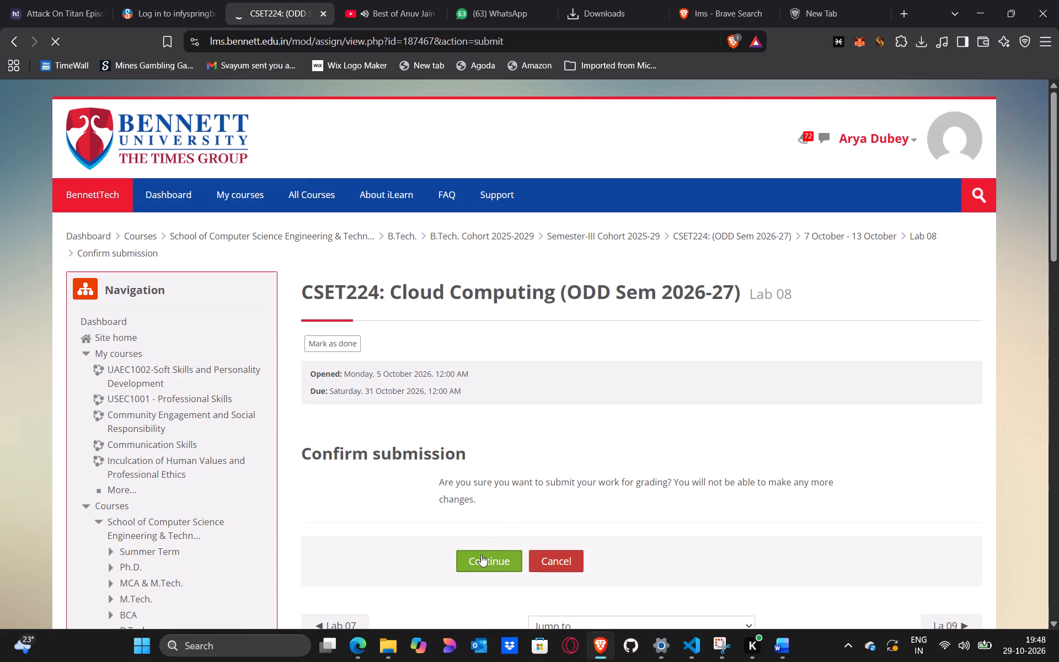
{"action": "scroll", "coordinate": [486, 429], "scroll_direction": "down", "scroll_amount": 1}
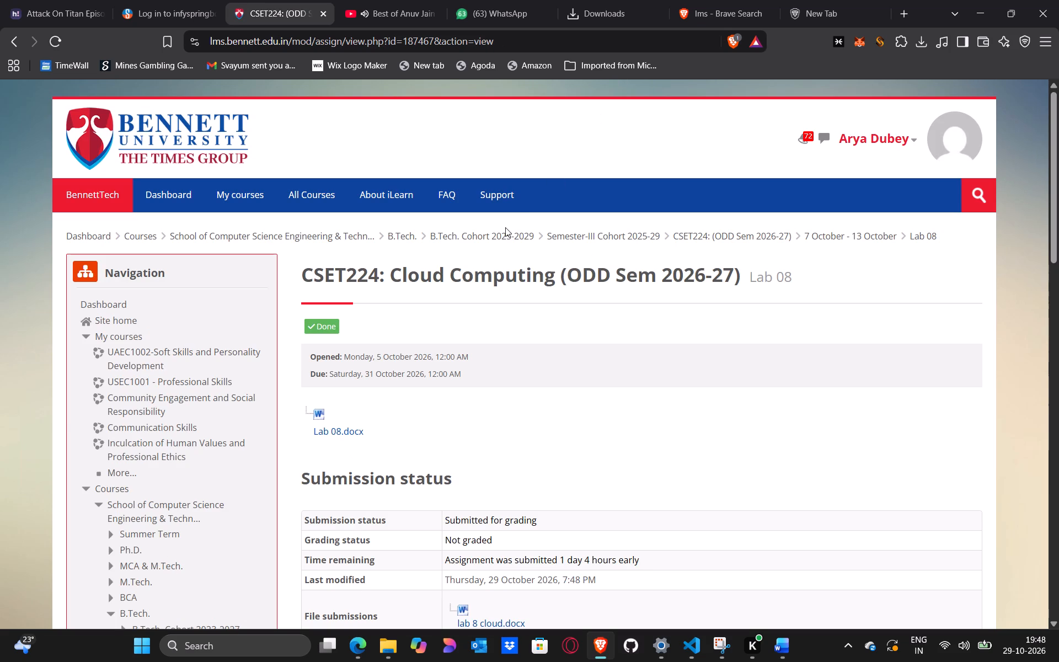
Close the Lab 08 course page, the browser, the lab 8 cloud document and the Pictures folder window.
{"action": "left_click", "coordinate": [323, 12]}
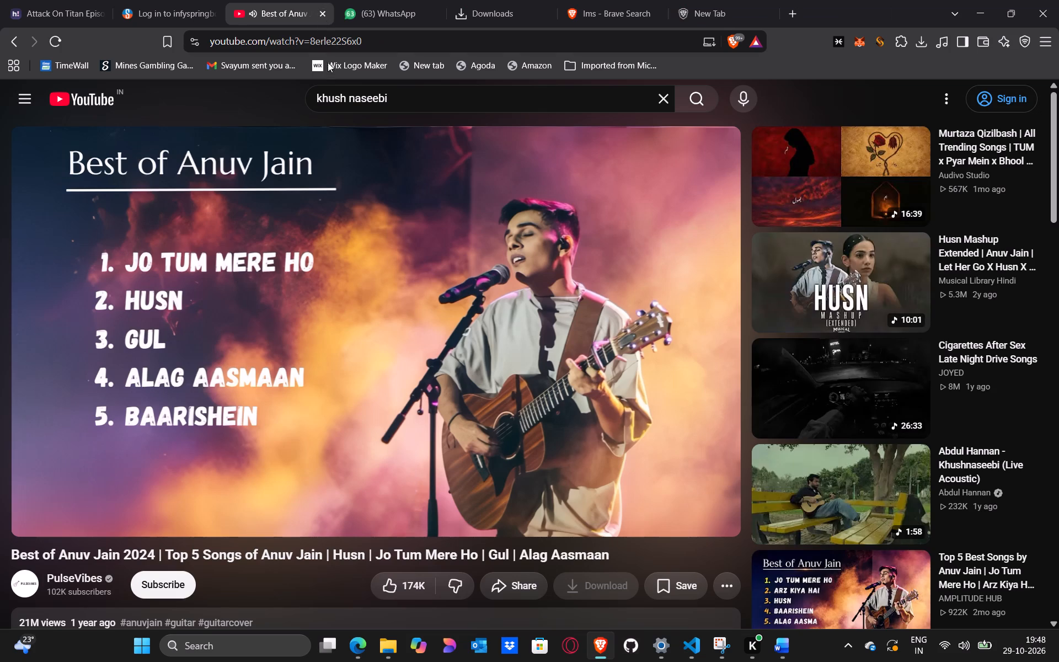
{"action": "key", "text": "Escape"}
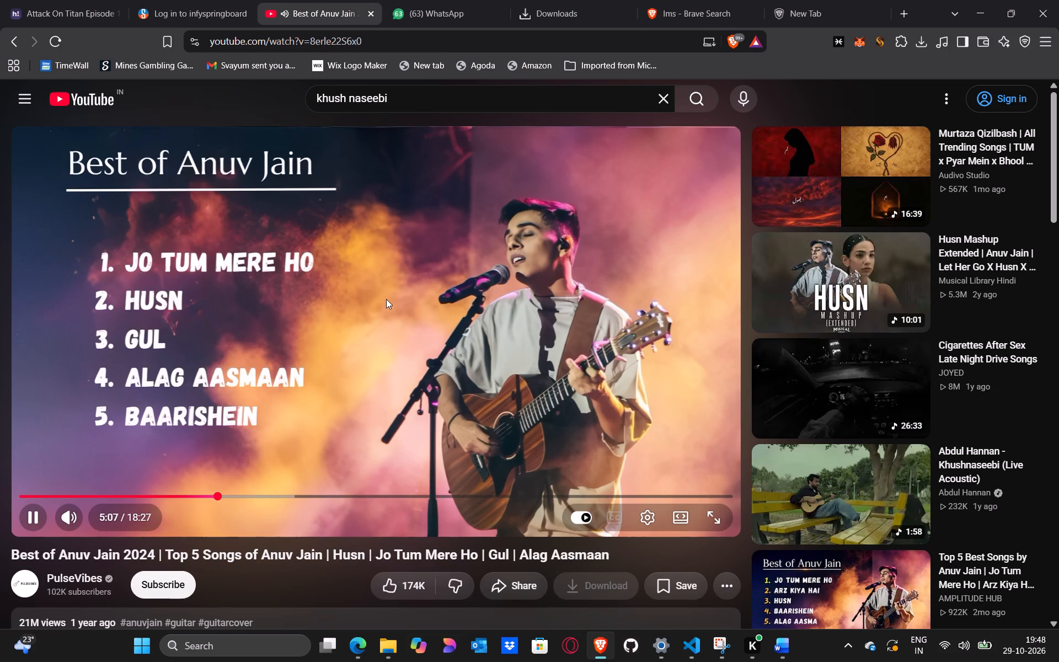
{"action": "left_click", "coordinate": [1058, 1]}
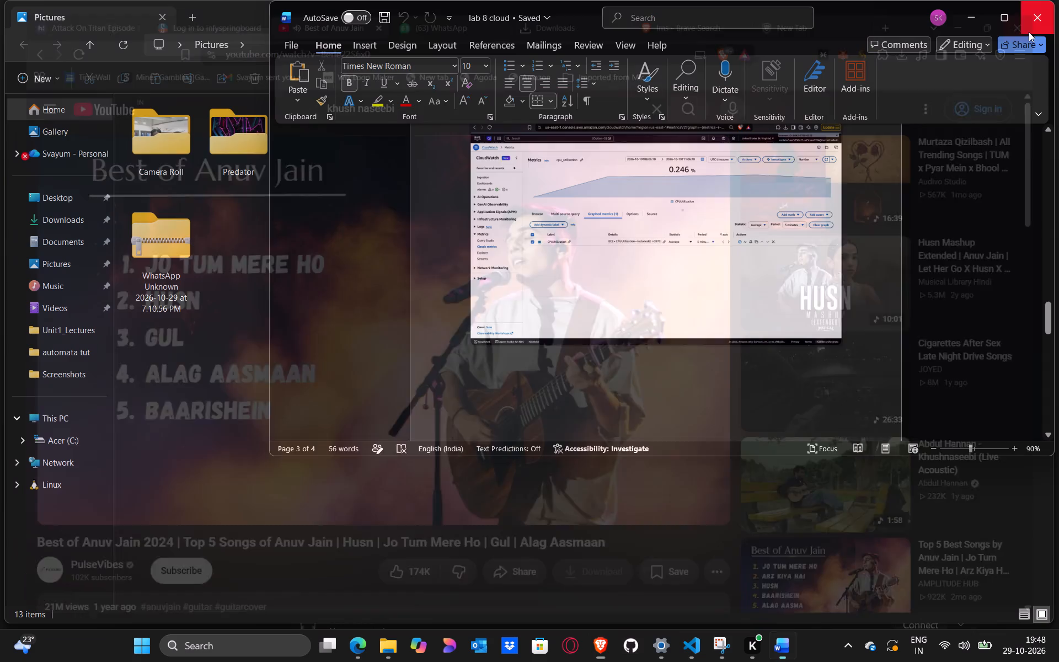
{"action": "left_click", "coordinate": [1040, 17]}
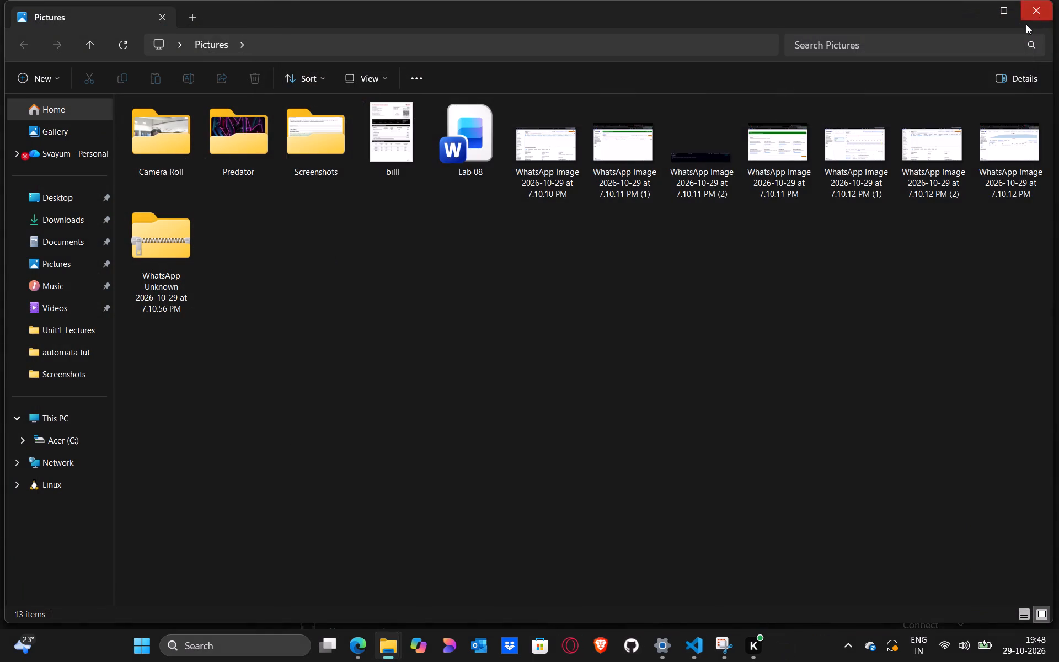
{"action": "left_click", "coordinate": [1038, 1]}
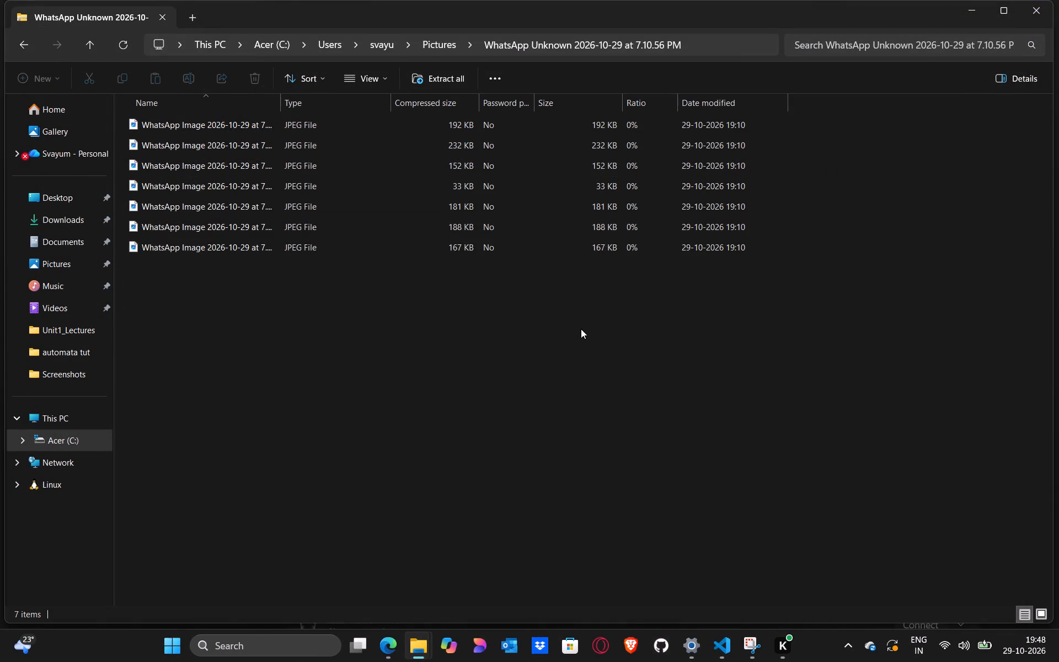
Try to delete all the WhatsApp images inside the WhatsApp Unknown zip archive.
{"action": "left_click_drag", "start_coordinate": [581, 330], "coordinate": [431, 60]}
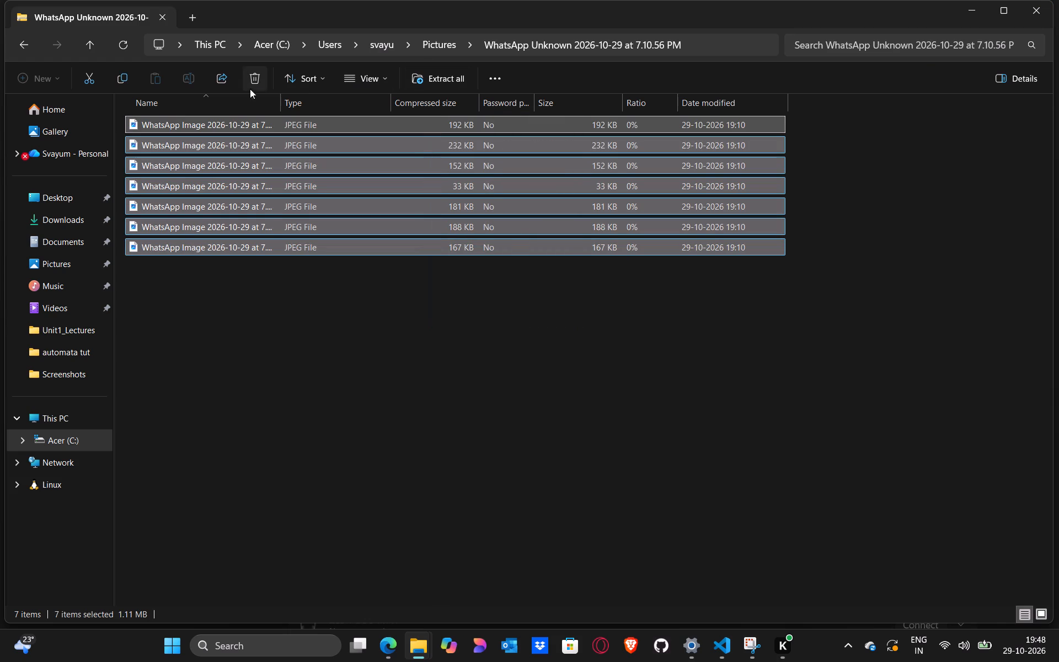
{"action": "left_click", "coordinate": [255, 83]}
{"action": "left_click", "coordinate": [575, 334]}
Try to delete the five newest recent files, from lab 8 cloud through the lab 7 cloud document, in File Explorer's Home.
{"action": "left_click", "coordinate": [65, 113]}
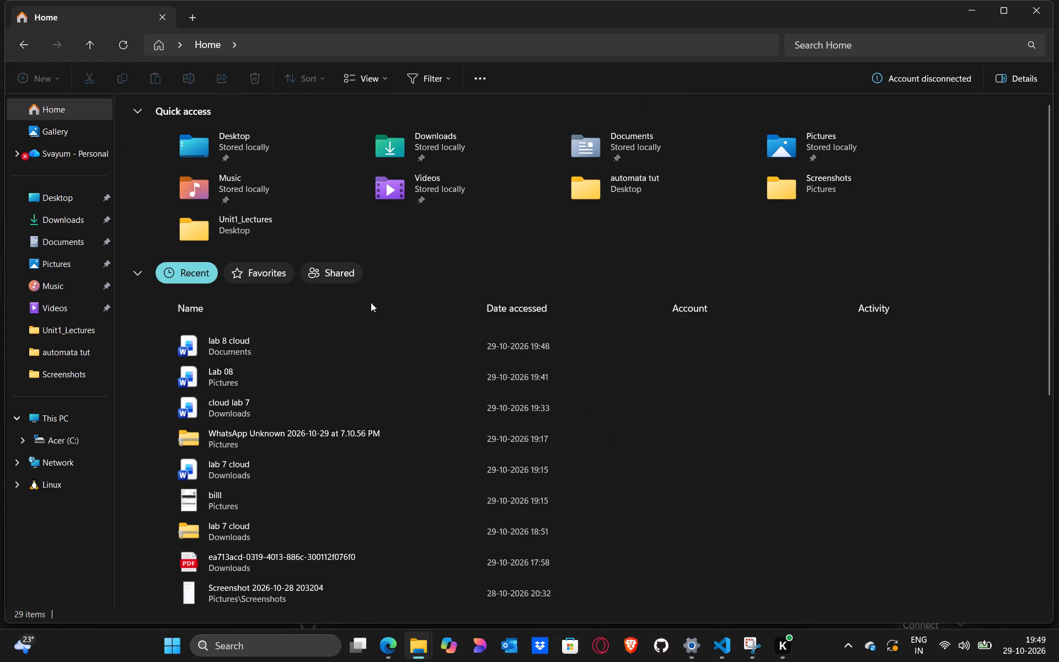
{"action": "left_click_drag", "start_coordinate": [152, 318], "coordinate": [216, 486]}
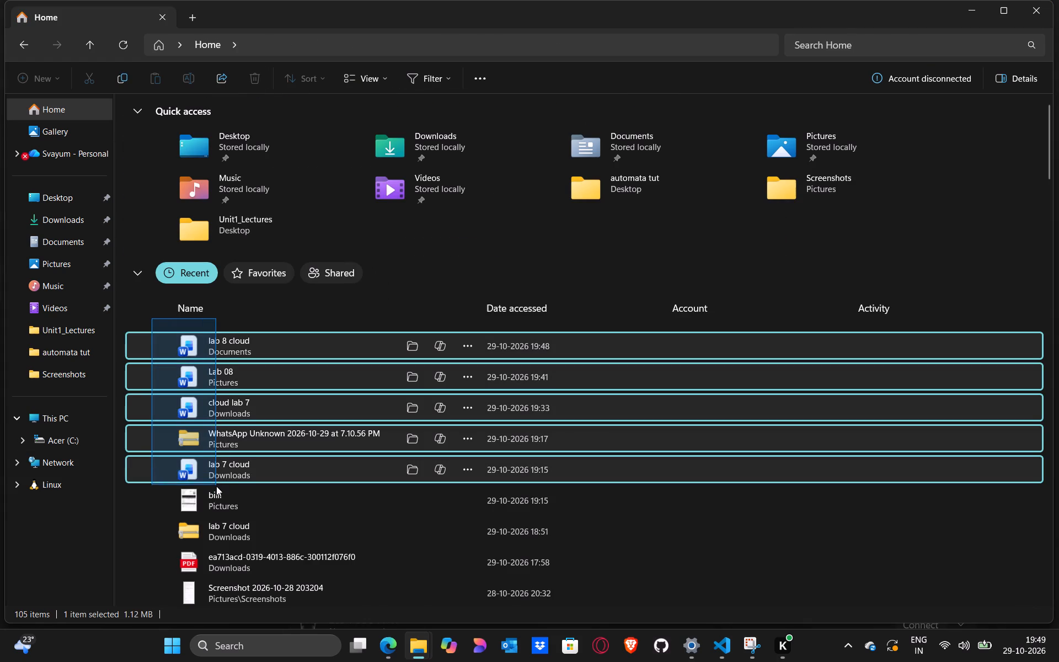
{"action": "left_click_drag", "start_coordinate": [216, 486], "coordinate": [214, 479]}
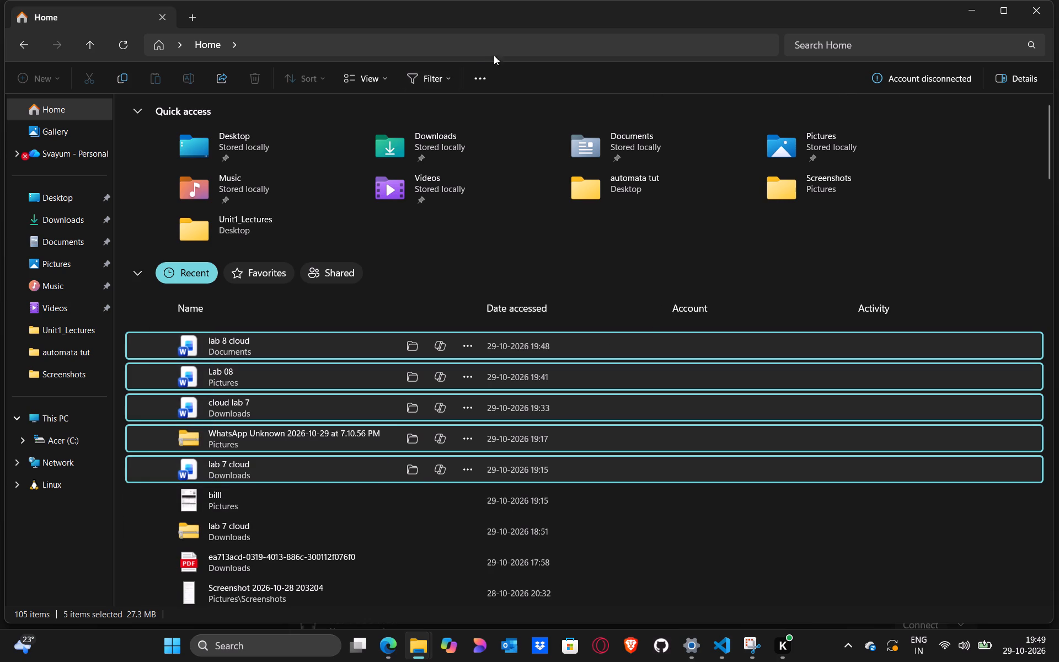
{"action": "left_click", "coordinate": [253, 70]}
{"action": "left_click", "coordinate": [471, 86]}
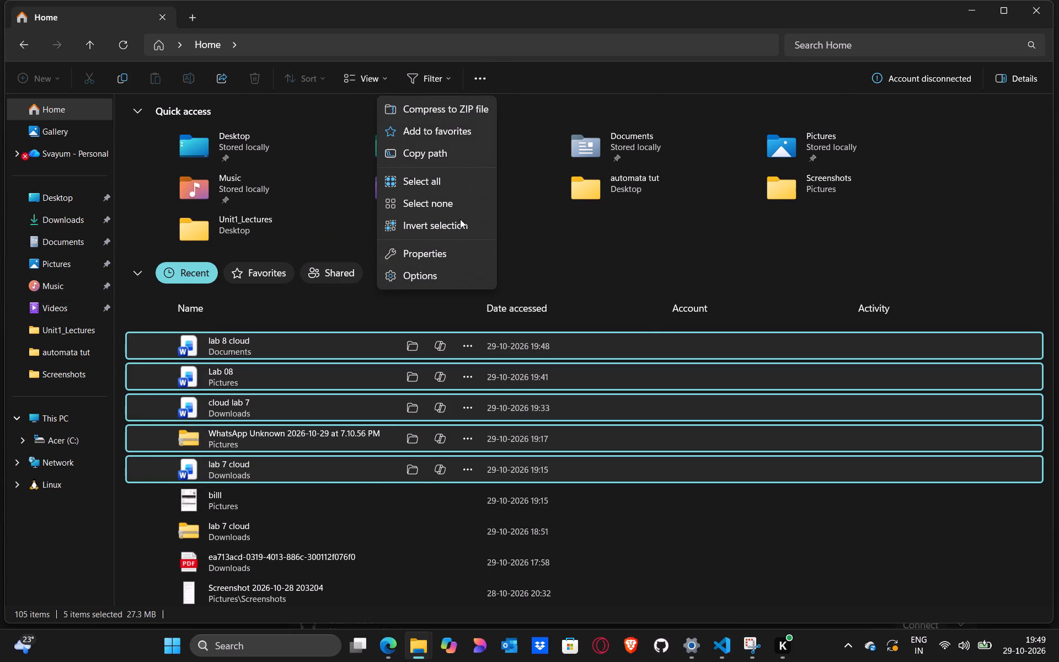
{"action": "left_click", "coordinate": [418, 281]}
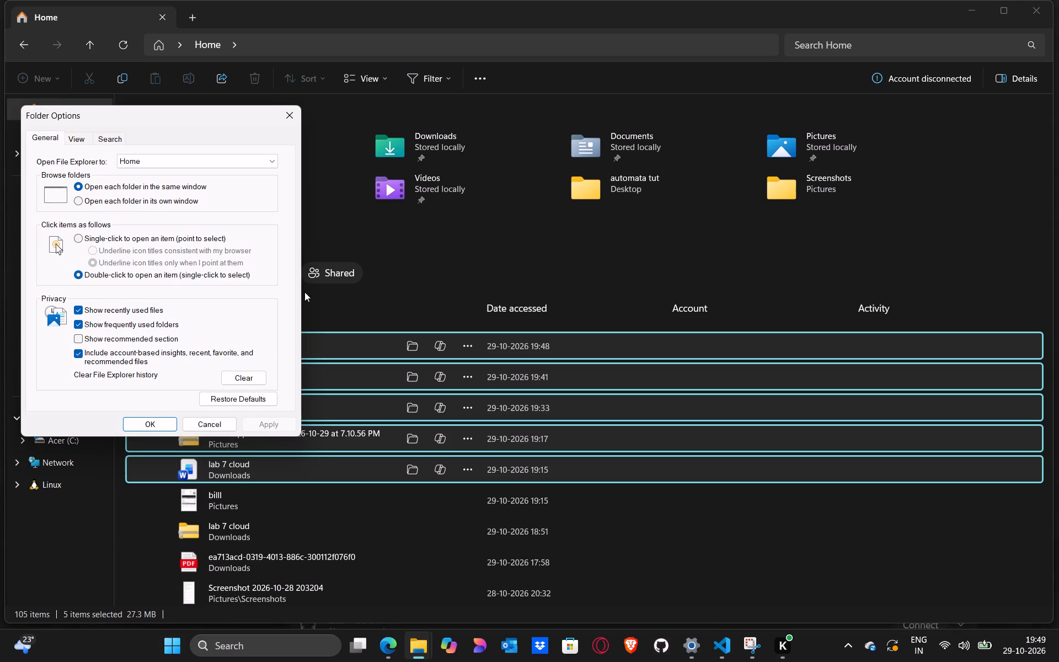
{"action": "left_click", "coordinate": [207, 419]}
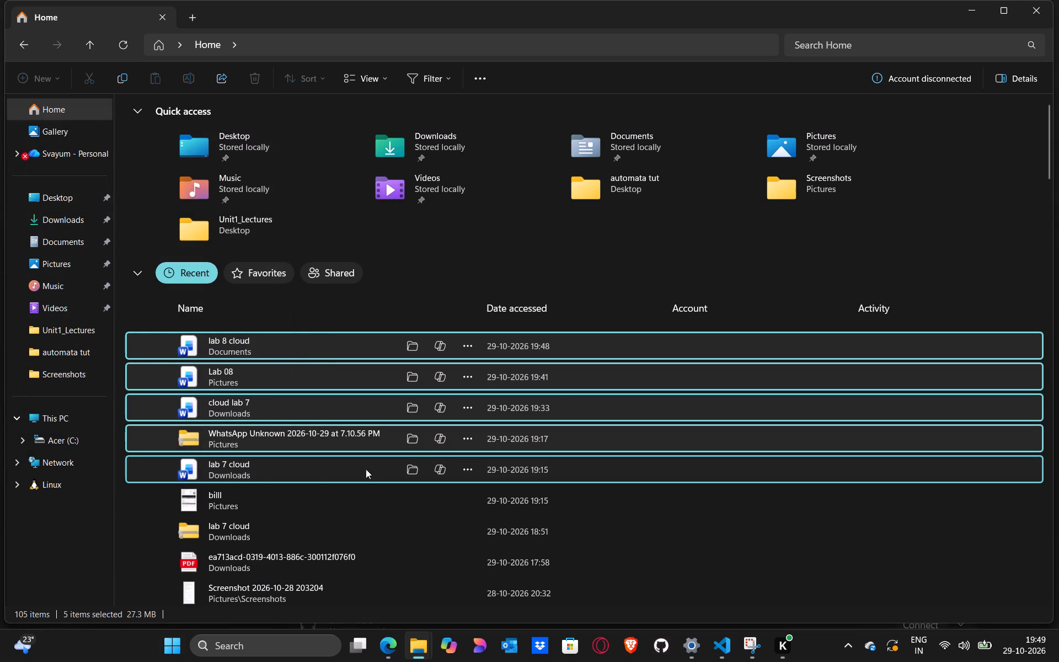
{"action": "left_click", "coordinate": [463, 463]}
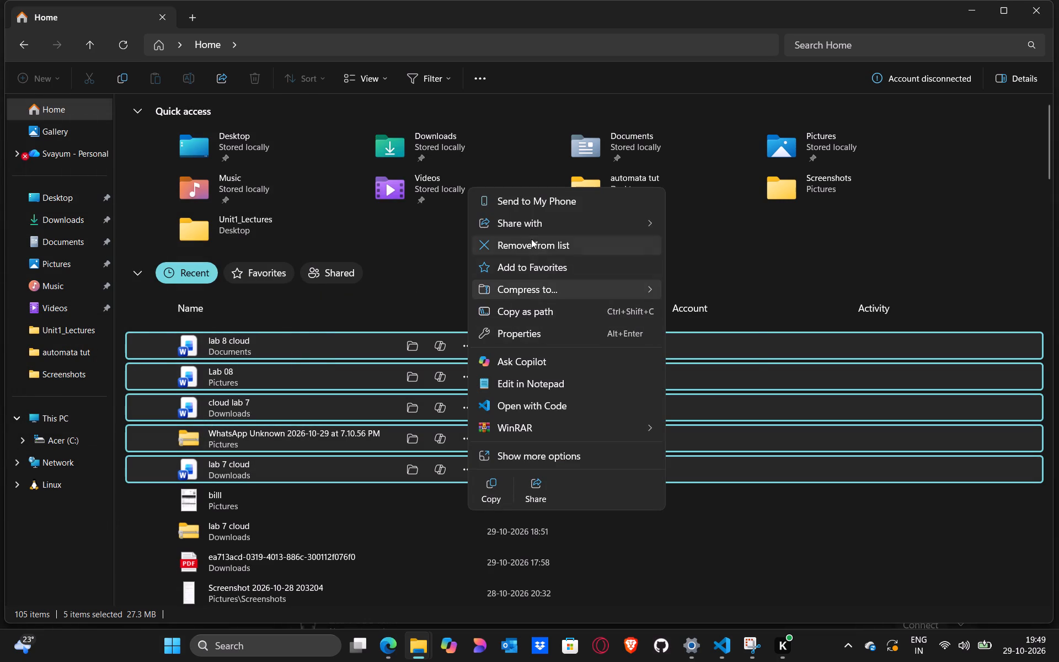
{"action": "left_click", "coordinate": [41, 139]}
Delete all of today's files from the Downloads folder, including the lab 7 cloud and cloud lab 7 documents and archives.
{"action": "left_click", "coordinate": [66, 210]}
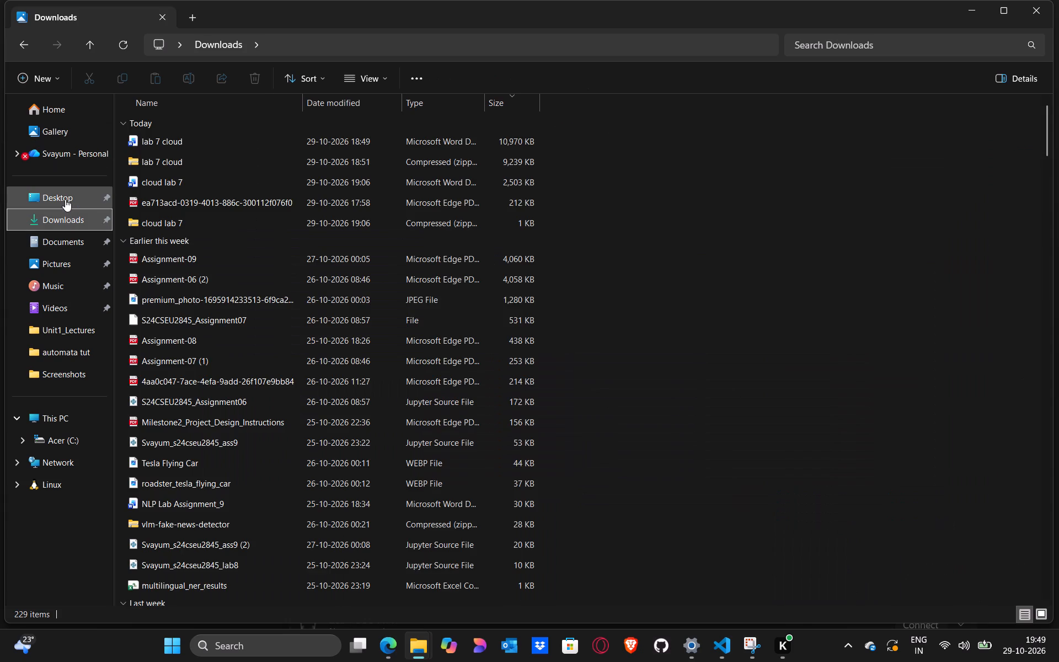
{"action": "left_click", "coordinate": [120, 131]}
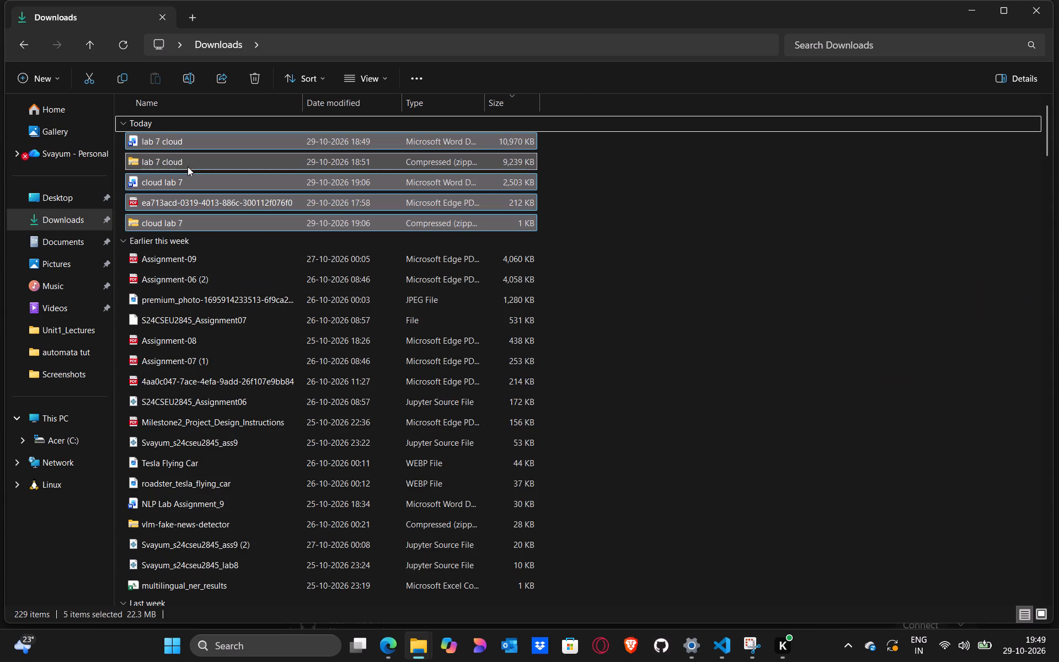
{"action": "left_click", "coordinate": [616, 218]}
{"action": "left_click_drag", "start_coordinate": [609, 230], "coordinate": [393, 136]}
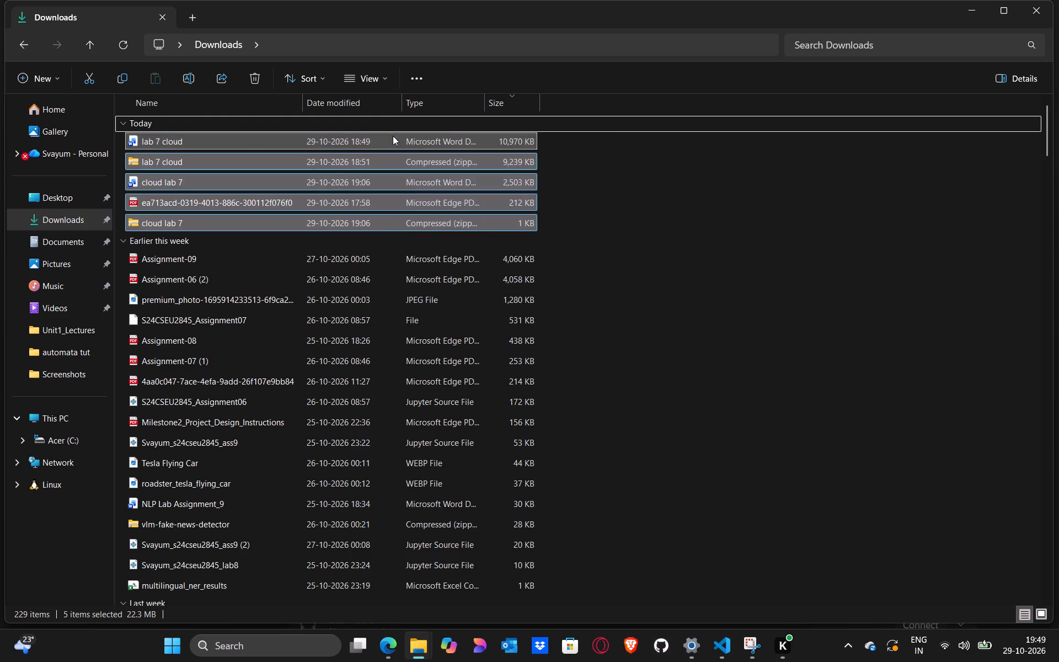
{"action": "left_click", "coordinate": [250, 82]}
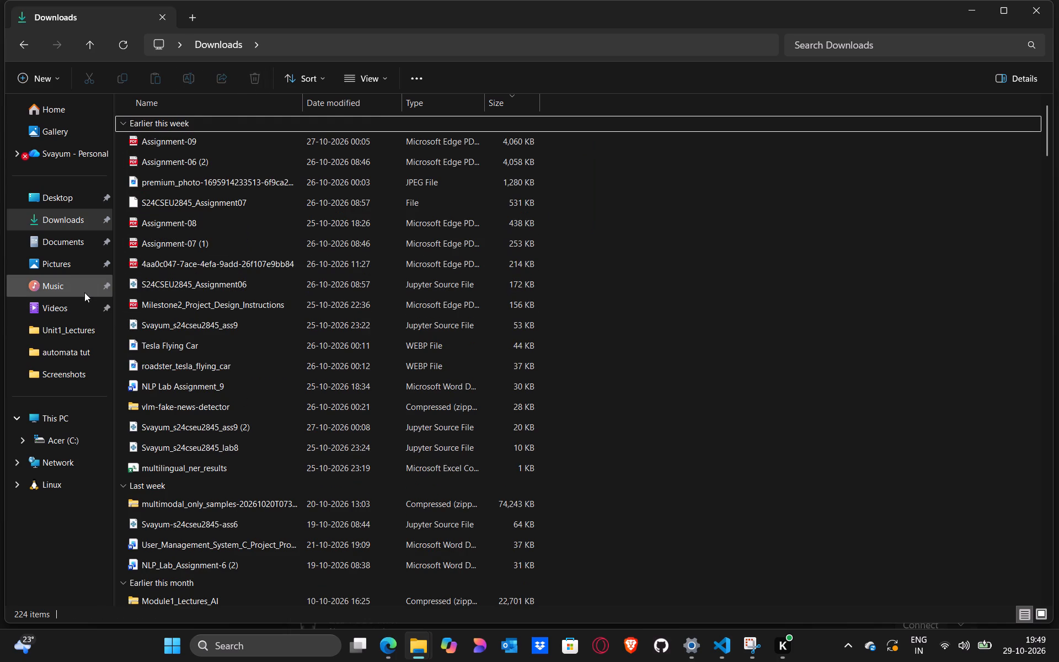
Delete the lab 8 cloud document from the Documents folder.
{"action": "left_click", "coordinate": [68, 239]}
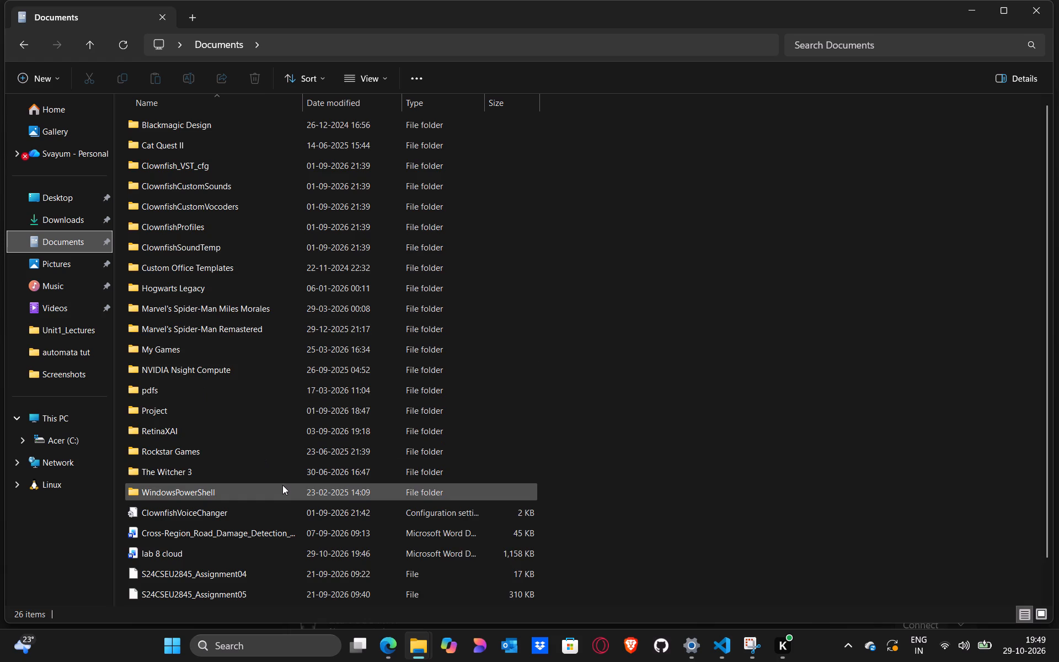
{"action": "scroll", "coordinate": [282, 485], "scroll_direction": "down", "scroll_amount": 4}
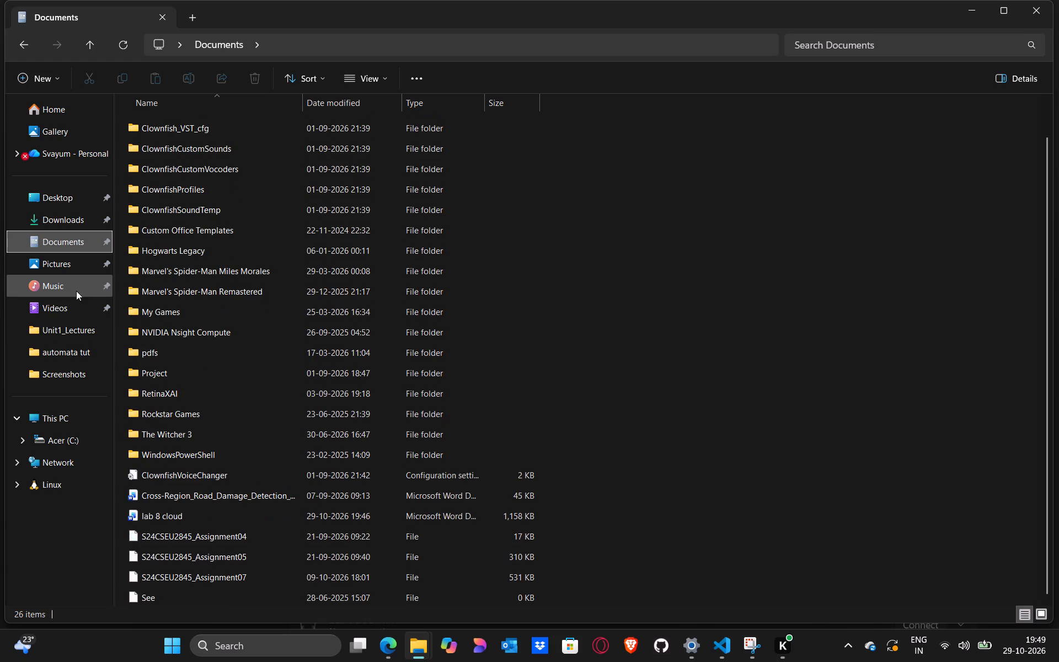
{"action": "left_click", "coordinate": [138, 511]}
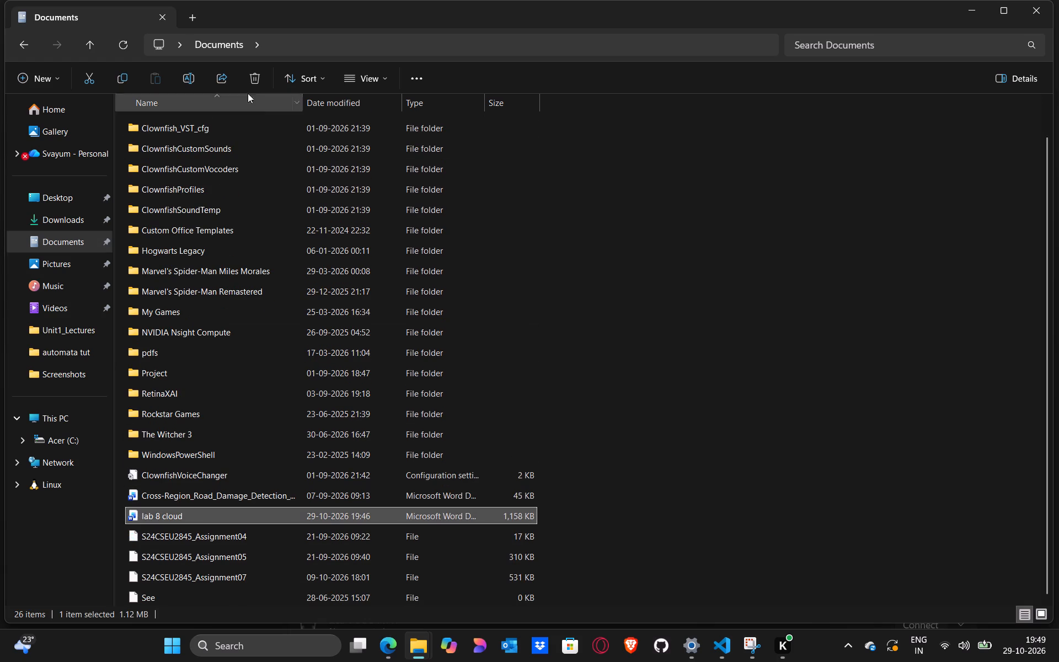
{"action": "left_click", "coordinate": [252, 84]}
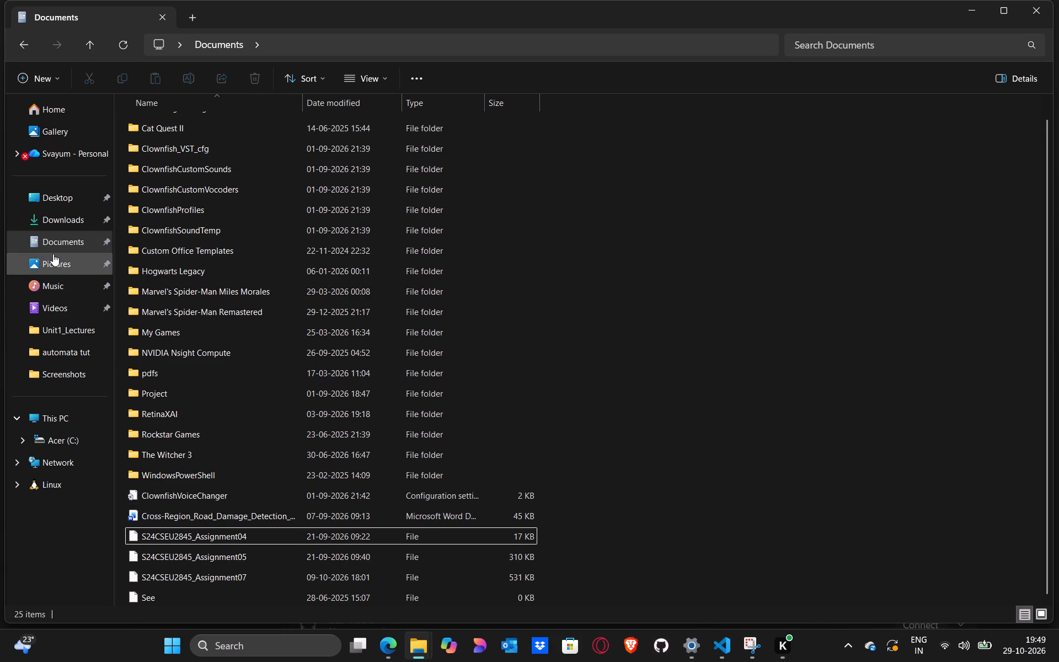
Close the Settings window and delete the Lab 08 document, all WhatsApp images and the WhatsApp Unknown zip archive from the Pictures folder.
{"action": "left_click", "coordinate": [52, 255]}
{"action": "right_click", "coordinate": [1058, 248]}
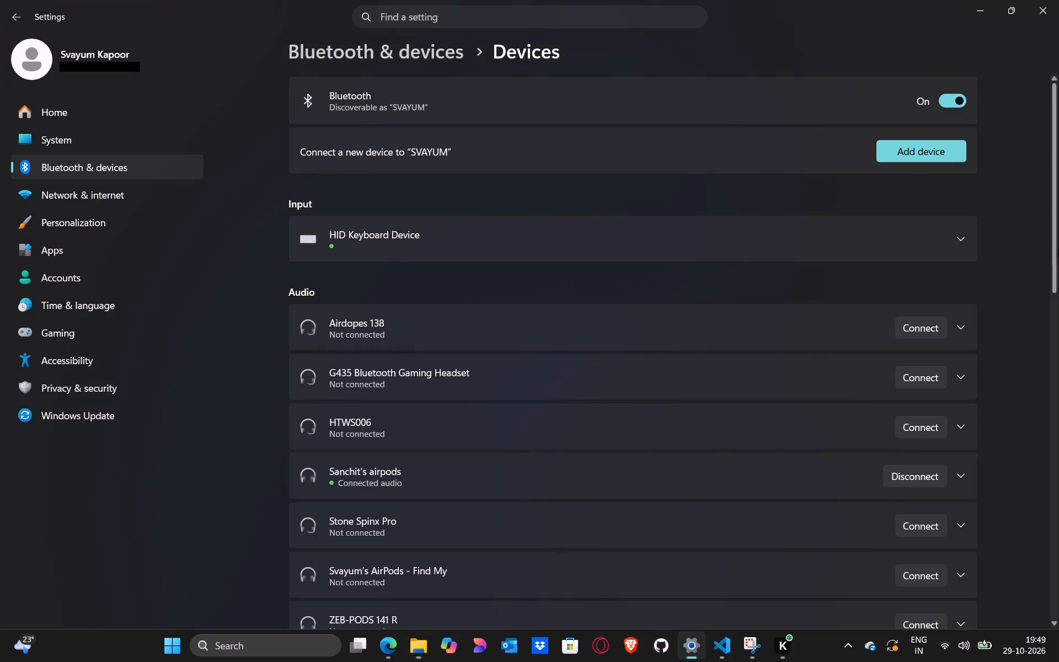
{"action": "left_click", "coordinate": [1041, 3]}
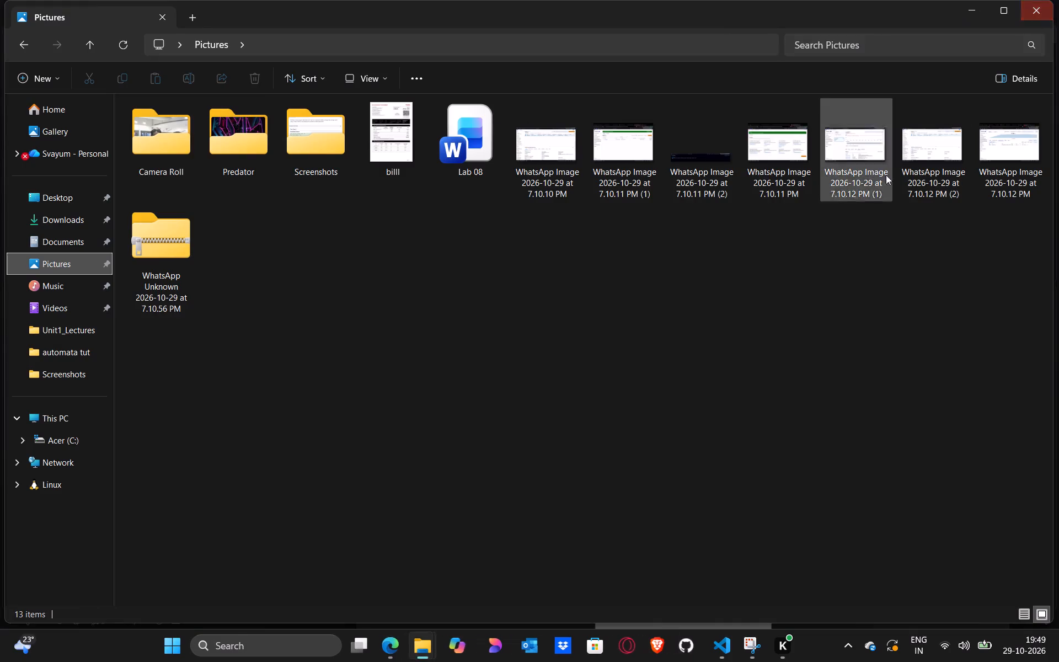
{"action": "left_click_drag", "start_coordinate": [1034, 259], "coordinate": [568, 110]}
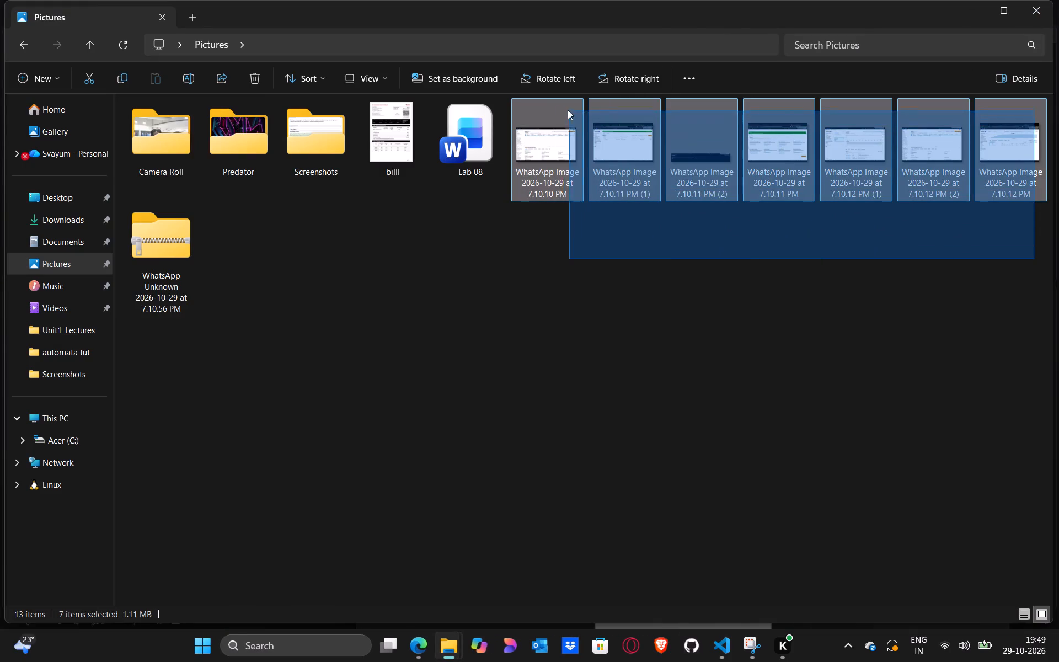
{"action": "left_click_drag", "start_coordinate": [568, 110], "coordinate": [468, 102]}
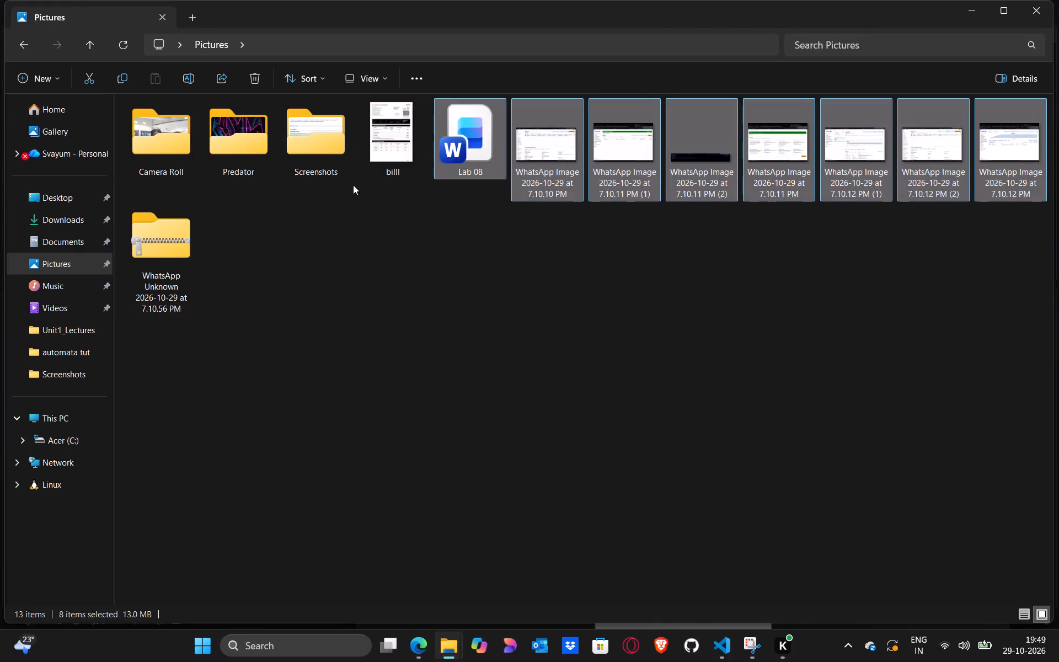
{"action": "left_click", "coordinate": [248, 72]}
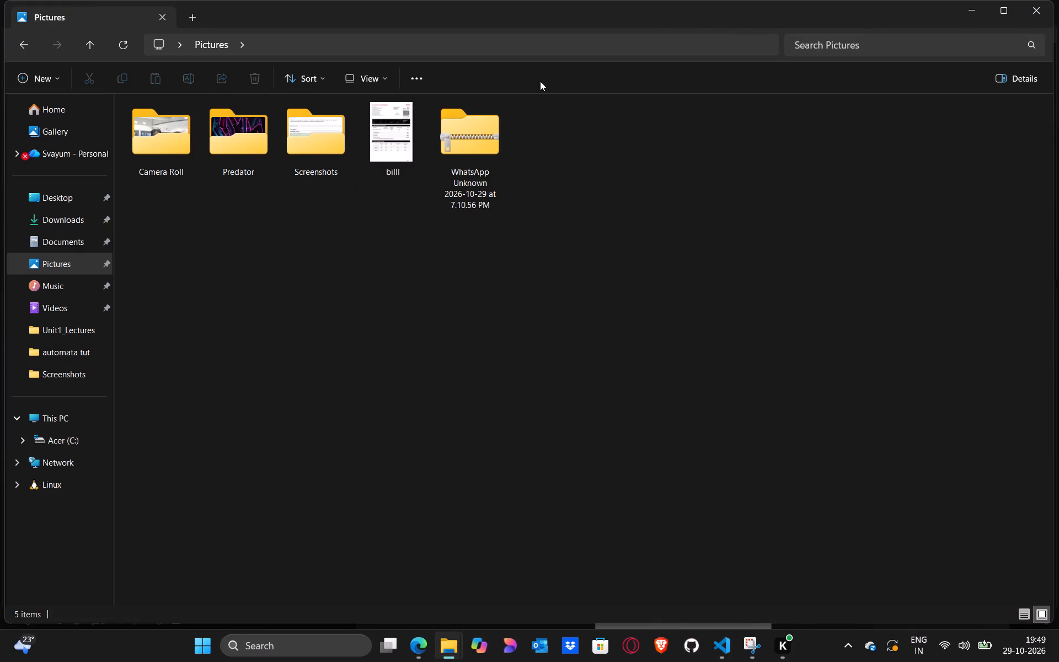
{"action": "left_click", "coordinate": [488, 109]}
{"action": "left_click", "coordinate": [255, 73]}
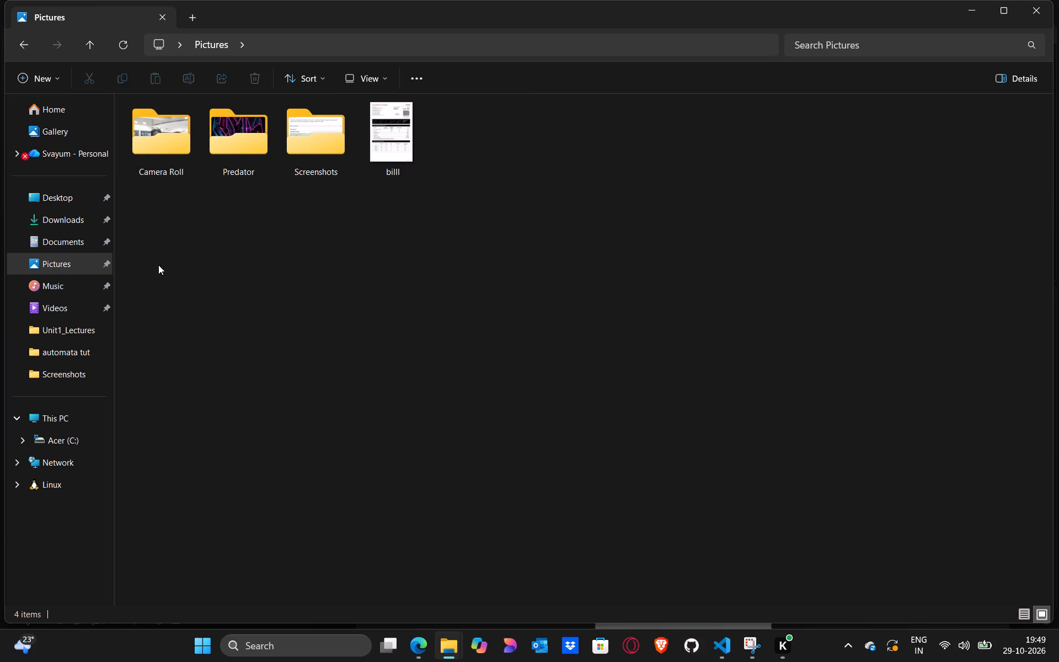
Look through the Music and Videos folders and the Acer (C:) drive, including Program Files, for other files to clean up.
{"action": "left_click", "coordinate": [75, 290]}
{"action": "left_click", "coordinate": [73, 310]}
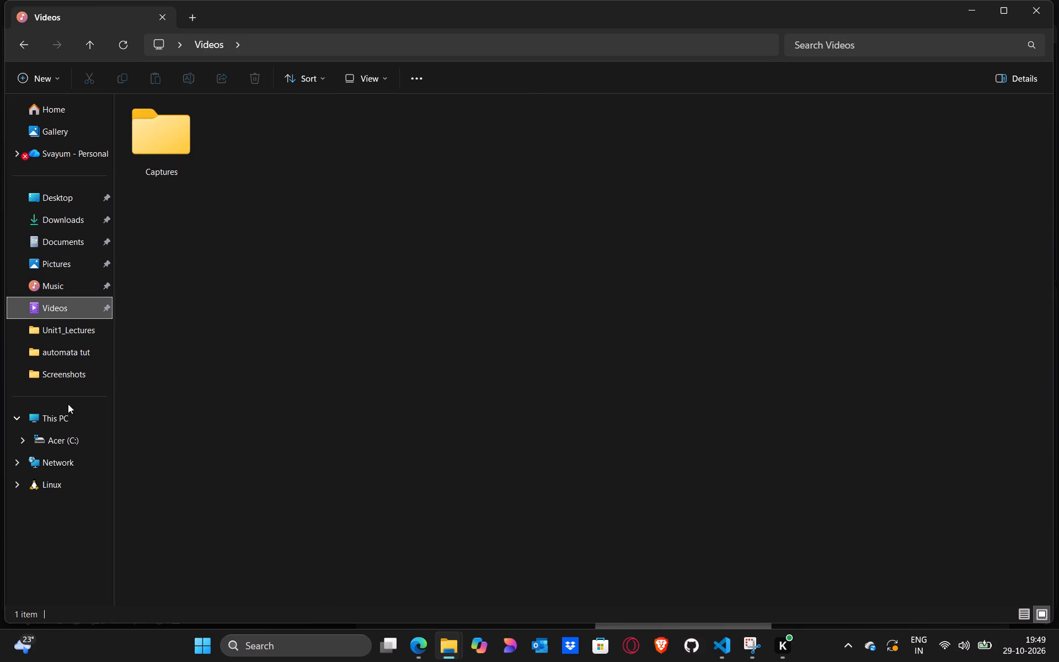
{"action": "left_click", "coordinate": [65, 412]}
{"action": "double_click", "coordinate": [231, 145]}
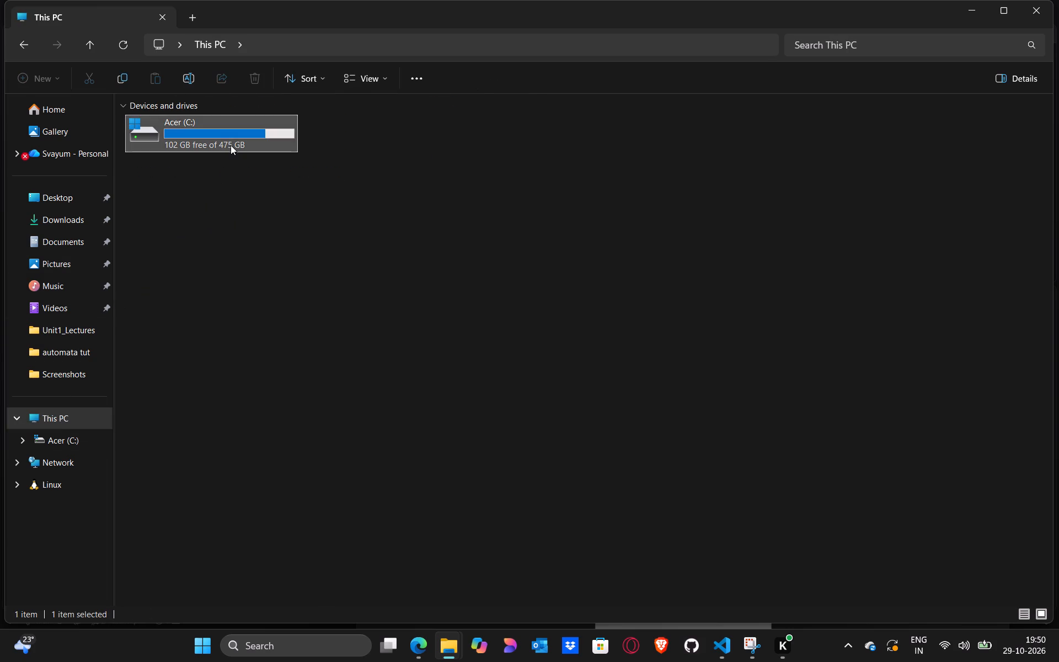
{"action": "left_click", "coordinate": [199, 387]}
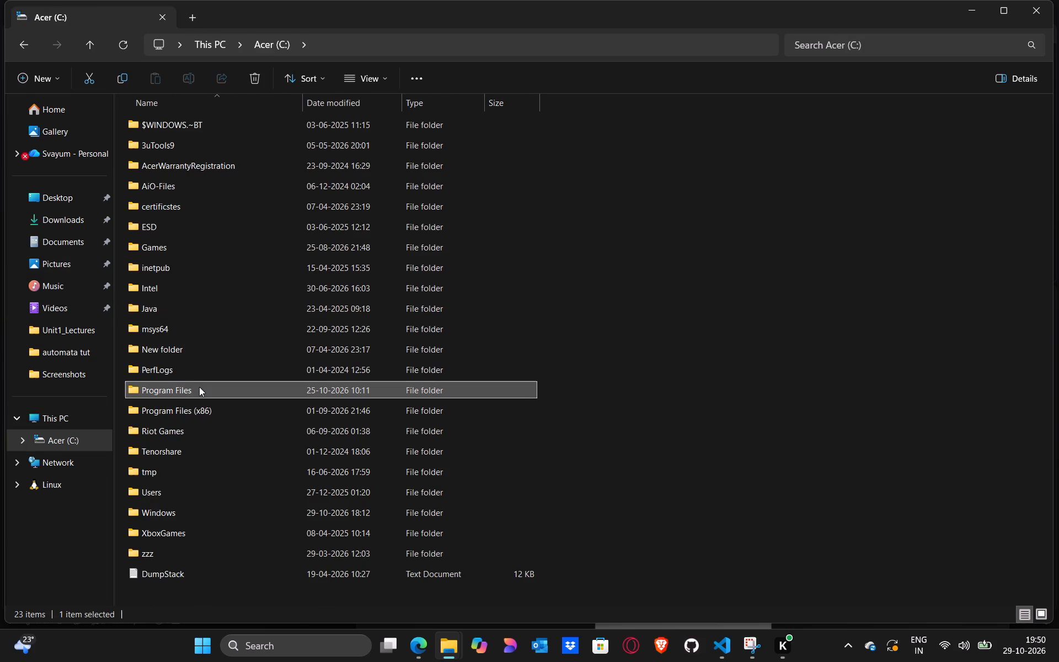
{"action": "double_click", "coordinate": [184, 380]}
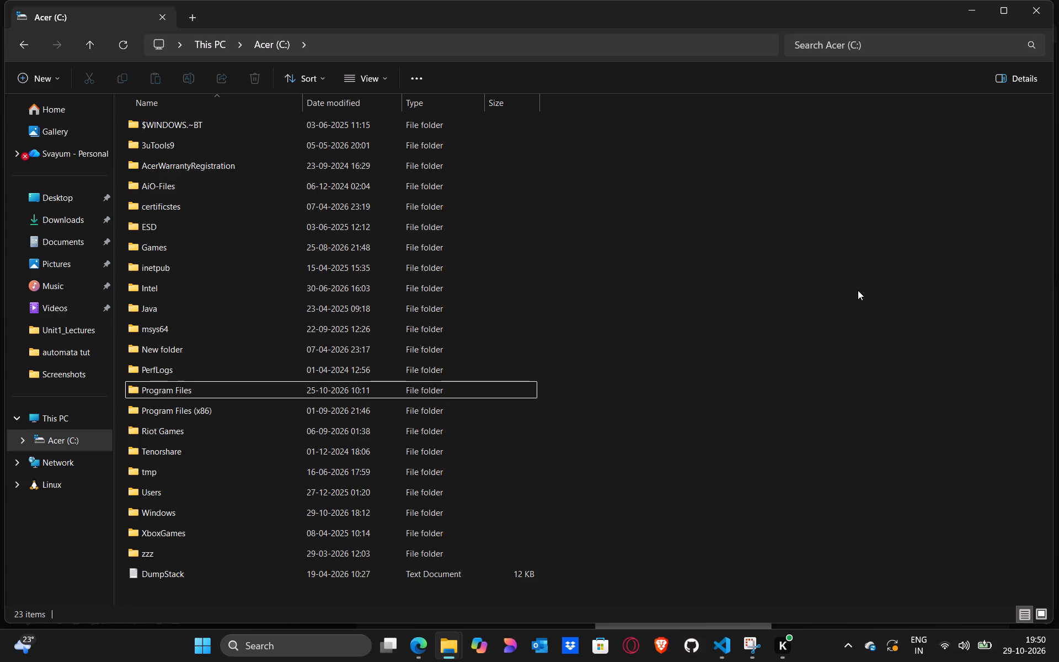
Close Visual Studio Code and the Acer (C:) folder window.
{"action": "left_click", "coordinate": [1058, 1]}
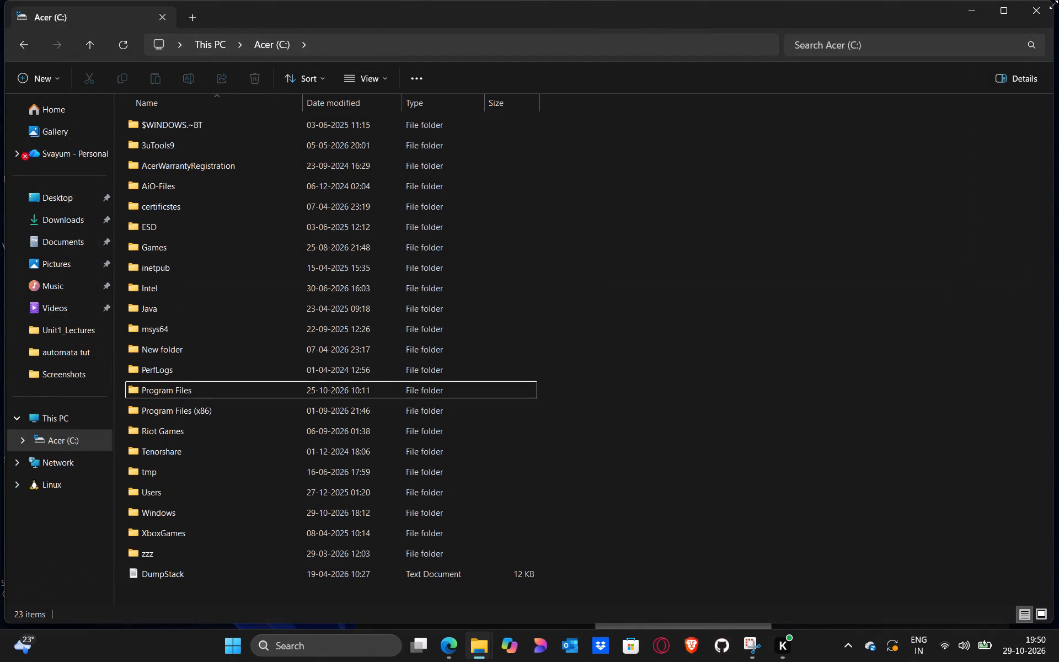
{"action": "left_click", "coordinate": [1042, 7]}
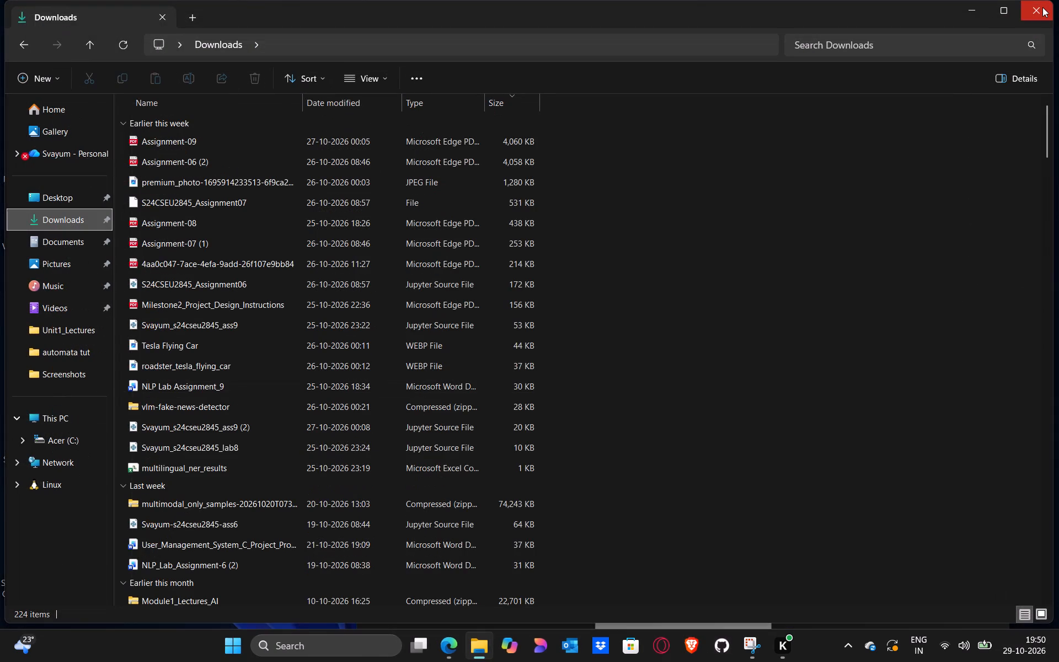